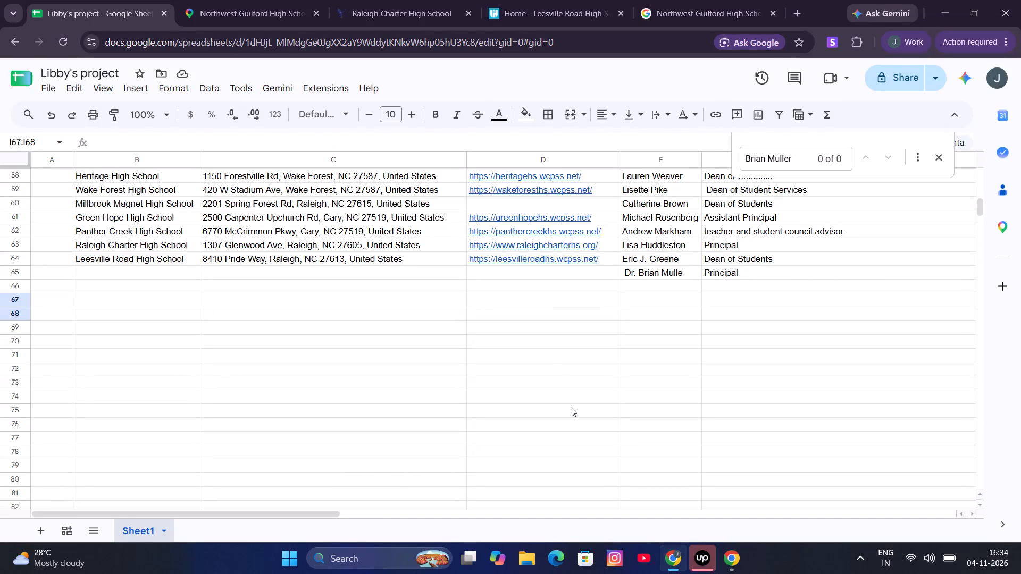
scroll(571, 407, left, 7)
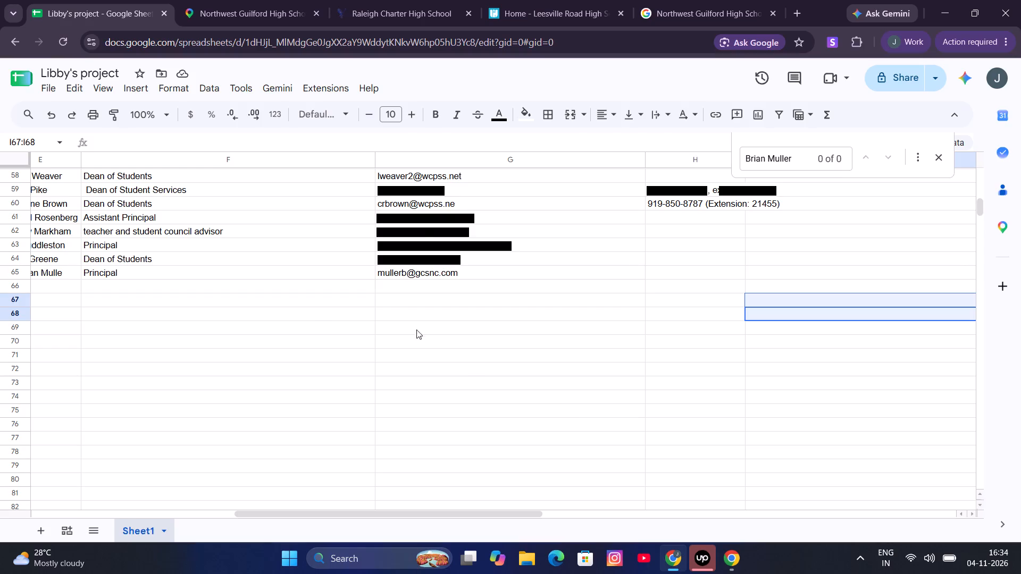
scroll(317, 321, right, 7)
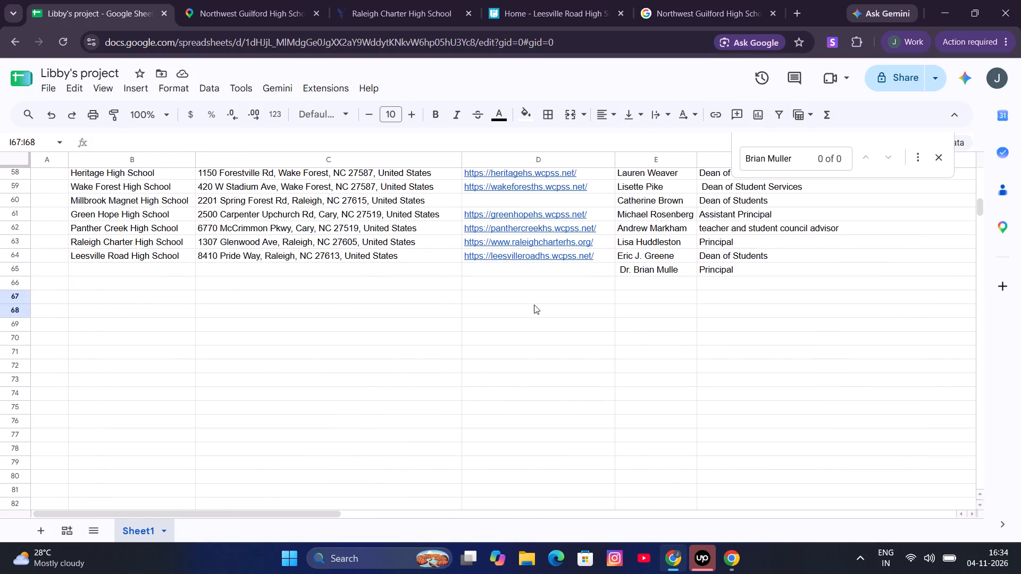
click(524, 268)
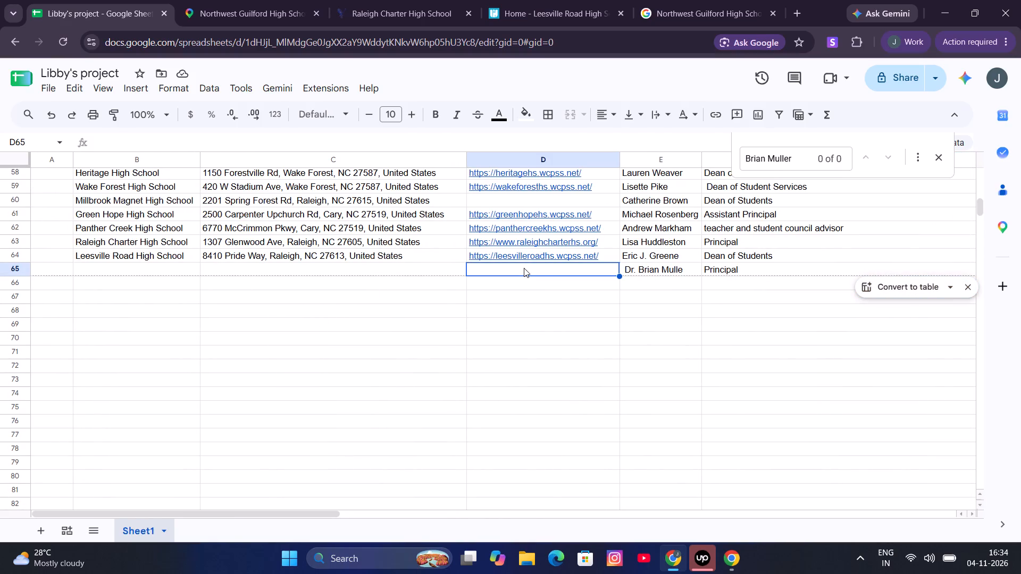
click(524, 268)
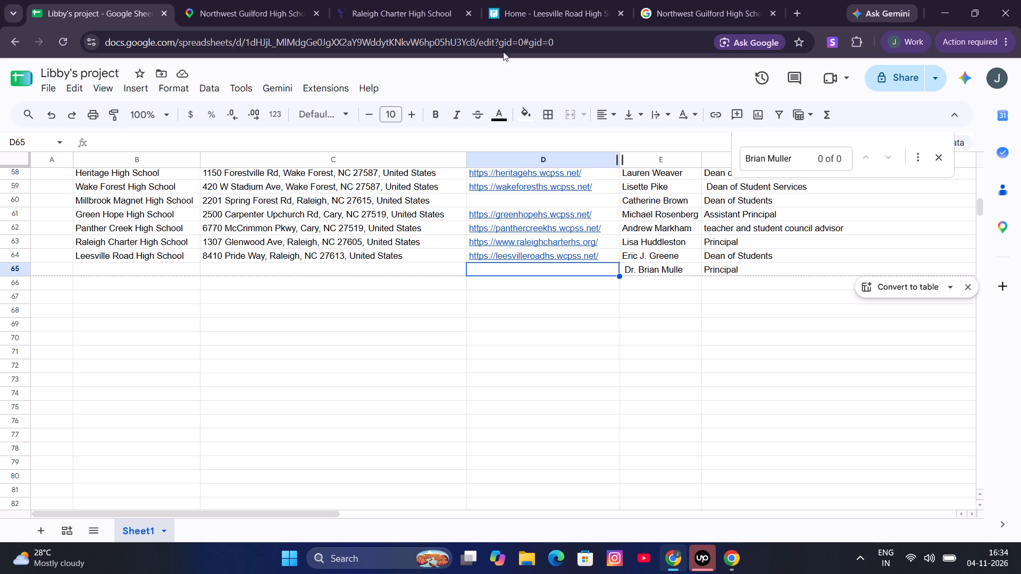
Reopen Northwest Guilford High School from the recent searches in Google Maps and examine its location within North Carolina.
click(248, 0)
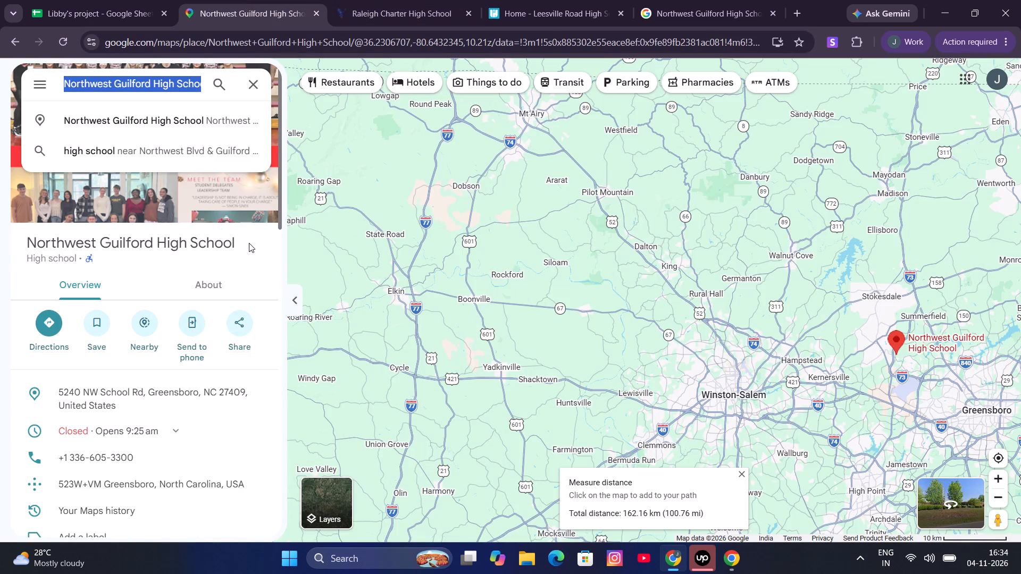
click(249, 243)
click(257, 234)
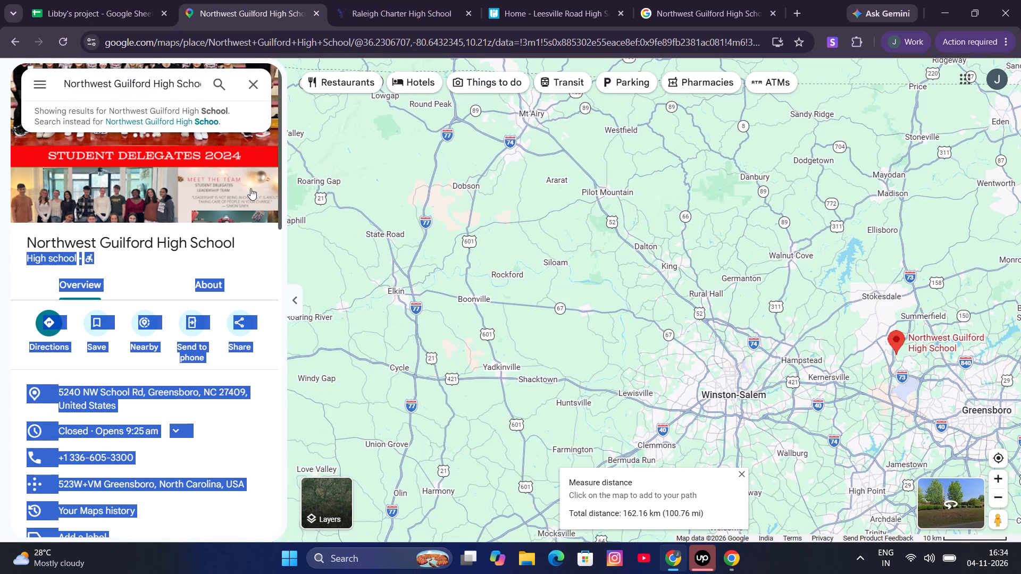
click(258, 82)
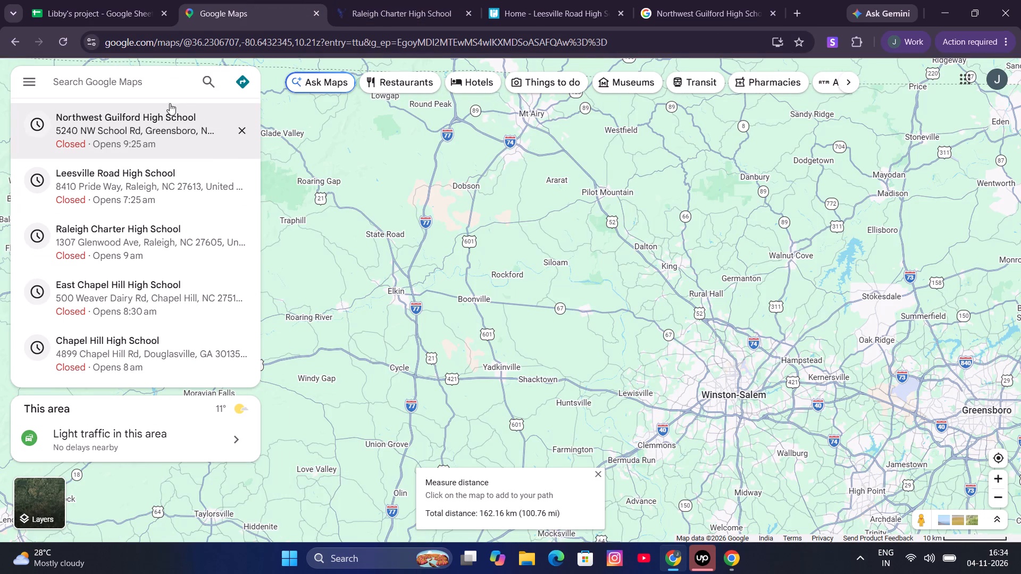
click(103, 111)
scroll(742, 360, down, 2)
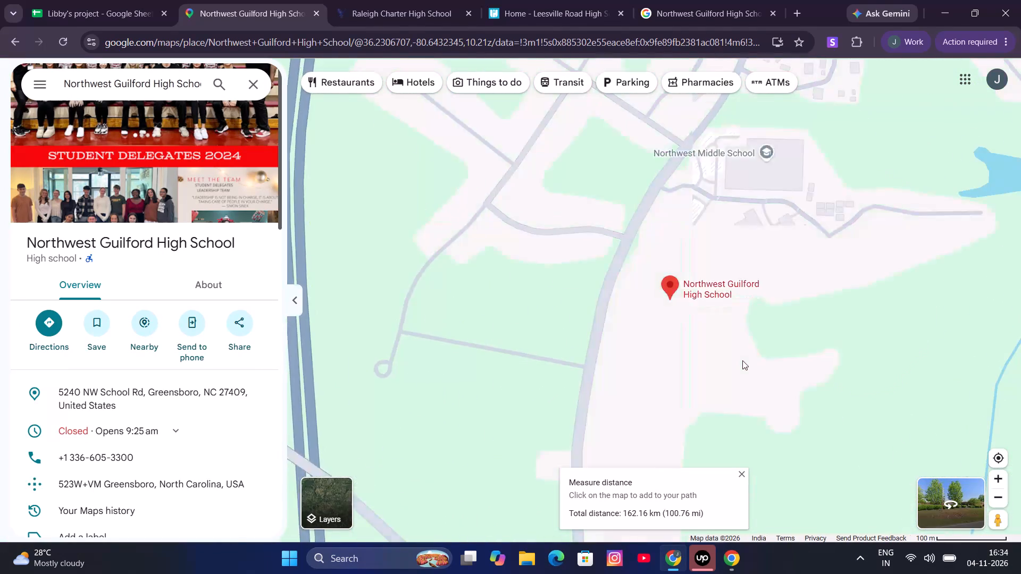
scroll(742, 360, down, 10)
scroll(742, 360, up, 1)
scroll(742, 361, down, 18)
scroll(742, 361, up, 1)
scroll(742, 361, down, 7)
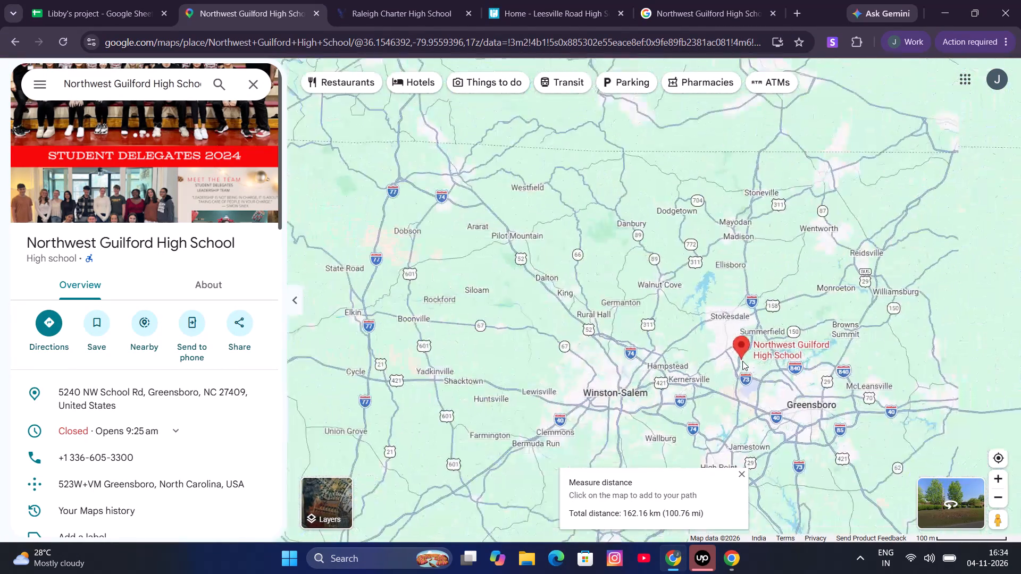
scroll(742, 361, down, 5)
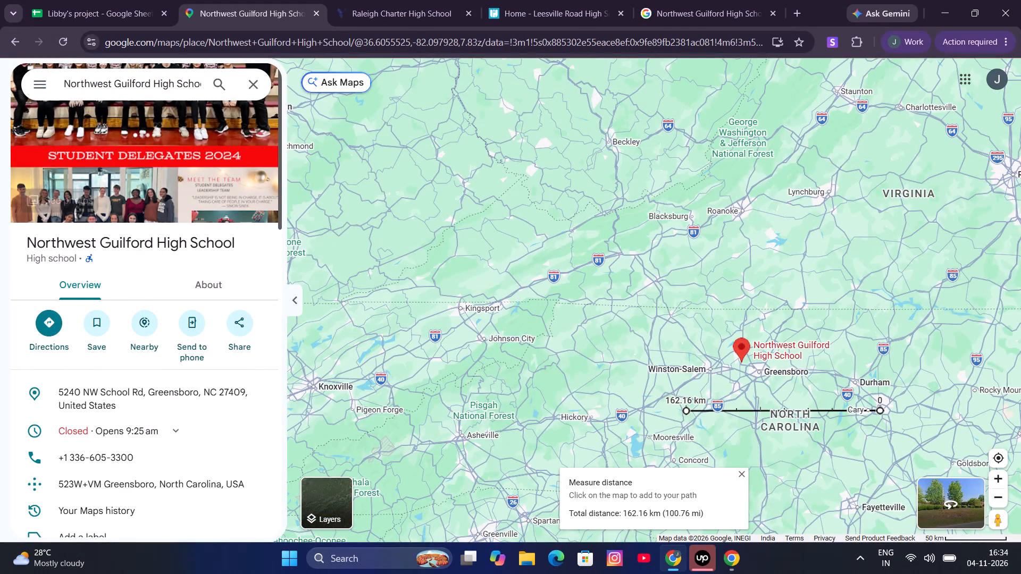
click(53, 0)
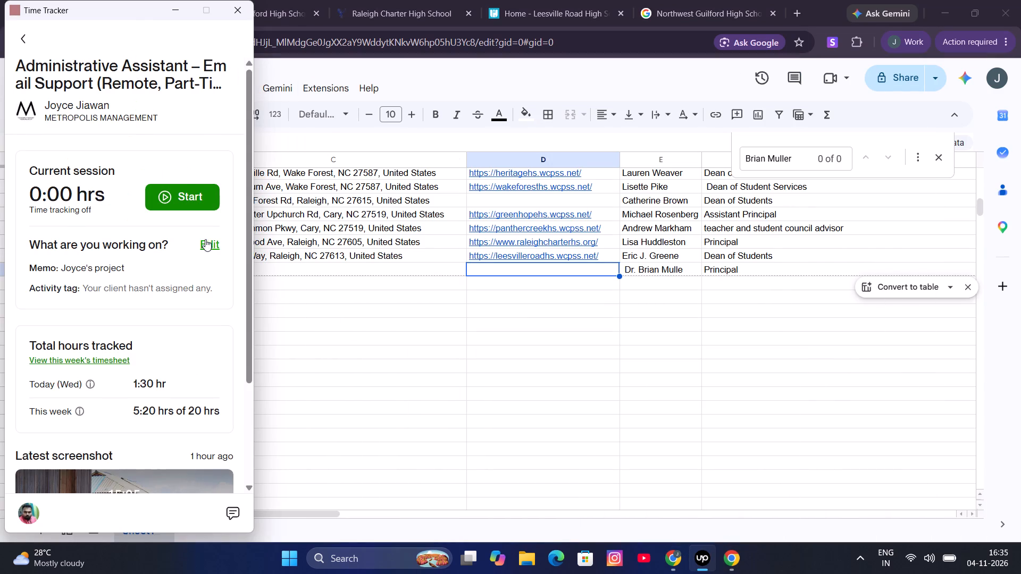
scroll(205, 239, down, 3)
scroll(205, 240, up, 2)
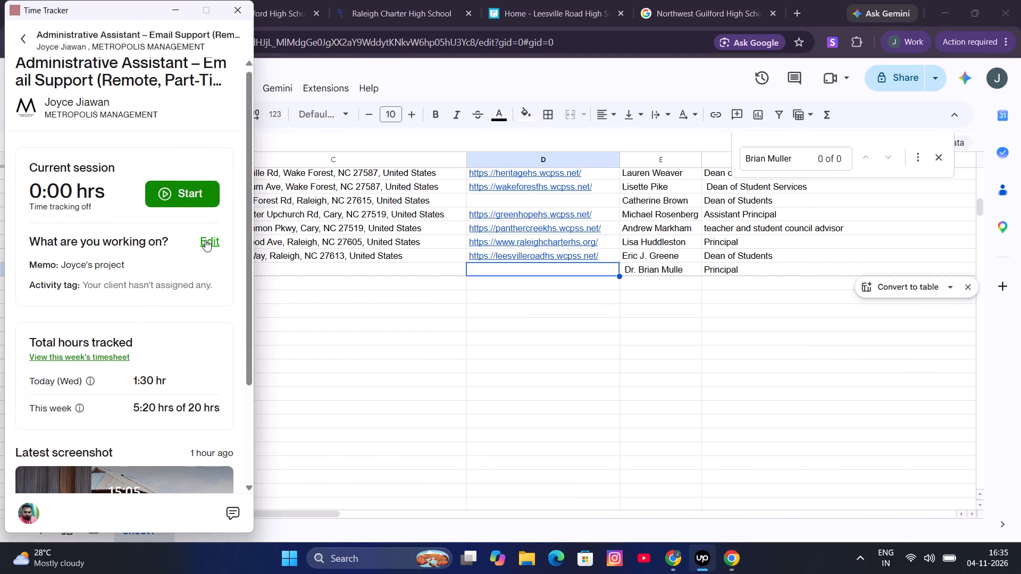
click(177, 210)
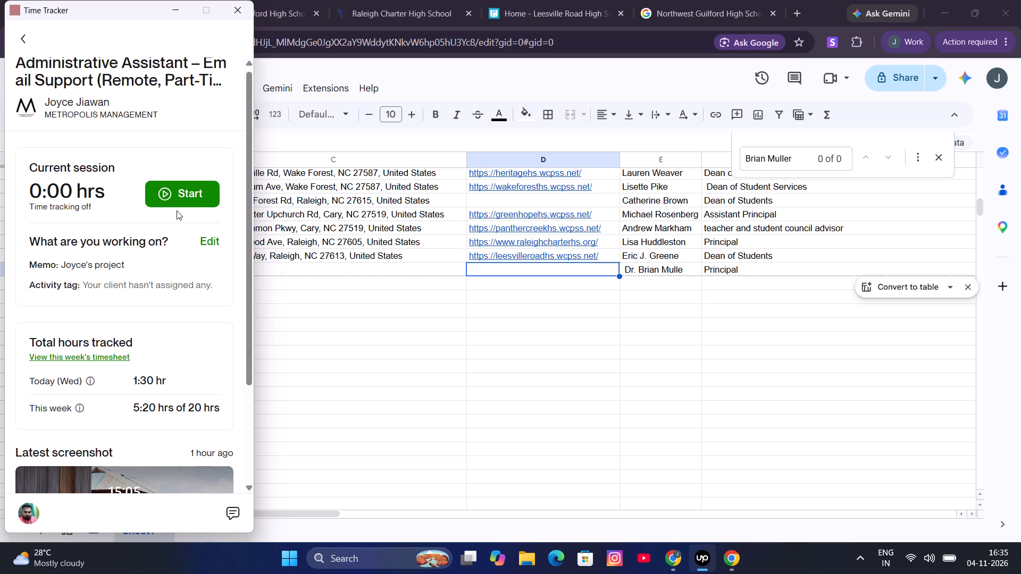
click(177, 195)
click(178, 21)
click(178, 15)
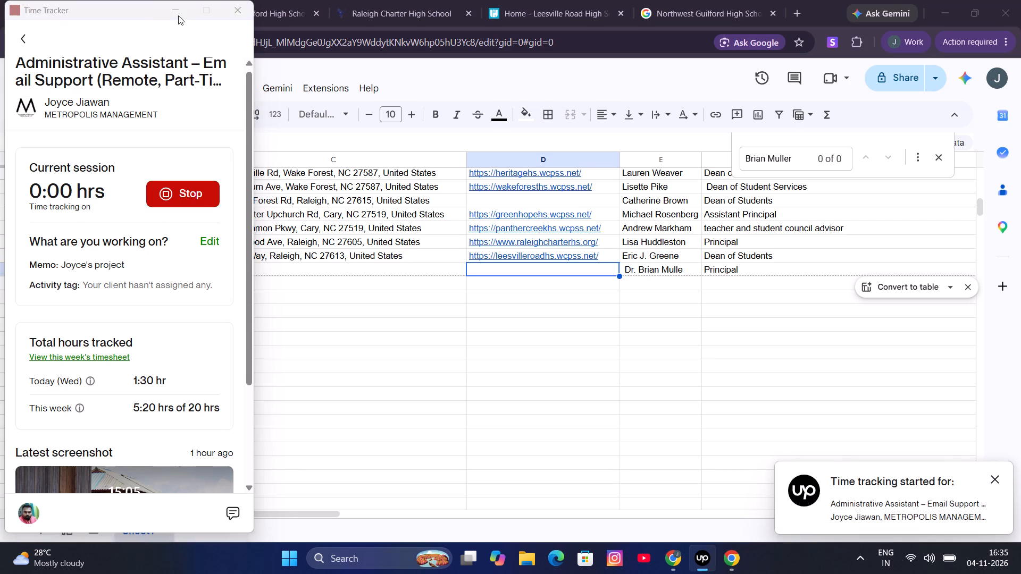
Minimize the browser and launch Kuro from the desktop.
click(931, 10)
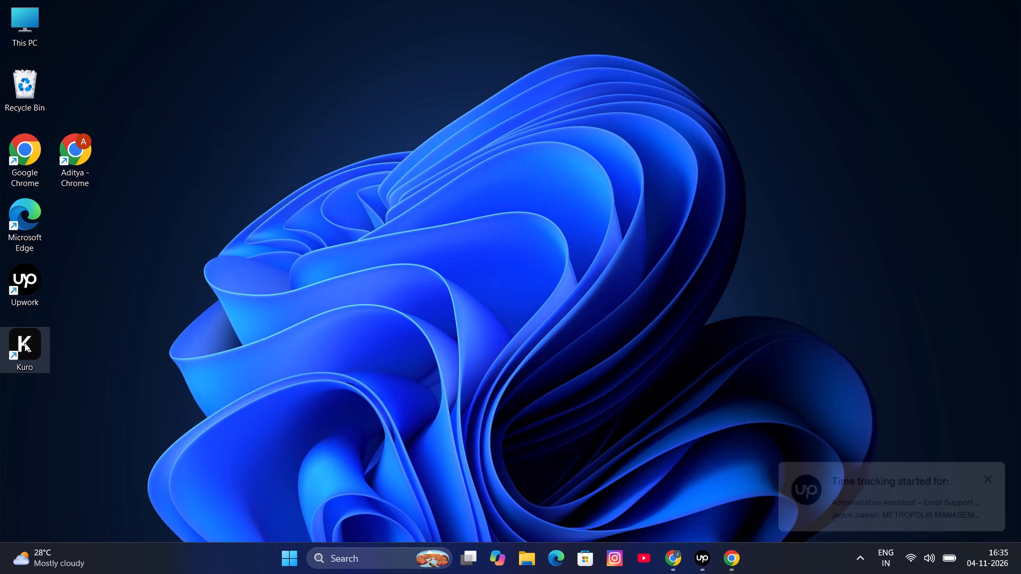
double_click(24, 347)
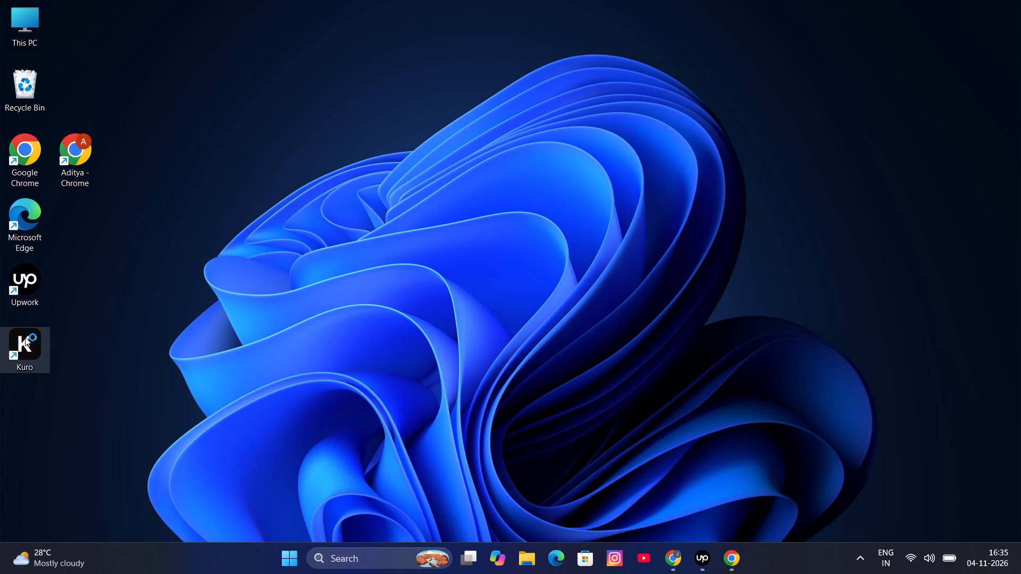
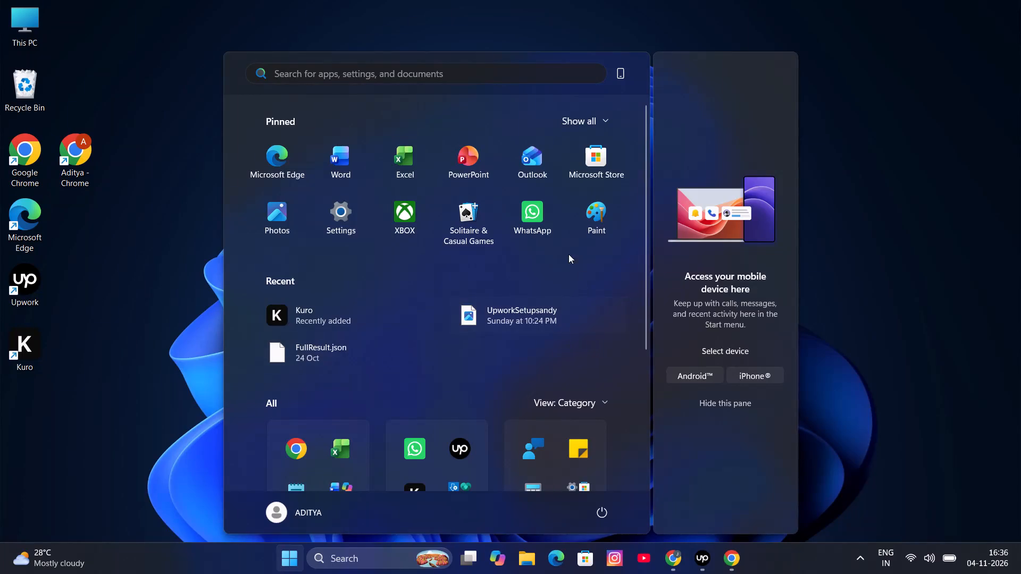
Close the Start menu, switch back to the Libby's project spreadsheet in Chrome, and check row 65's contact cells for missing entries.
click(1012, 309)
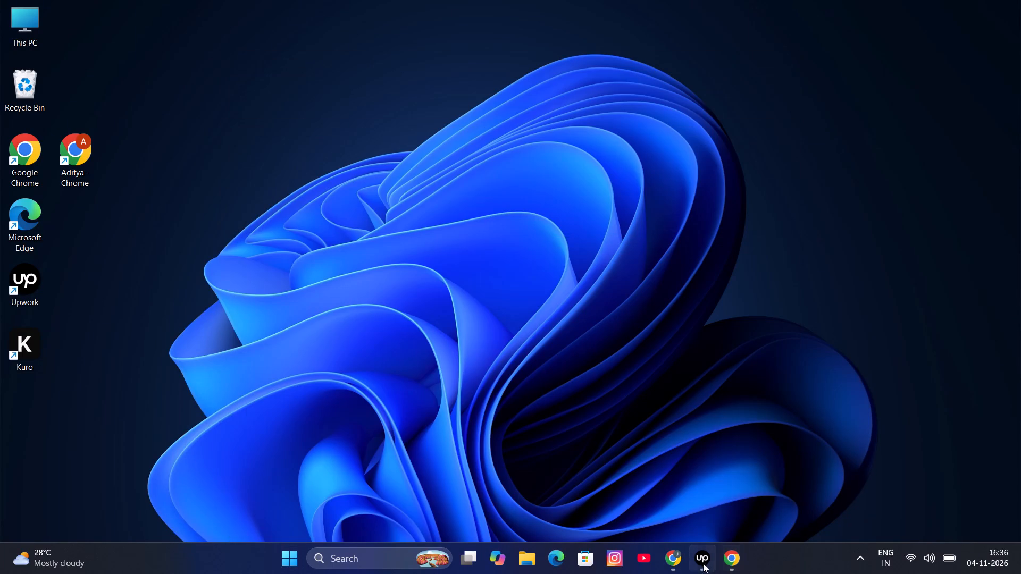
click(663, 562)
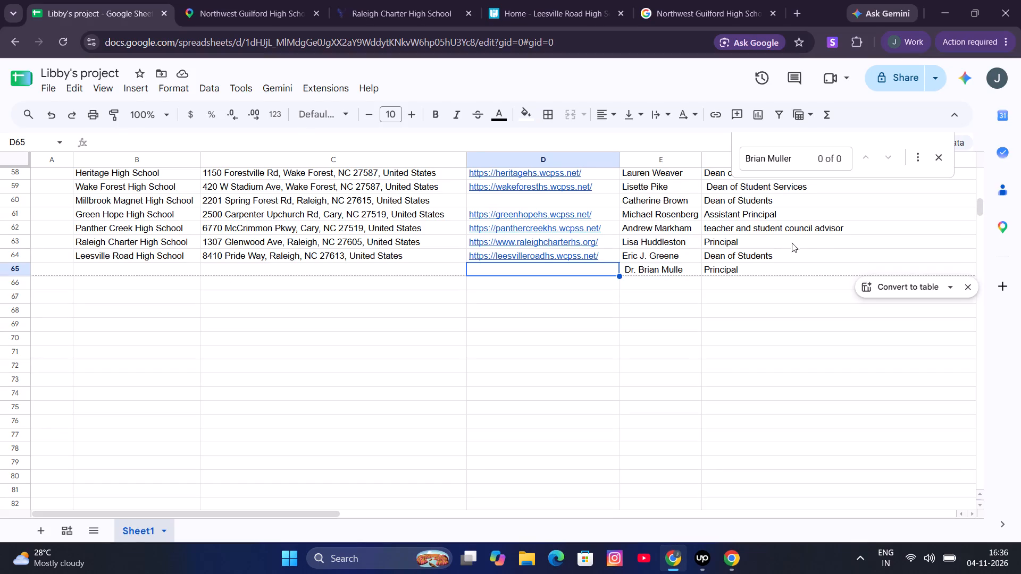
click(801, 264)
scroll(801, 265, left, 4)
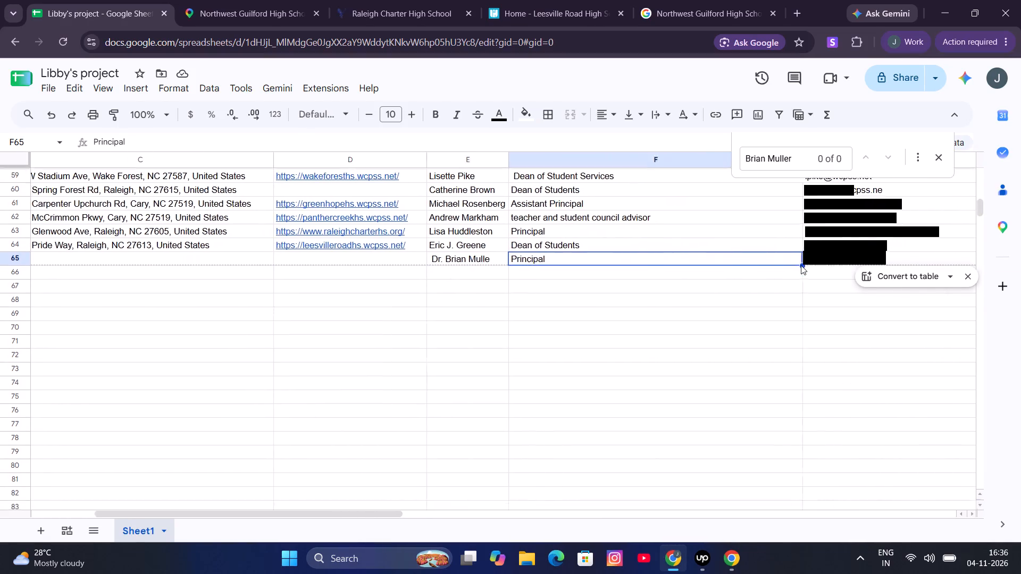
scroll(801, 265, left, 2)
scroll(736, 259, left, 5)
click(606, 273)
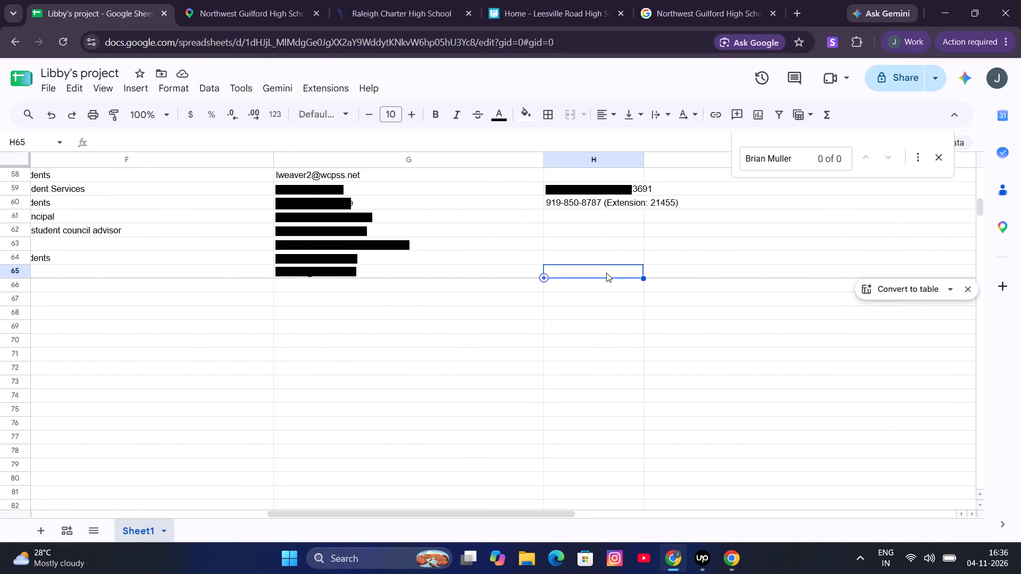
scroll(606, 273, right, 13)
scroll(596, 337, down, 1)
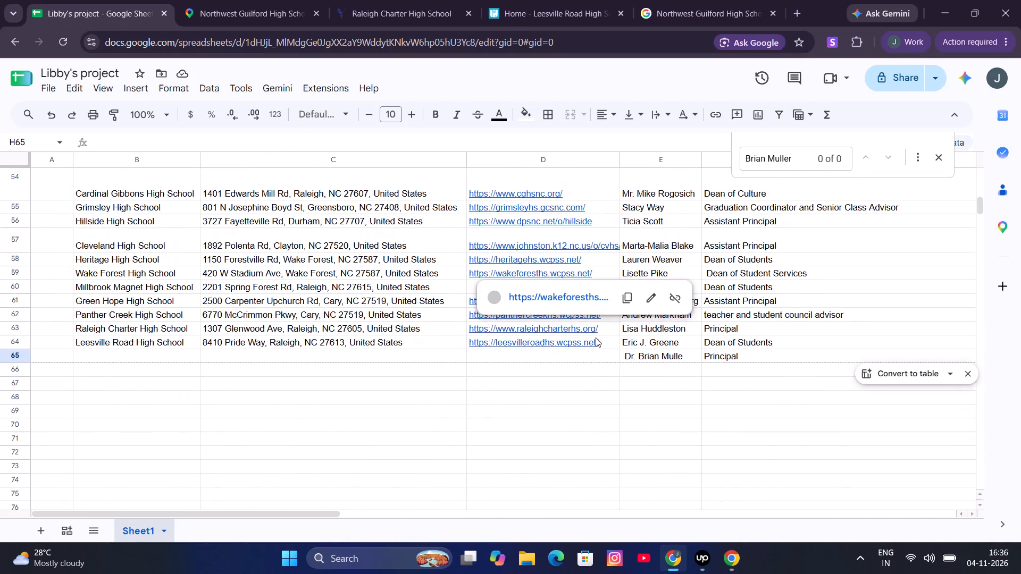
Select row 65's empty website cell in the spreadsheet, and open Northwest Guilford High School's official website from its Google search results.
click(564, 359)
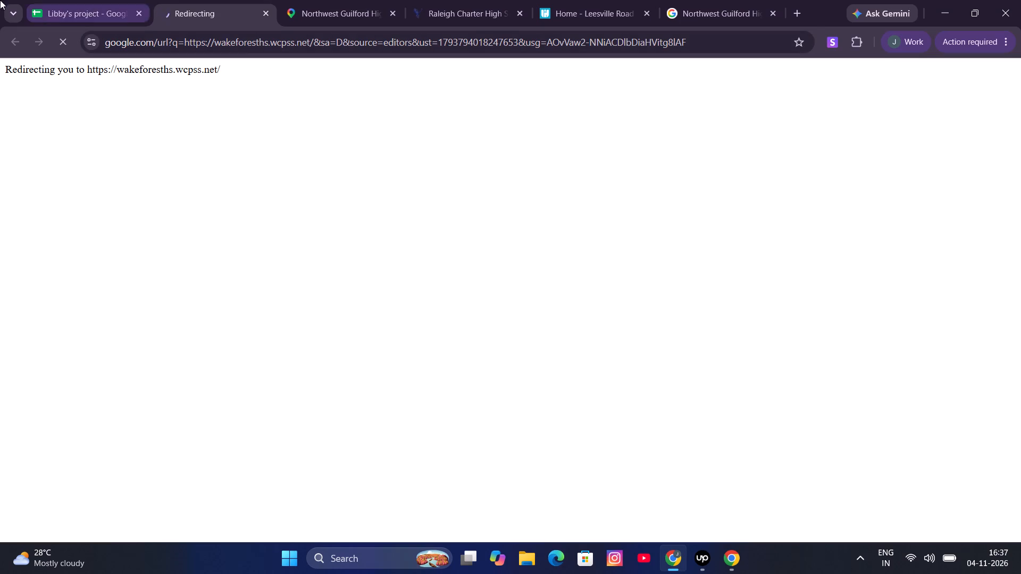
click(66, 0)
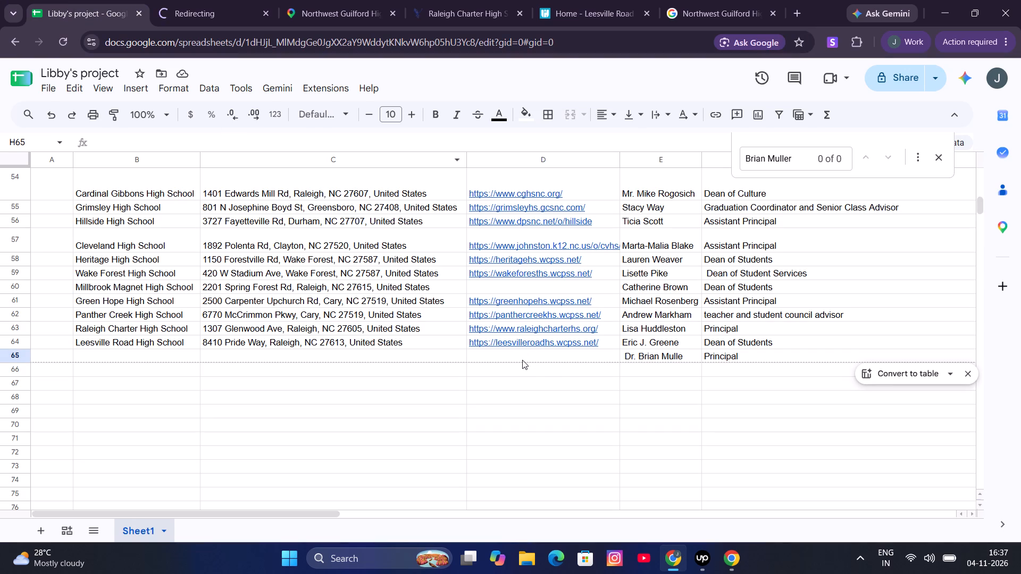
click(522, 360)
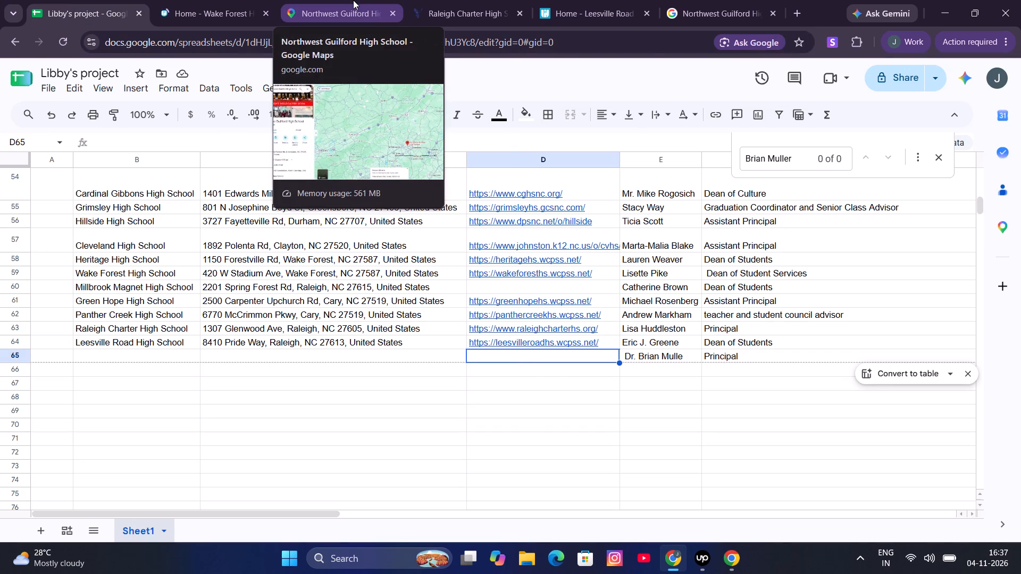
click(705, 0)
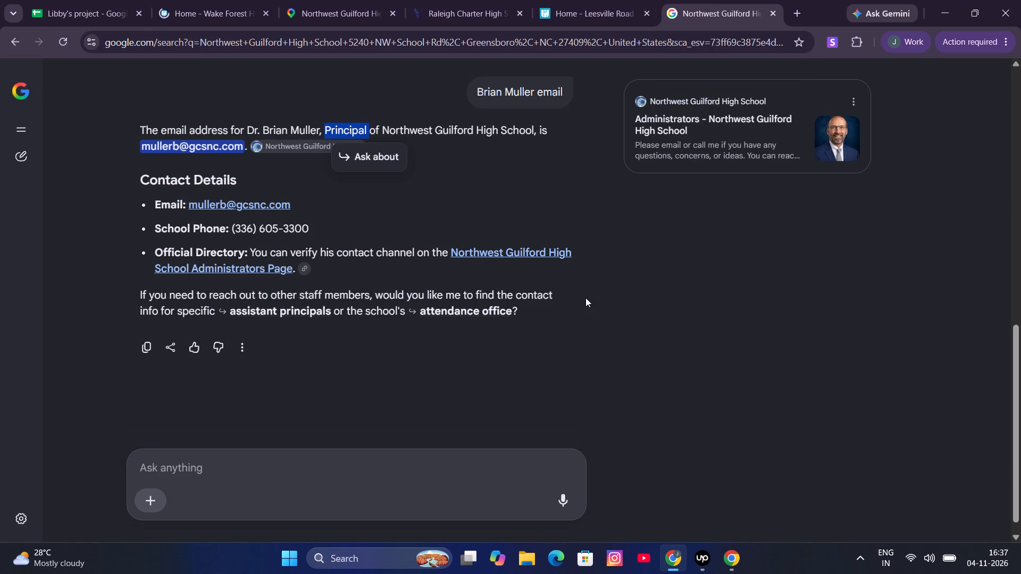
scroll(585, 297, up, 12)
scroll(535, 298, up, 4)
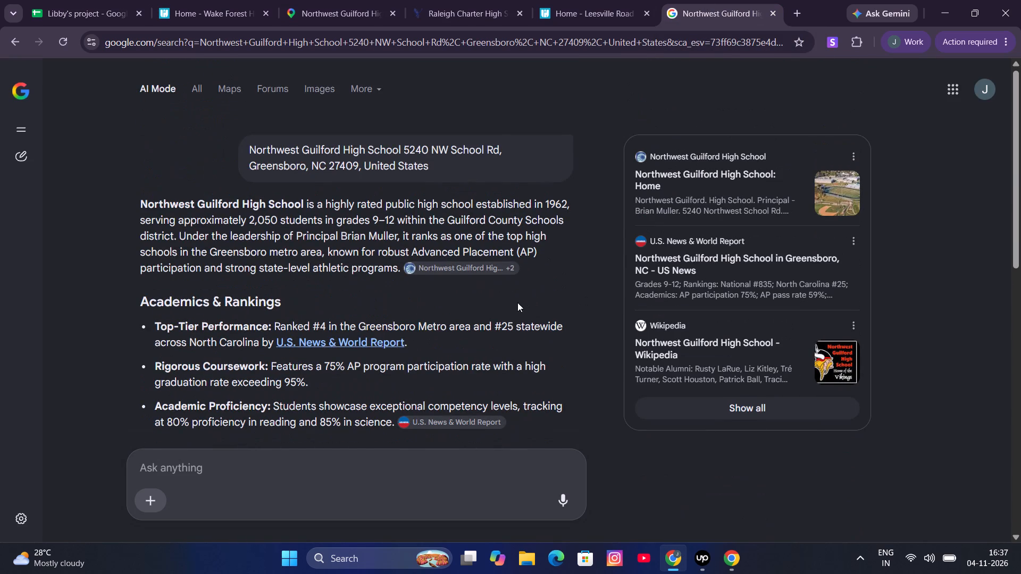
click(517, 302)
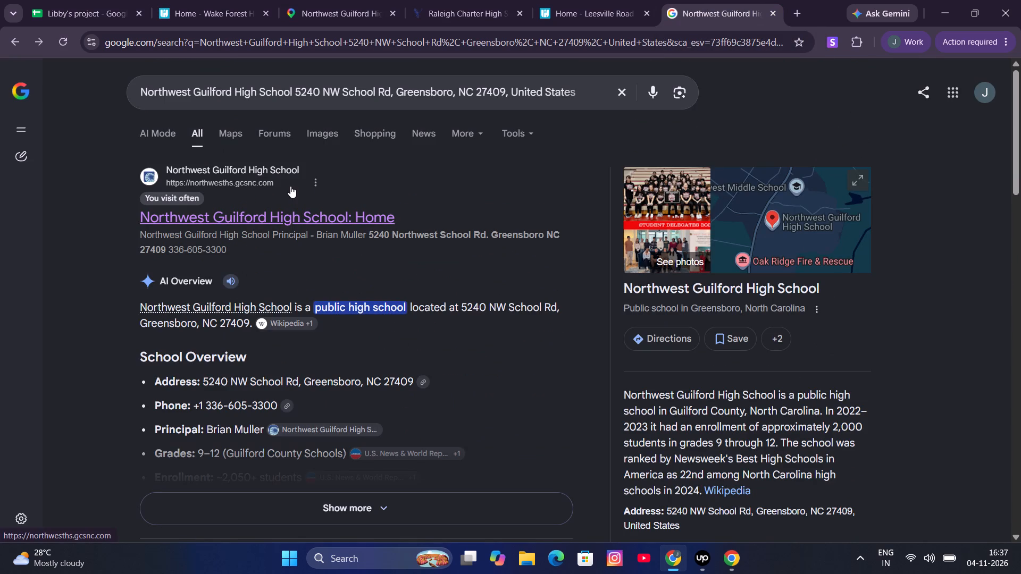
click(306, 222)
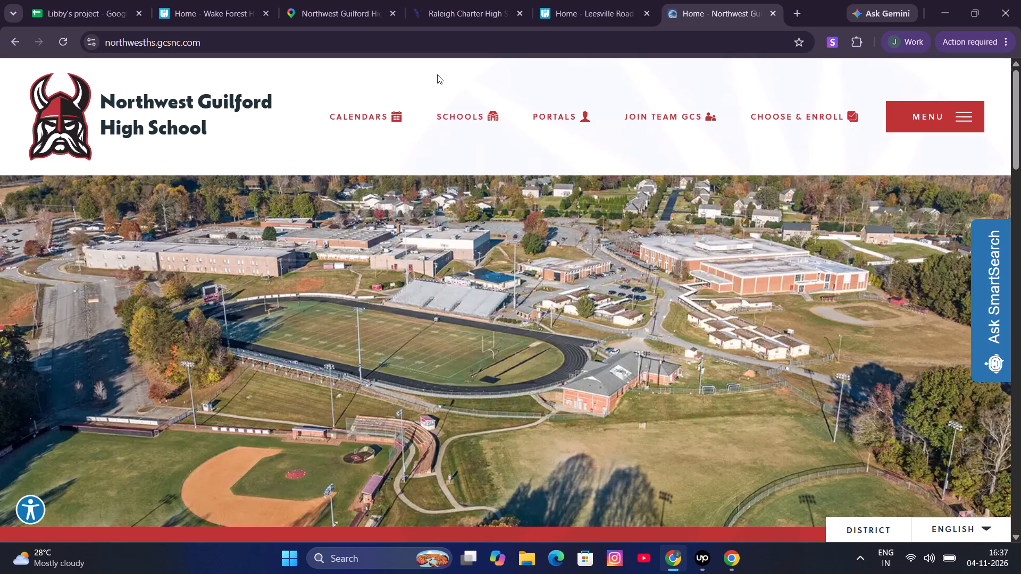
click(399, 45)
click(417, 45)
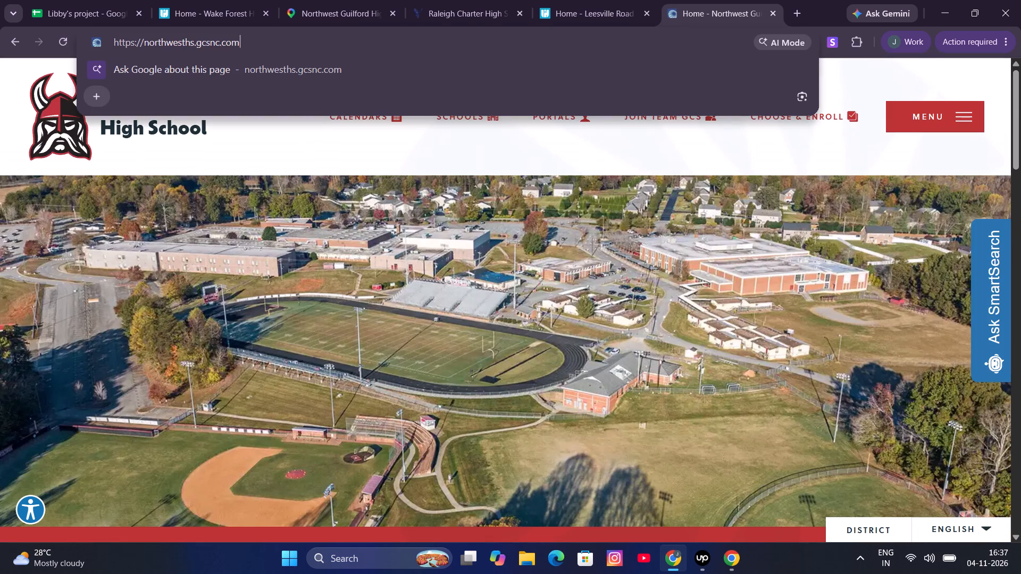
key(ctrl+a)
key(ctrl+c)
key(ctrl+c)
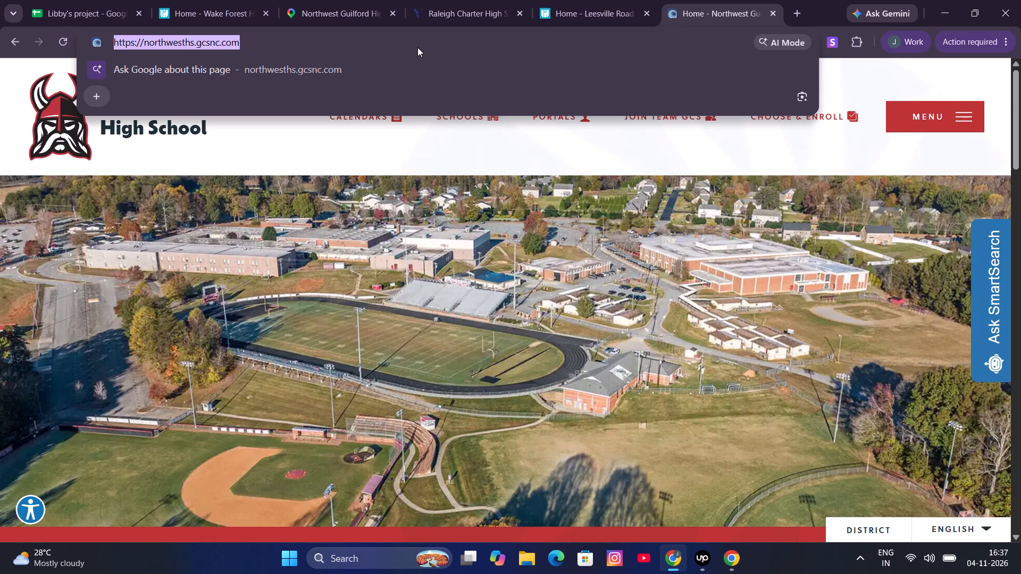
click(73, 0)
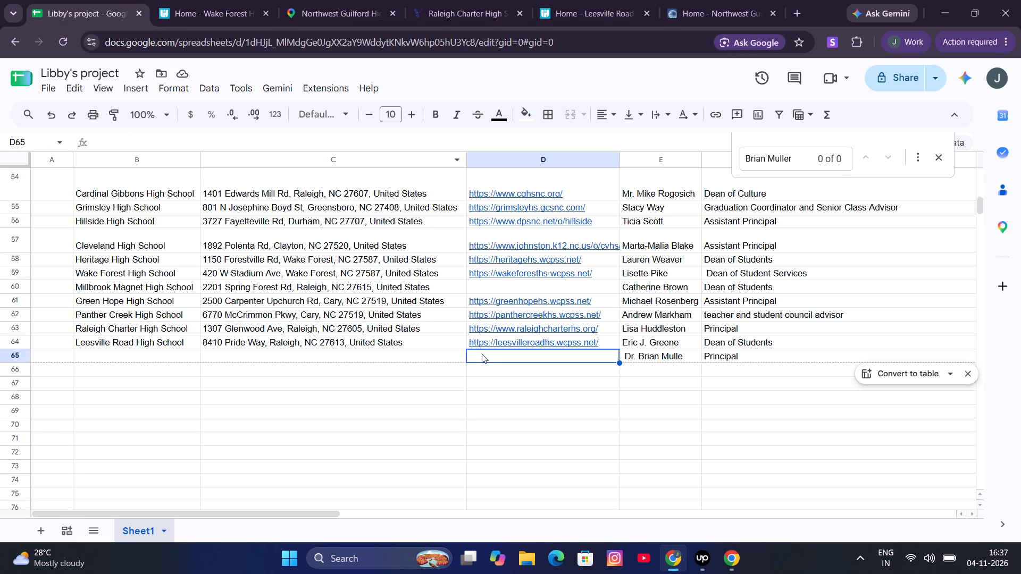
double_click(481, 358)
key(ctrl+v)
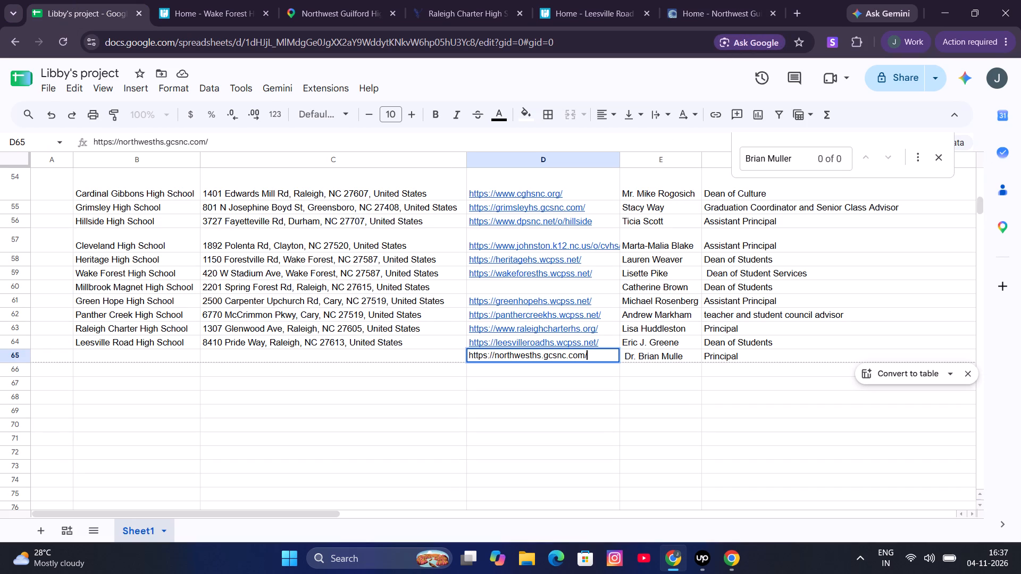
click(420, 357)
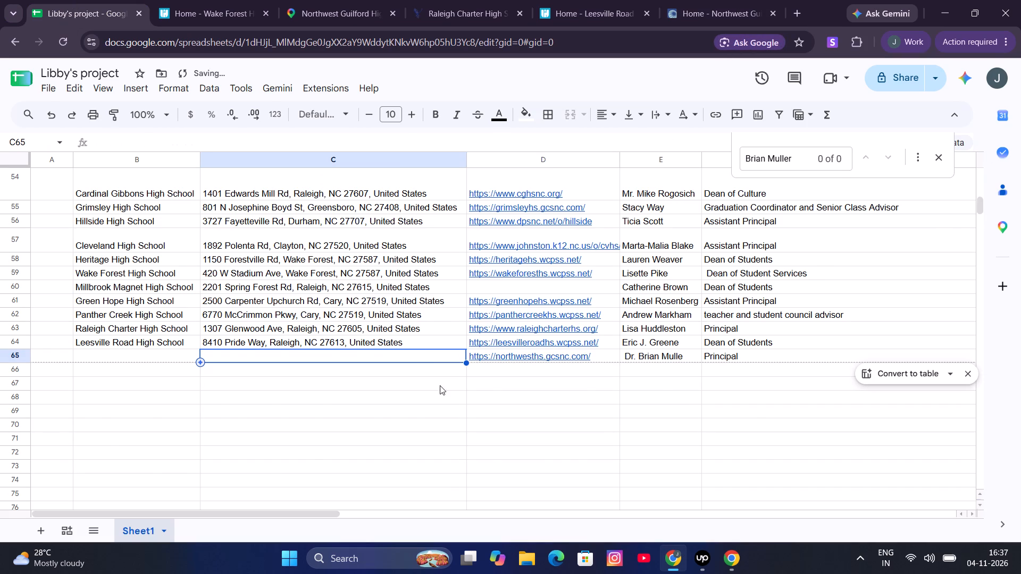
Look through the open tabs for a source of Northwest Guilford High School's name and address.
scroll(450, 394, right, 5)
scroll(450, 394, down, 3)
scroll(152, 317, right, 1)
click(66, 308)
click(91, 309)
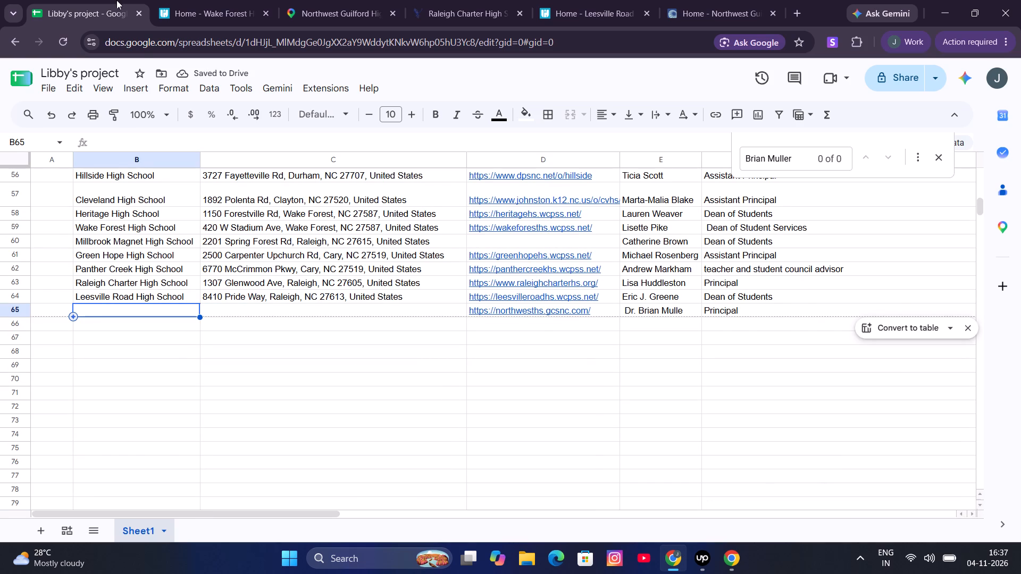
click(197, 0)
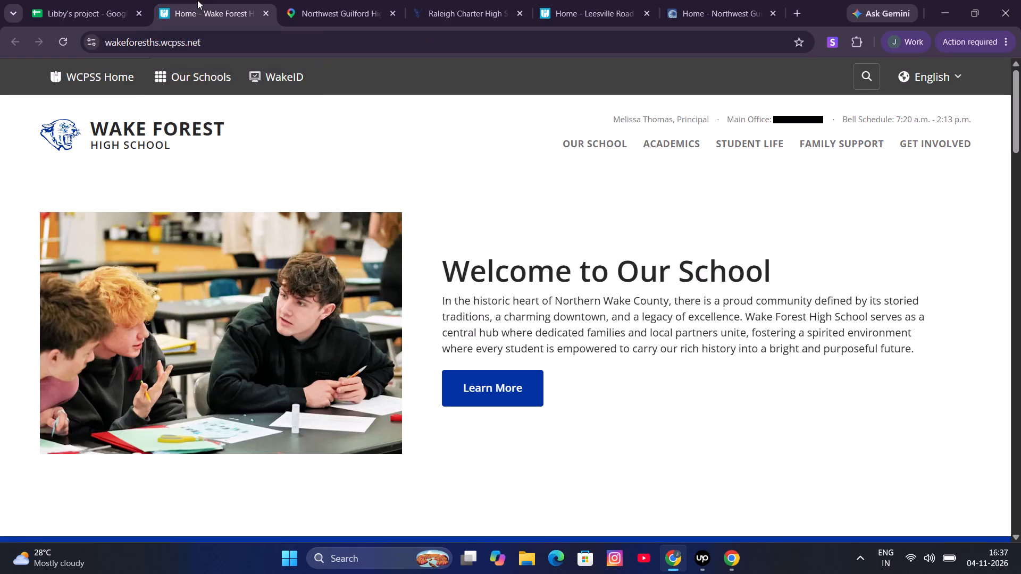
click(286, 0)
click(436, 1)
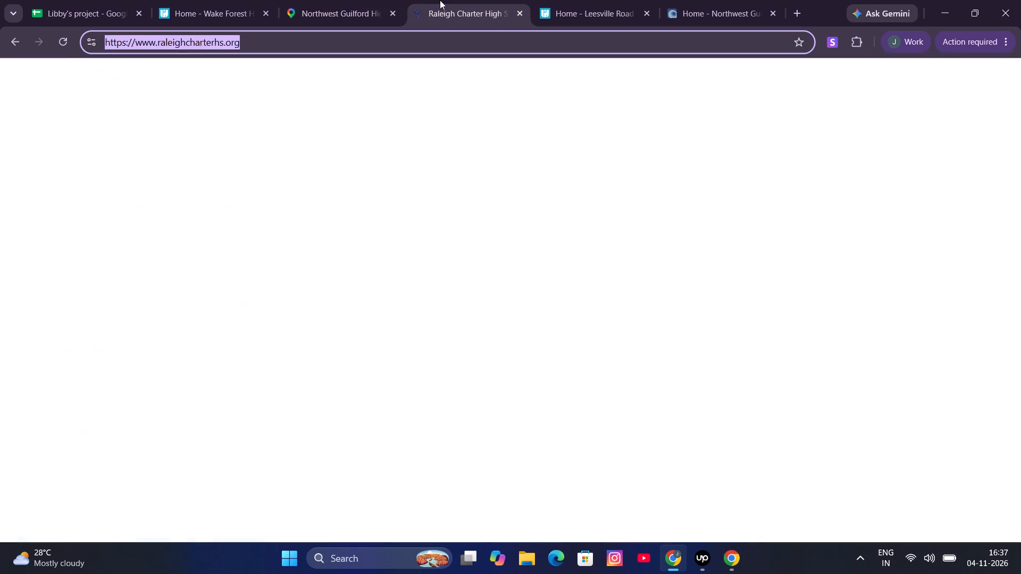
click(595, 0)
click(701, 0)
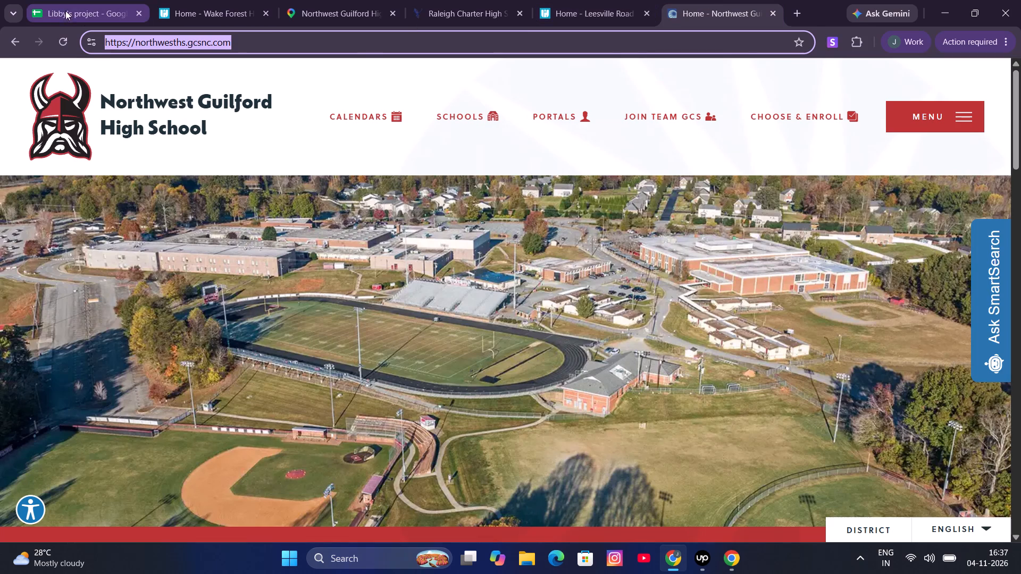
click(65, 9)
click(240, 310)
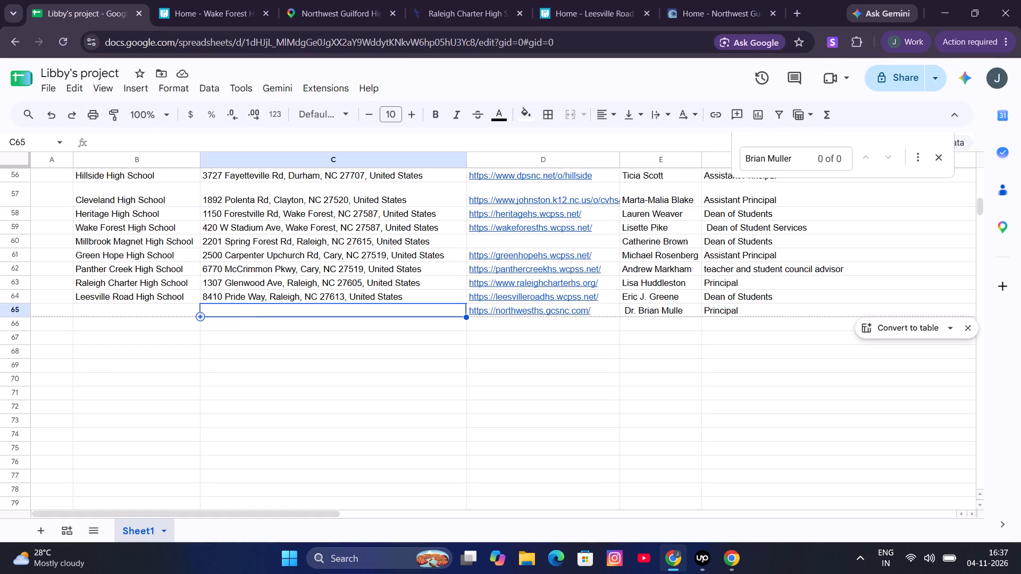
click(169, 316)
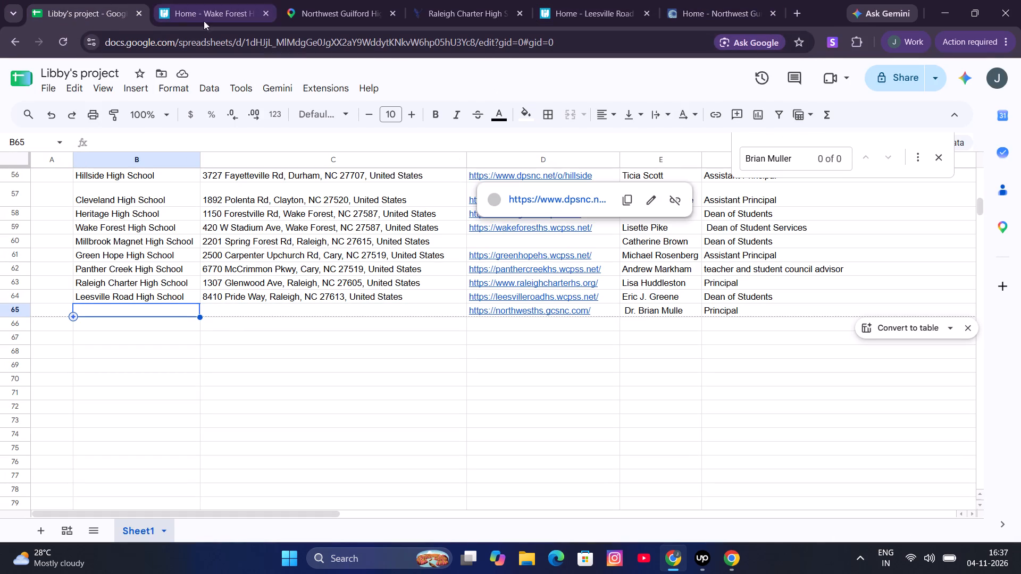
click(734, 1)
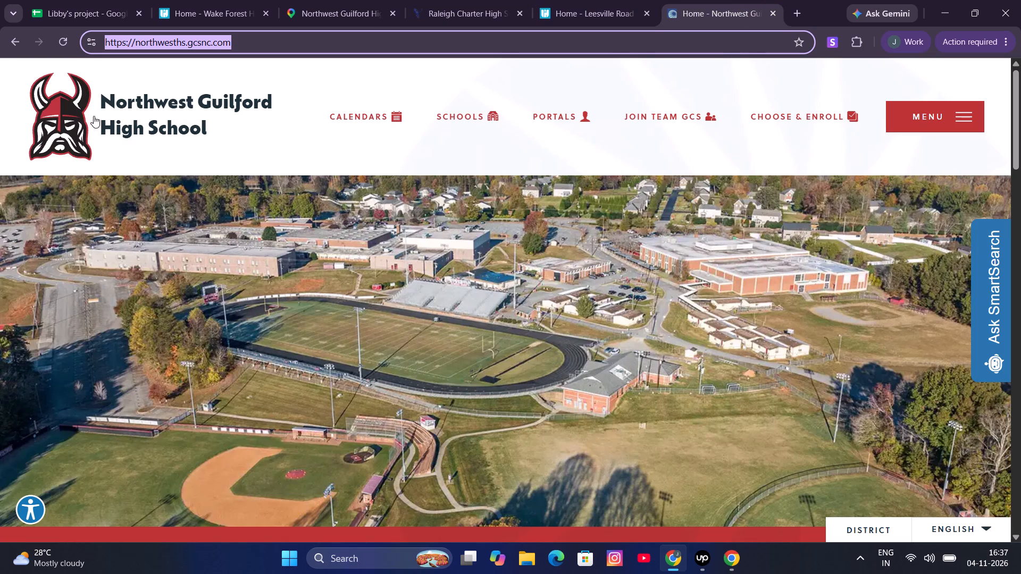
click(77, 70)
click(146, 126)
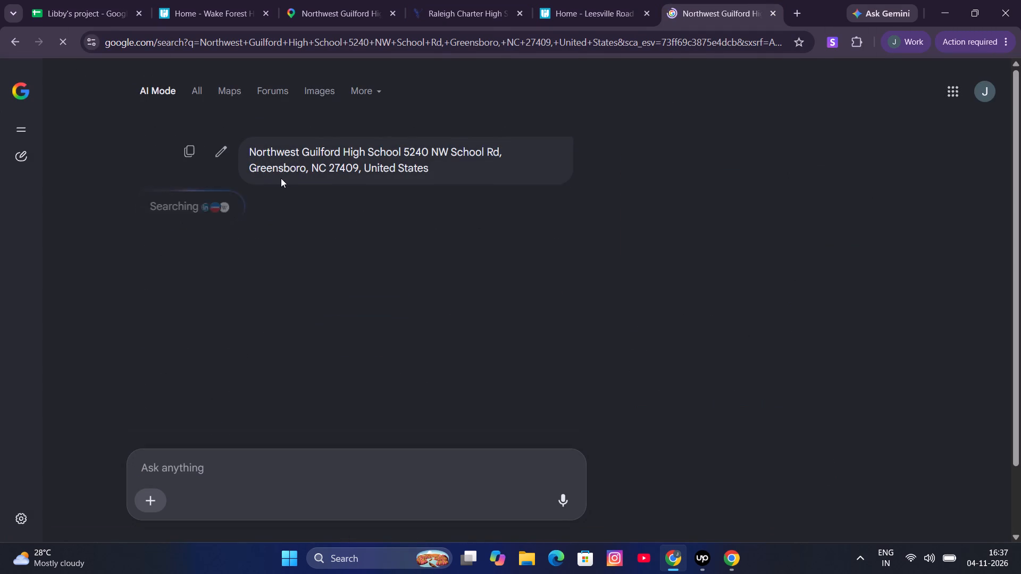
click(172, 0)
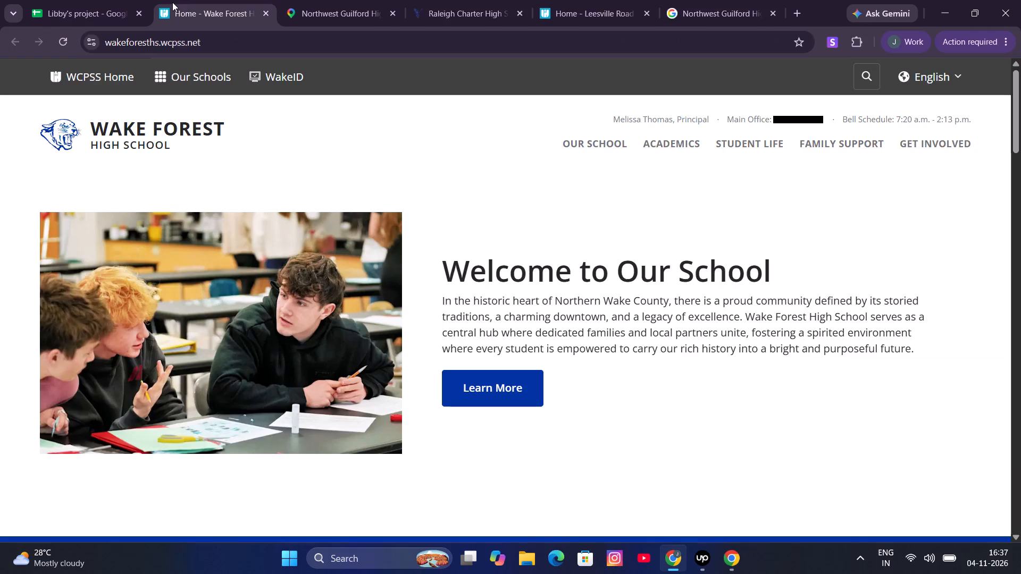
Move the Google Maps tab beside the spreadsheet and copy the name Northwest Guilford High School into B65.
drag(340, 1, 245, 28)
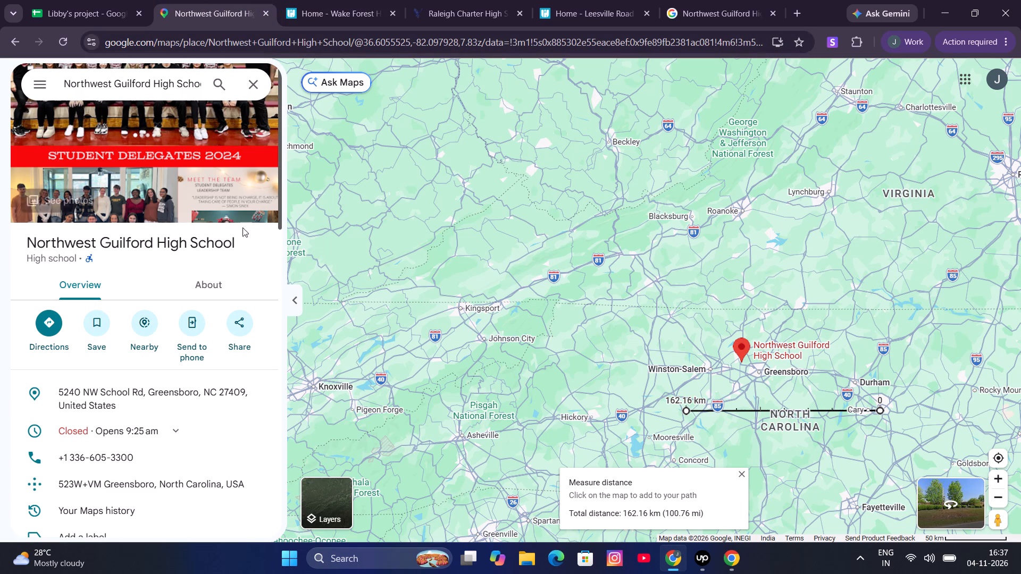
drag(241, 244, 19, 228)
key(ctrl+c)
key(ctrl+c)
click(77, 0)
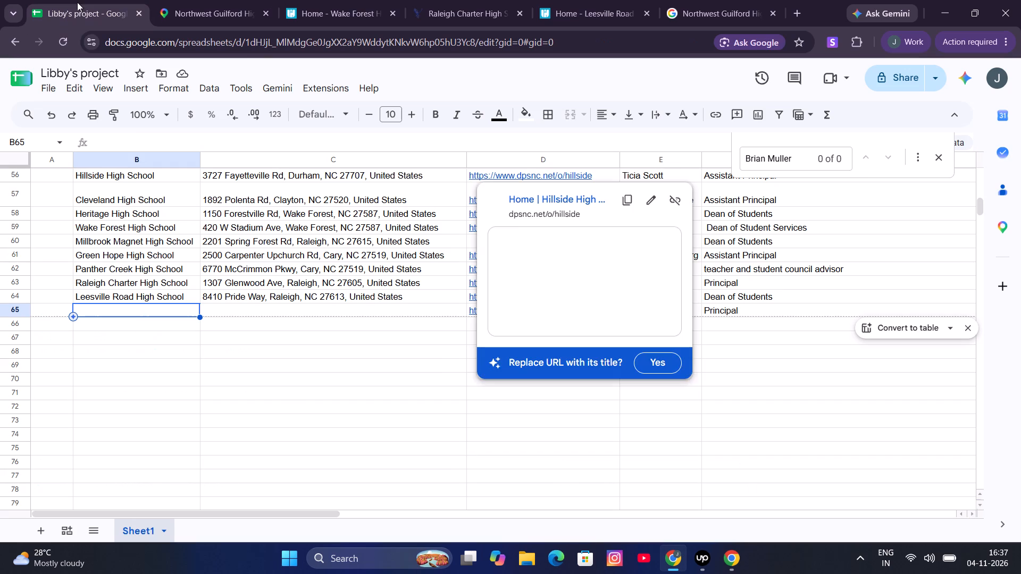
double_click(157, 310)
key(ctrl+v)
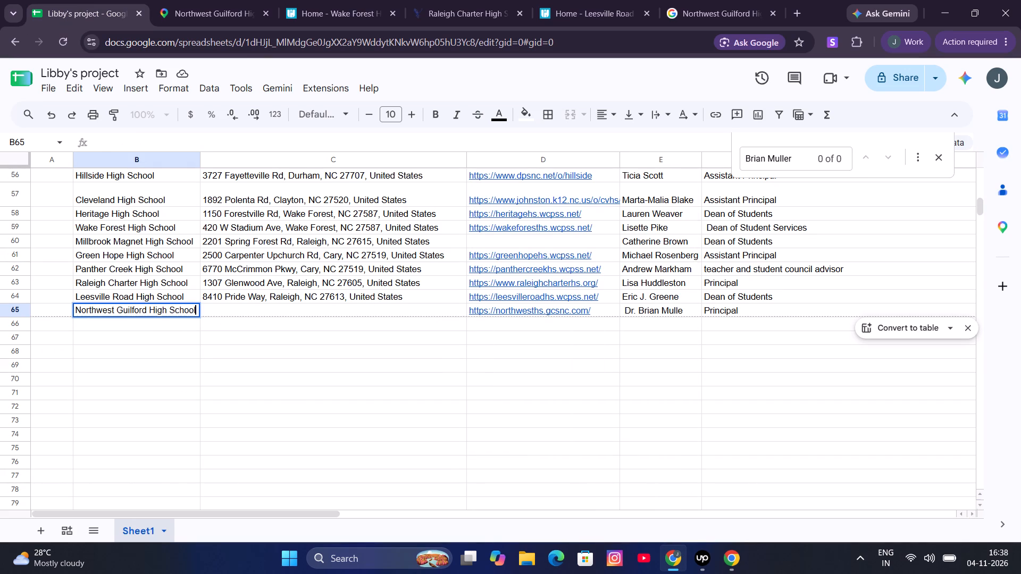
Copy the school's address from Google Maps, 5240 NW School Rd, Greensboro, NC 27409, United States, into C65.
double_click(228, 313)
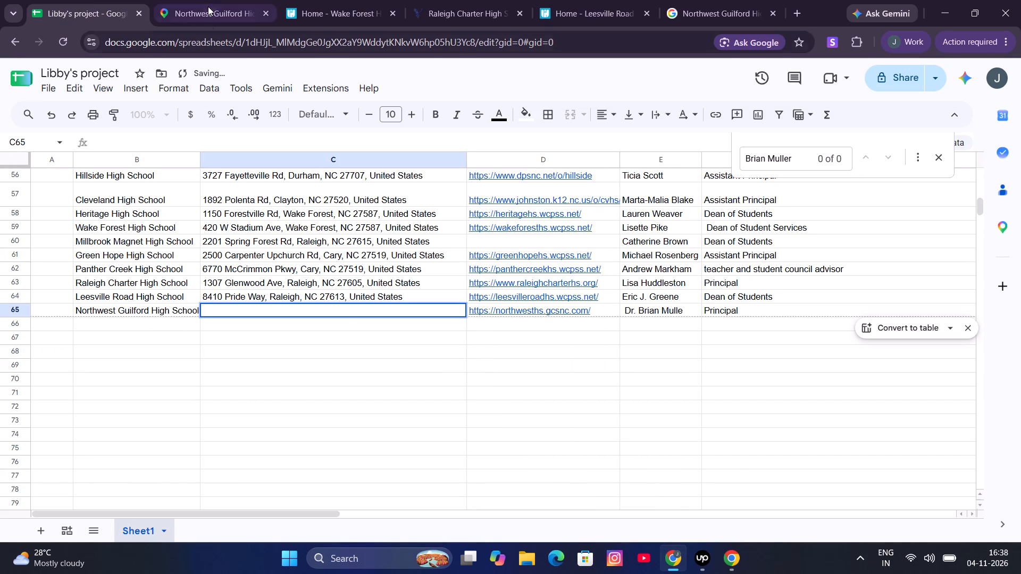
click(208, 5)
click(261, 387)
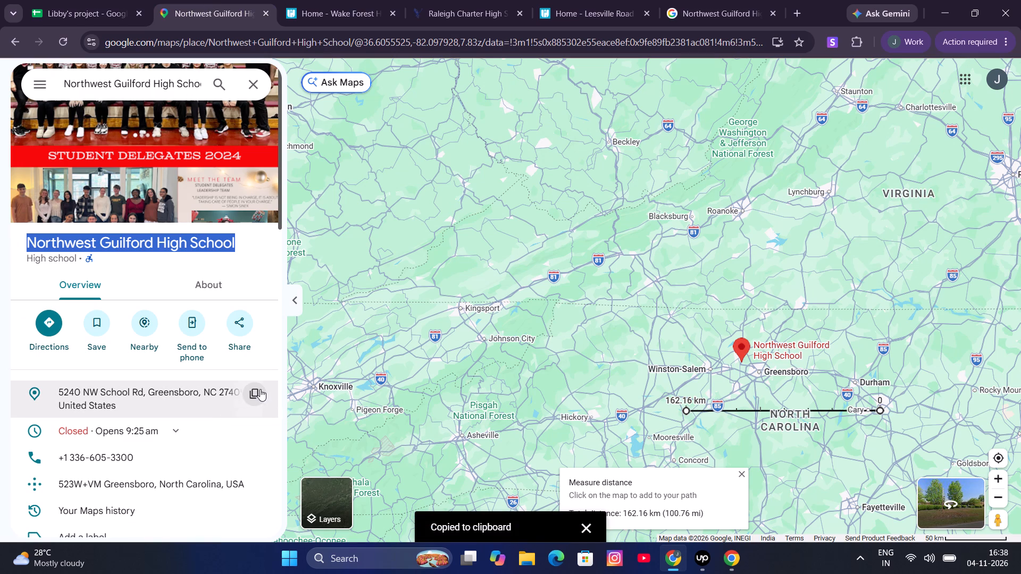
click(47, 0)
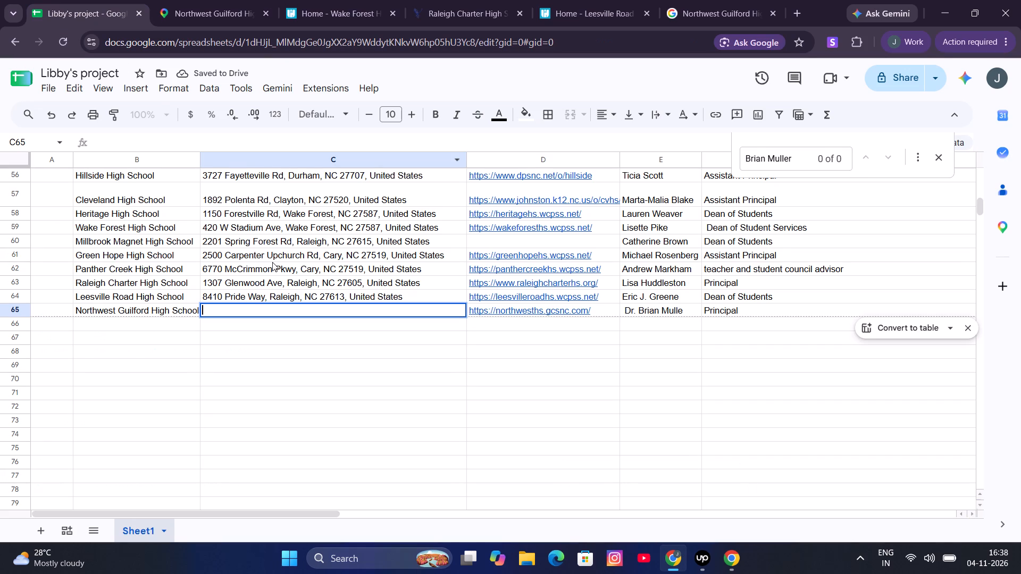
key(ctrl+v)
click(202, 0)
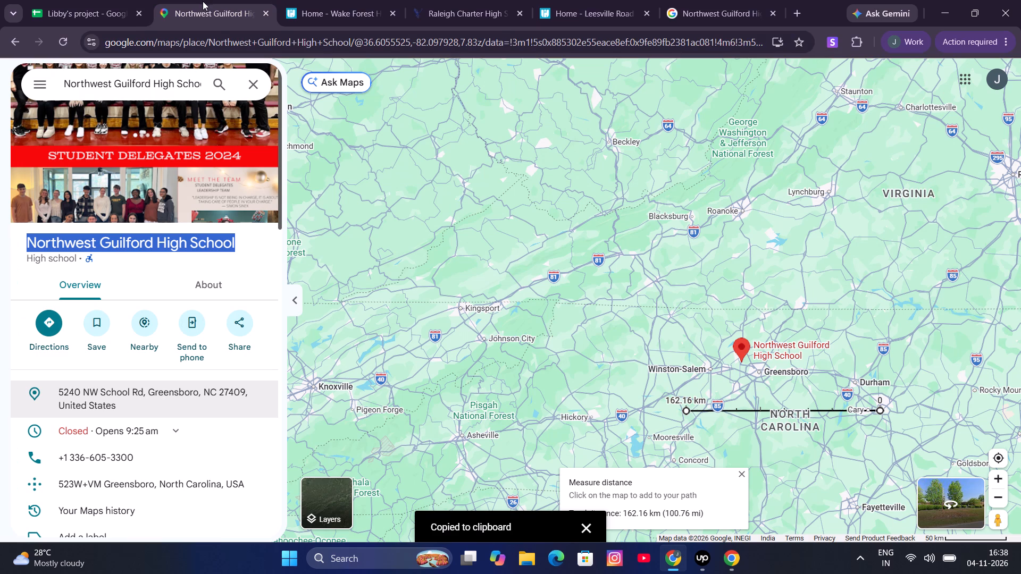
click(79, 0)
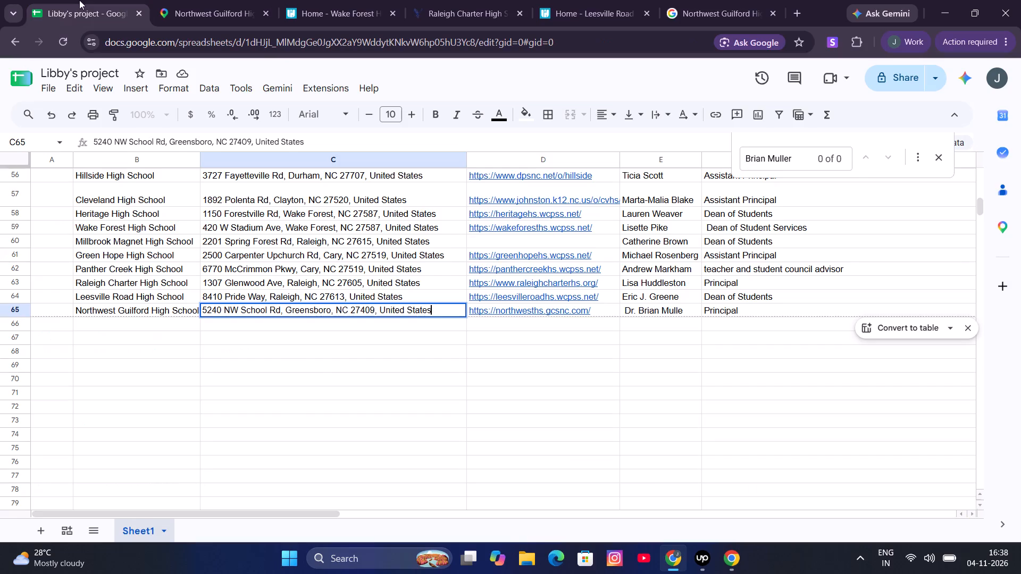
click(488, 334)
Review the Northwest Guilford row in the spreadsheet and look over the open school tabs.
scroll(488, 334, left, 3)
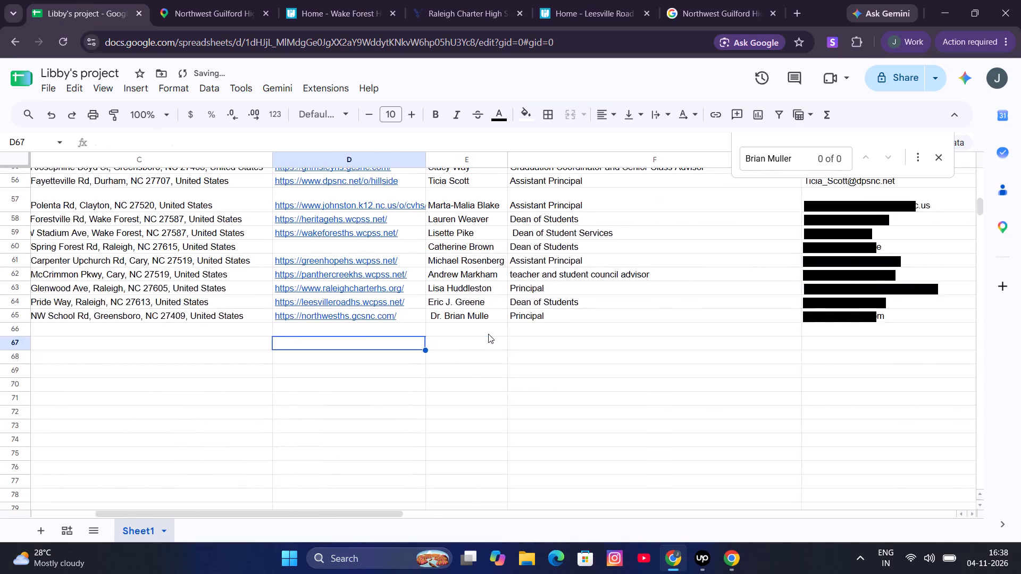
scroll(488, 334, left, 5)
scroll(521, 333, right, 10)
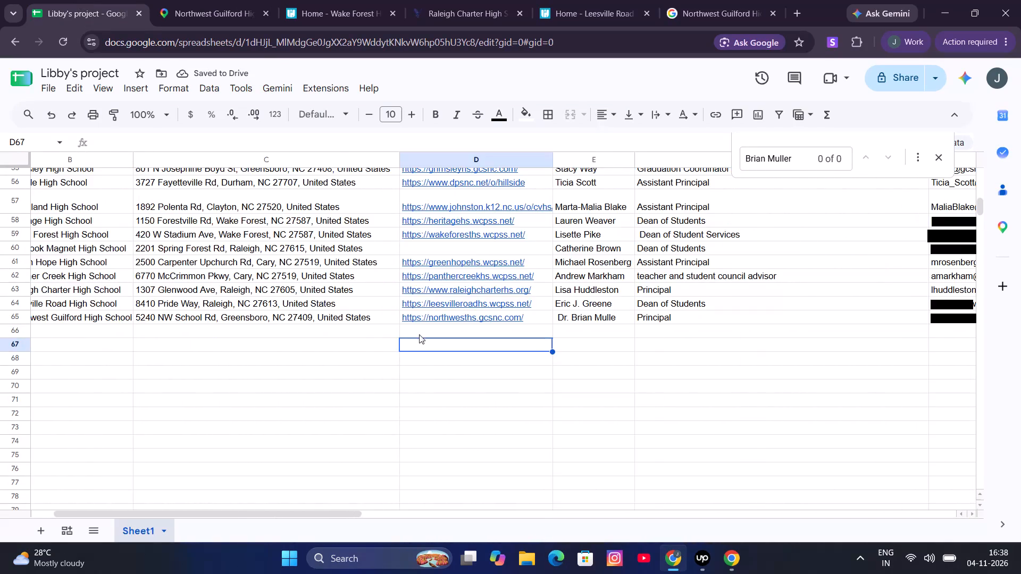
click(116, 333)
click(197, 0)
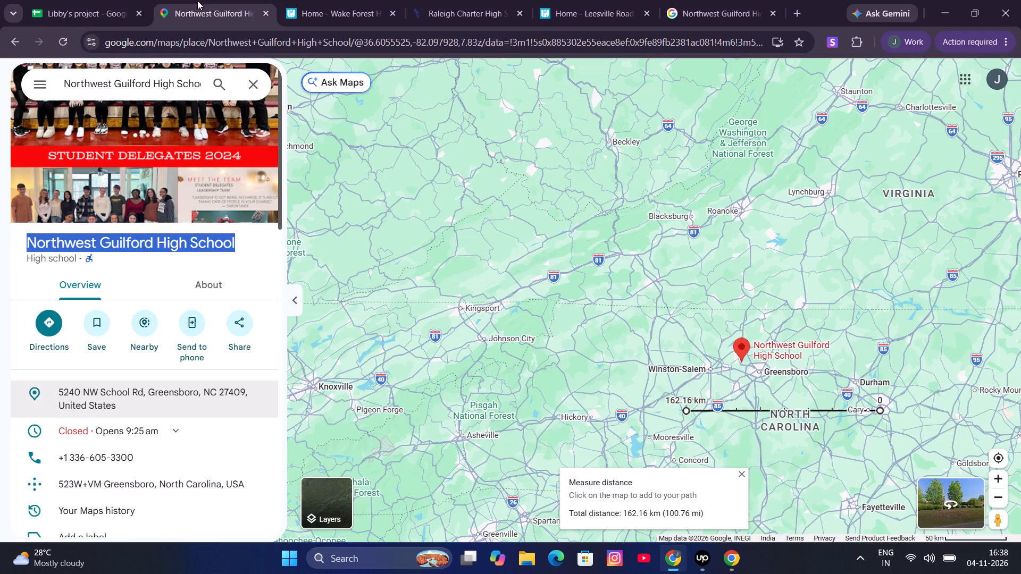
click(307, 0)
click(440, 0)
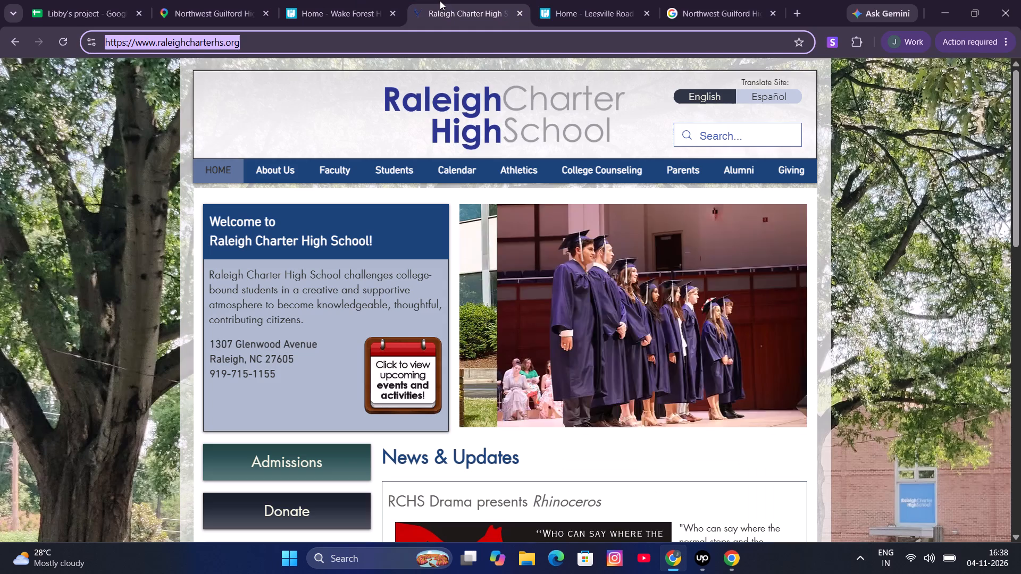
click(551, 0)
click(726, 0)
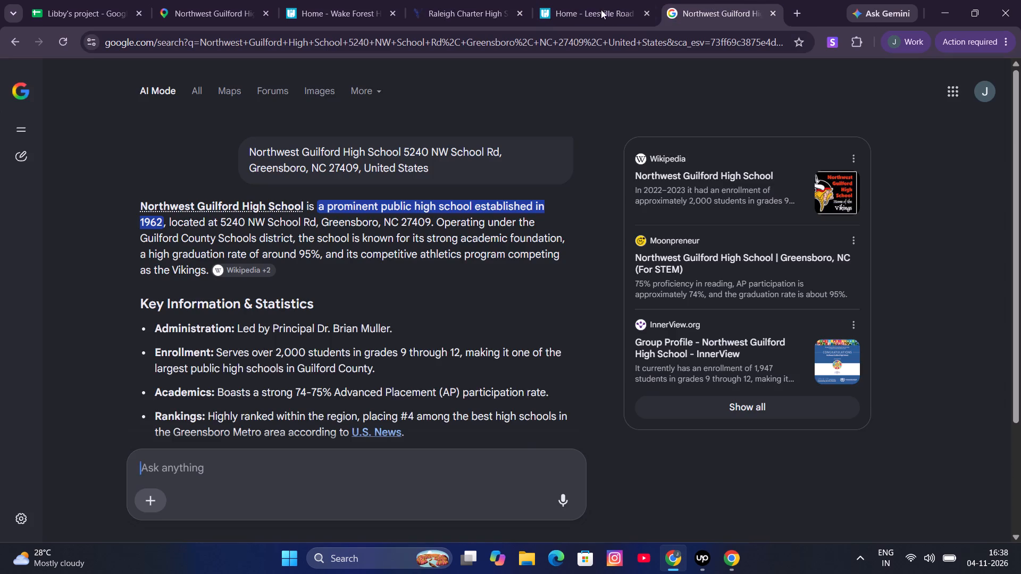
click(551, 13)
click(462, 19)
click(369, 14)
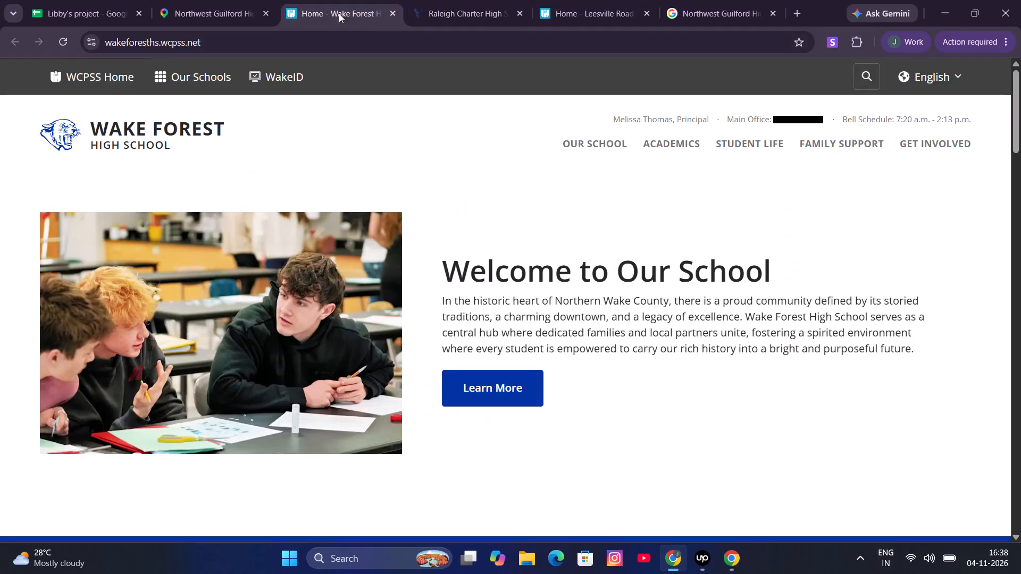
click(226, 9)
click(64, 2)
click(182, 0)
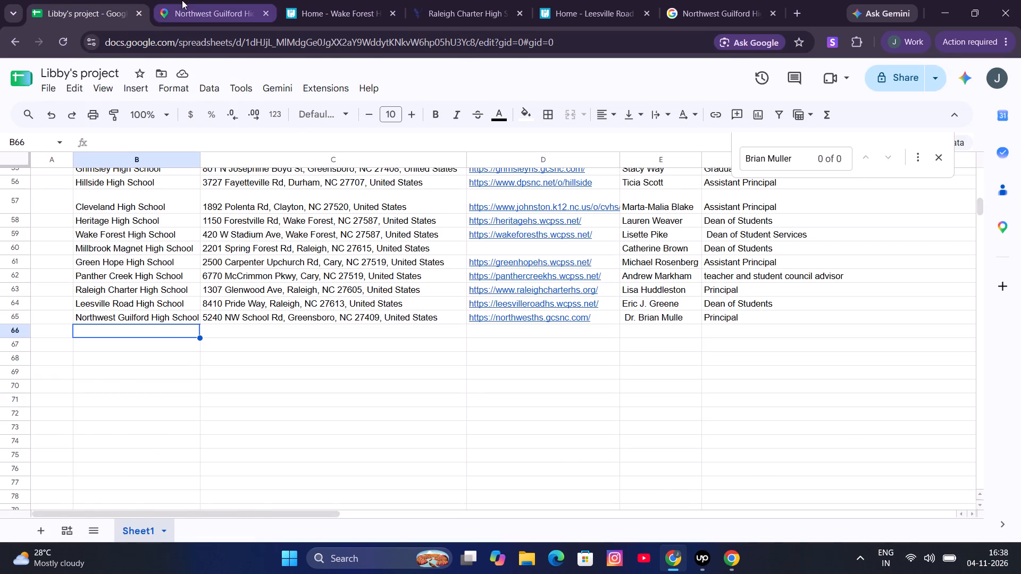
click(312, 0)
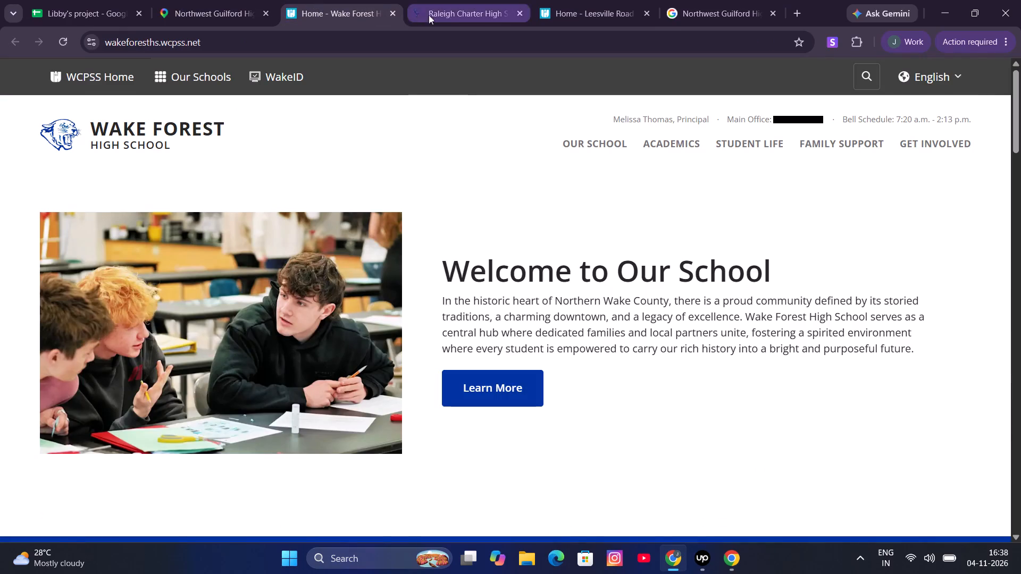
click(429, 15)
click(557, 14)
click(686, 0)
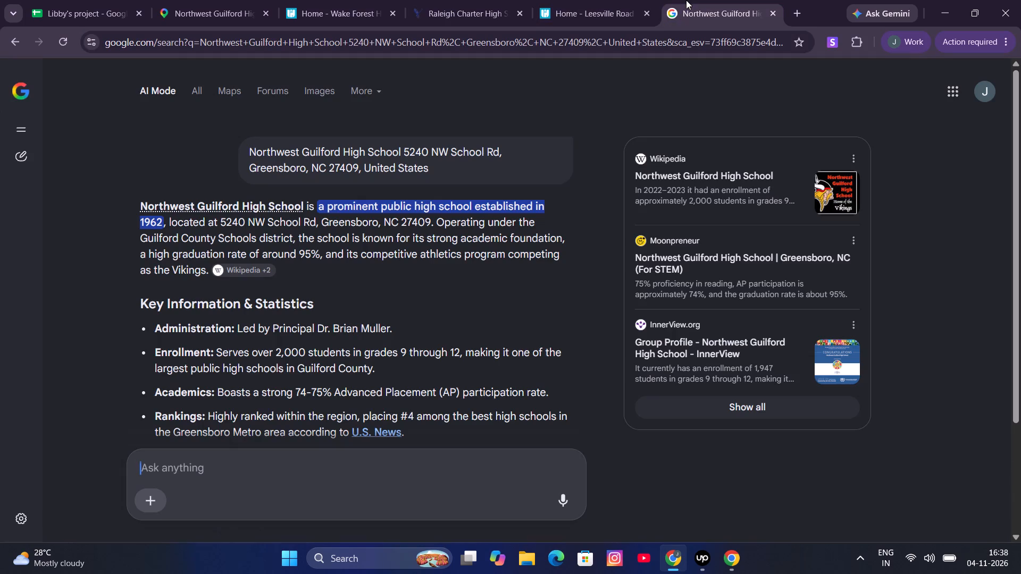
click(74, 0)
scroll(140, 356, down, 1)
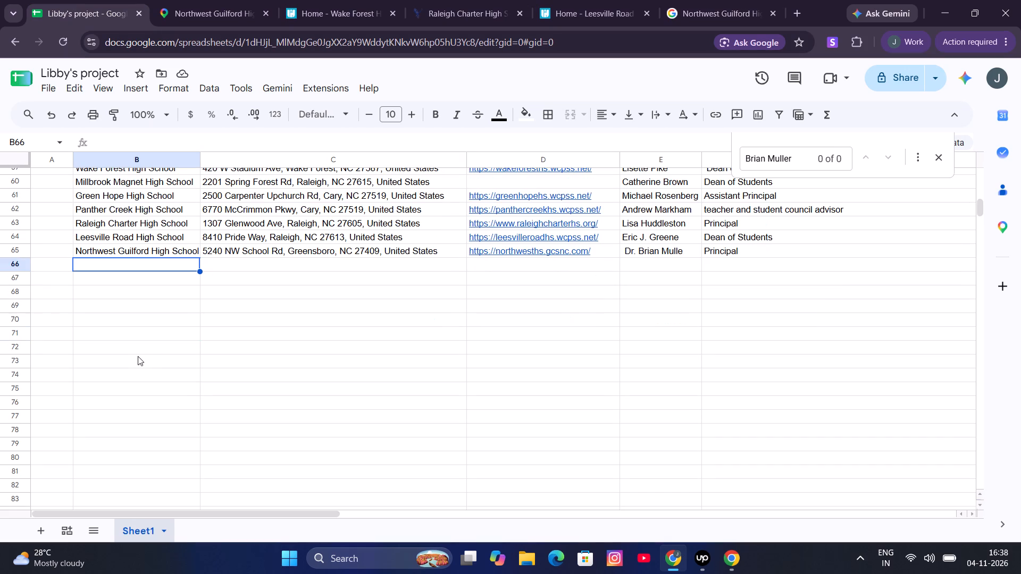
scroll(134, 353, down, 1)
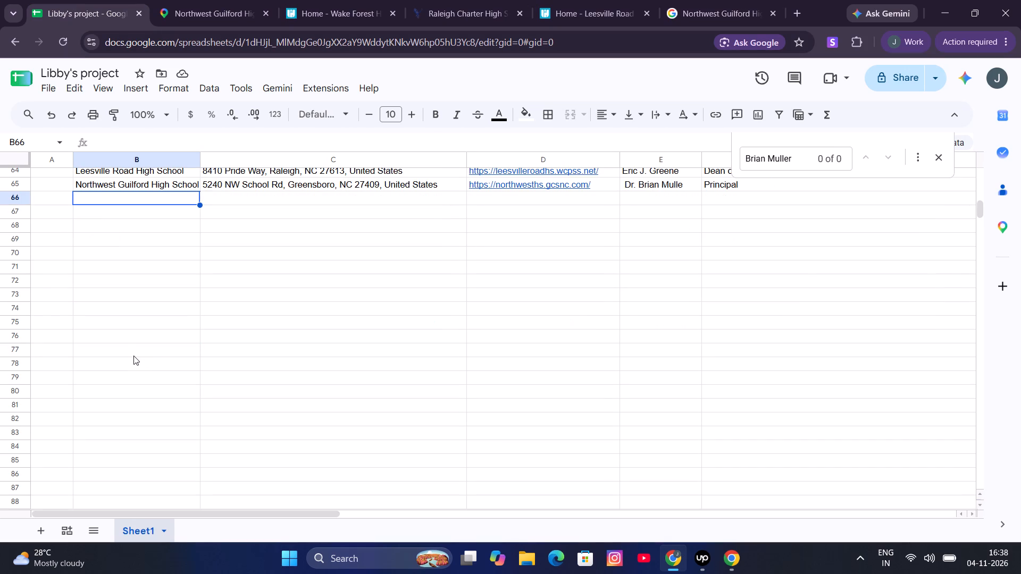
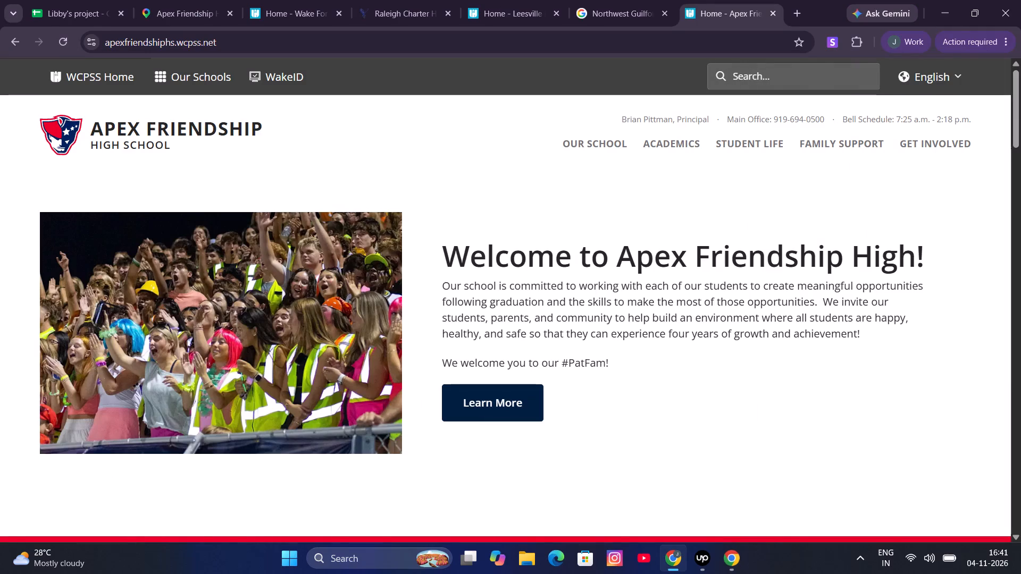
key(ctrl+v)
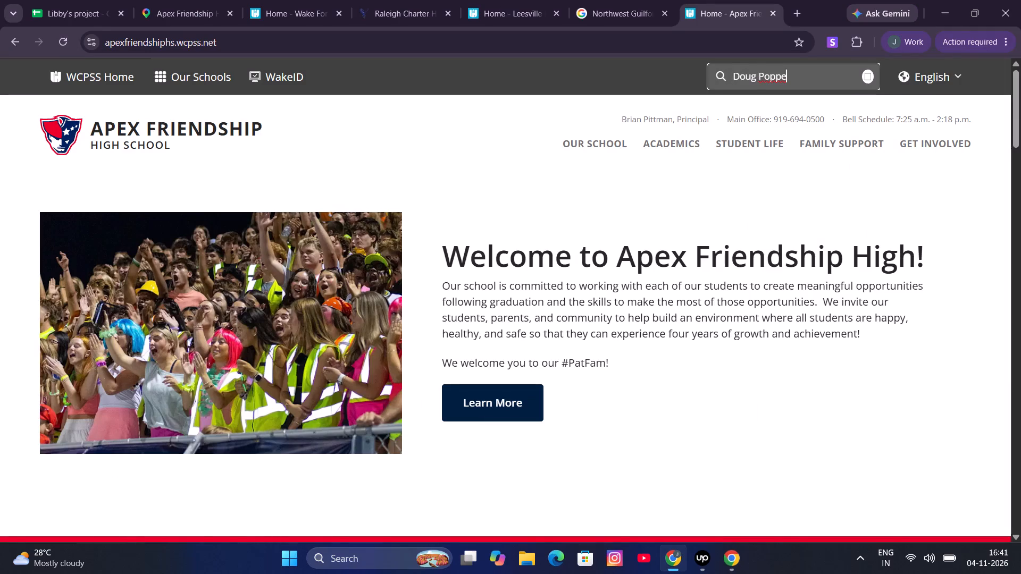
key(Return)
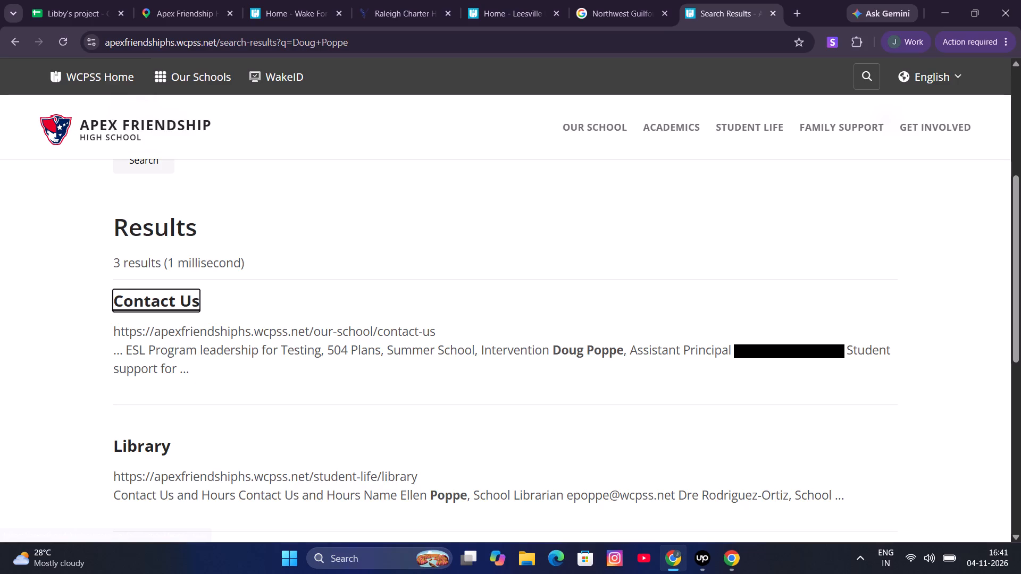
Open the Contact Us search result and examine the listed administrators' titles and areas of responsibility.
click(124, 305)
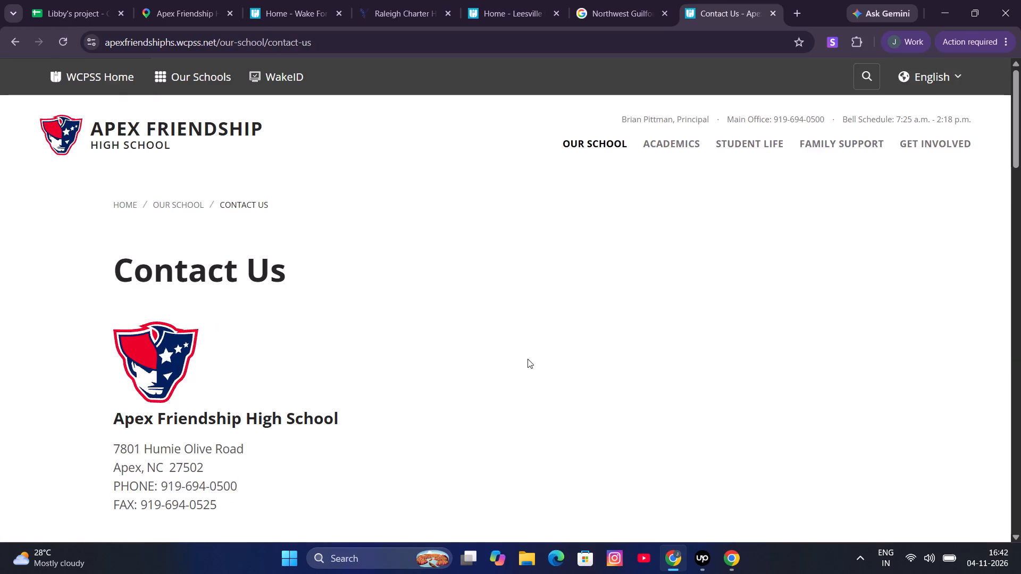
scroll(502, 358, down, 5)
scroll(408, 361, down, 8)
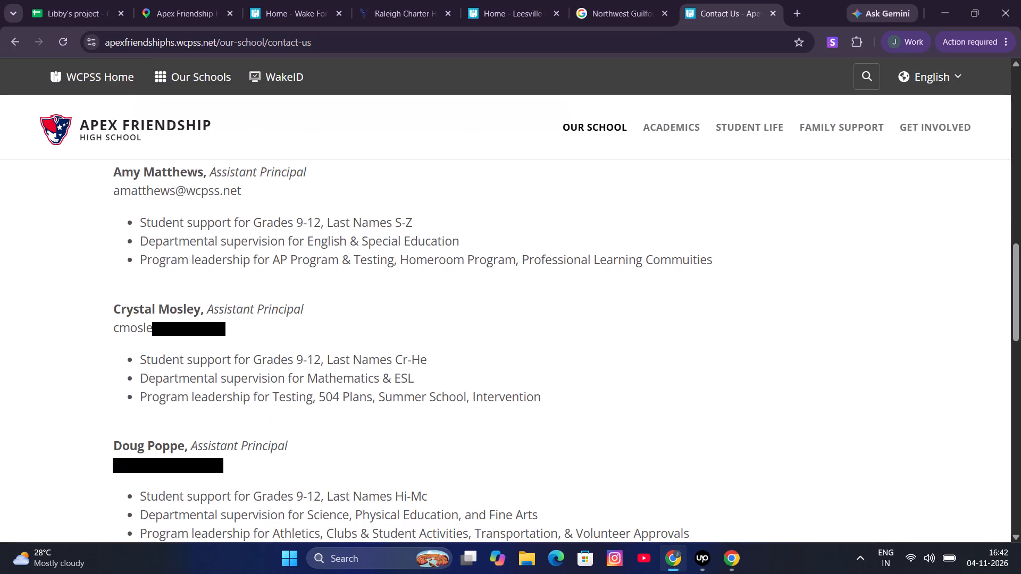
scroll(408, 361, down, 2)
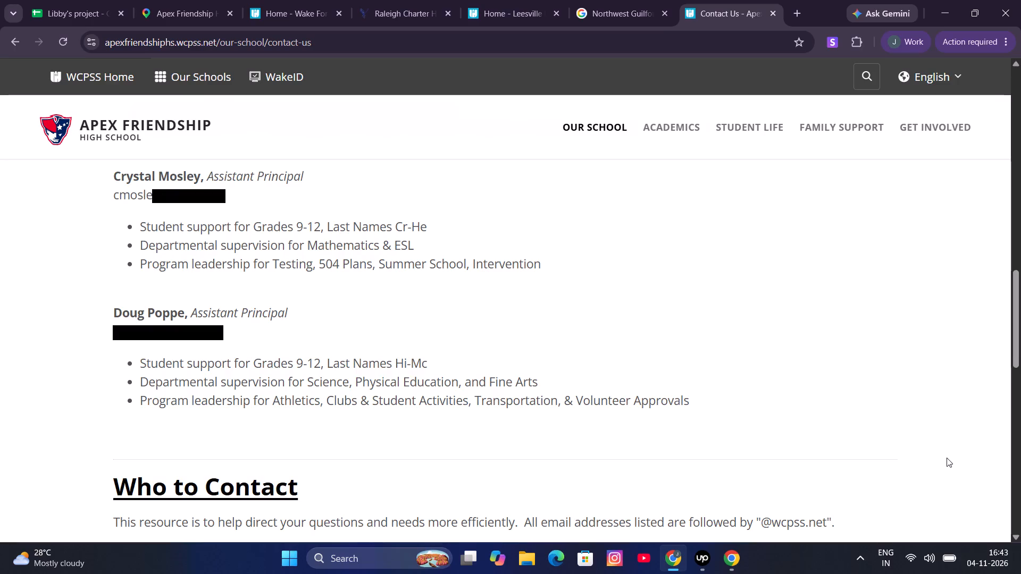
scroll(1008, 146, up, 1)
scroll(983, 105, up, 4)
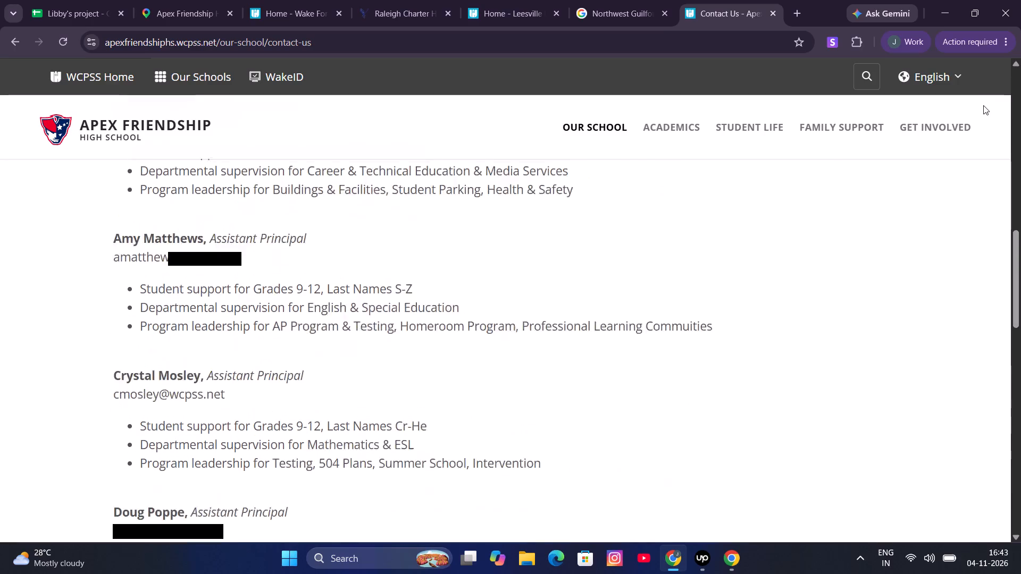
scroll(983, 105, up, 2)
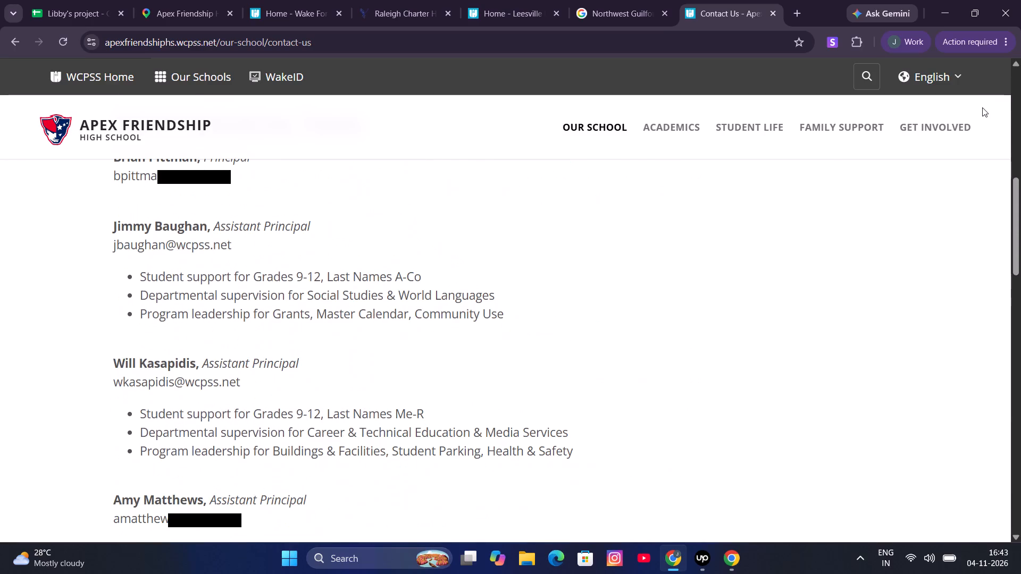
scroll(972, 113, up, 5)
scroll(938, 123, down, 4)
scroll(854, 121, down, 2)
scroll(852, 118, up, 3)
scroll(852, 118, down, 2)
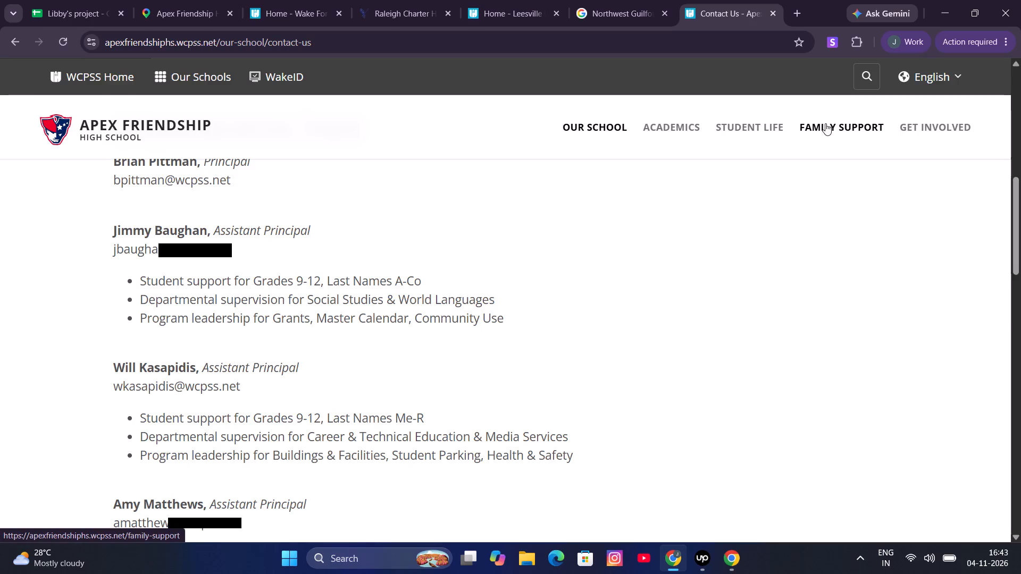
scroll(825, 123, down, 6)
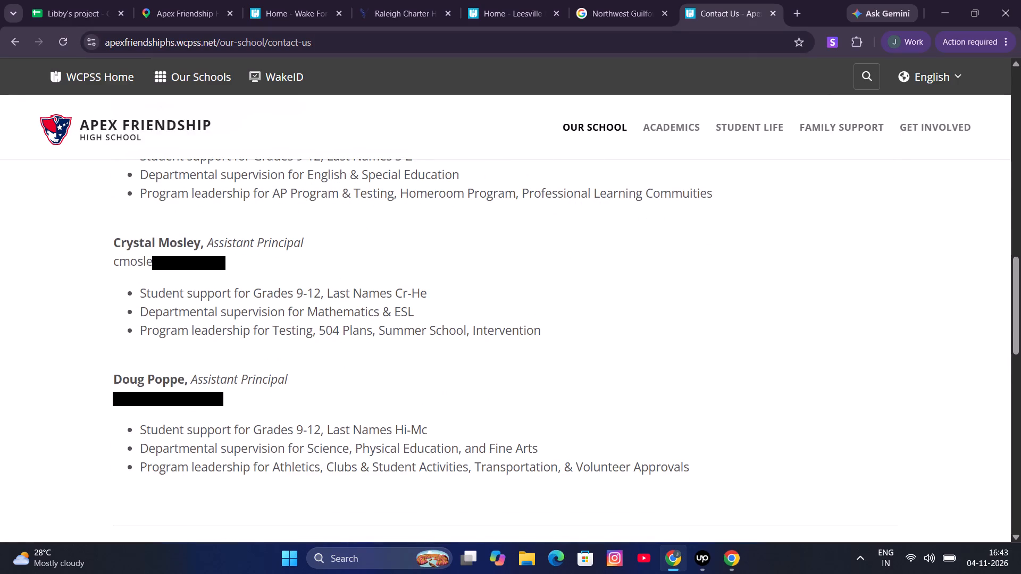
scroll(255, 344, down, 1)
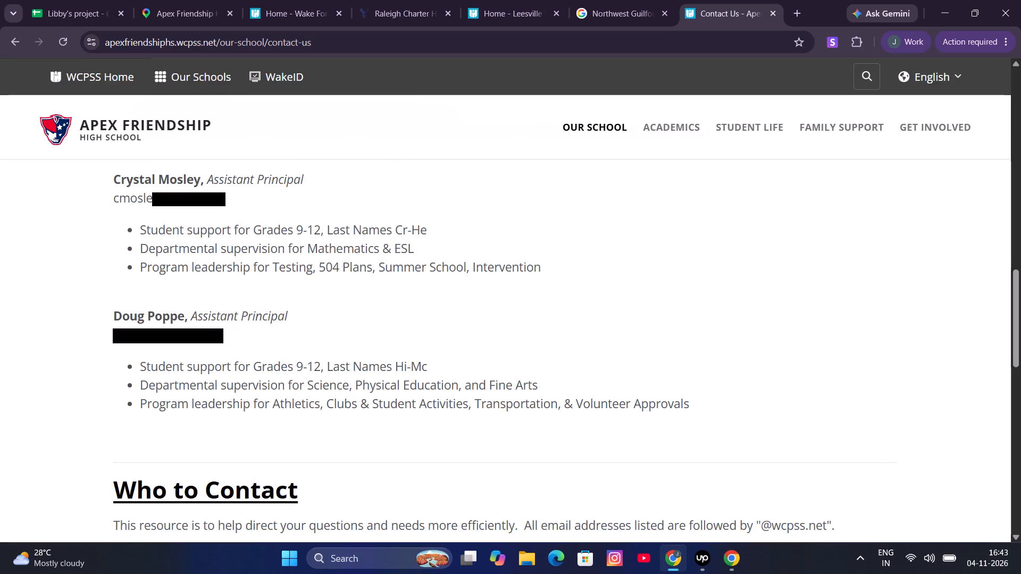
Copy the name of the assistant principal for clubs and student activities from the Contact Us page into cell E66.
drag(113, 311, 175, 314)
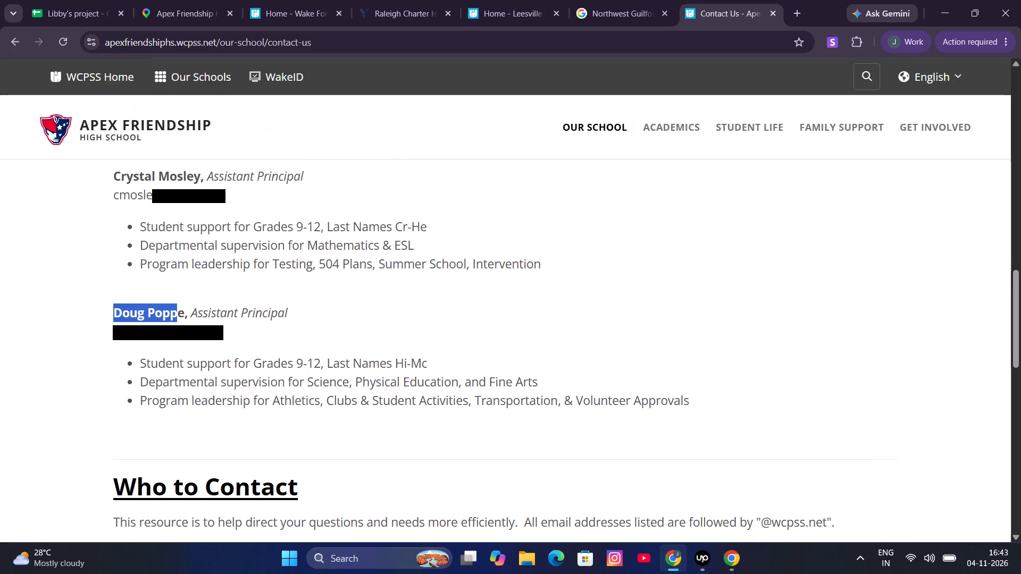
drag(175, 314, 183, 316)
key(ctrl+c)
key(ctrl+c)
click(58, 3)
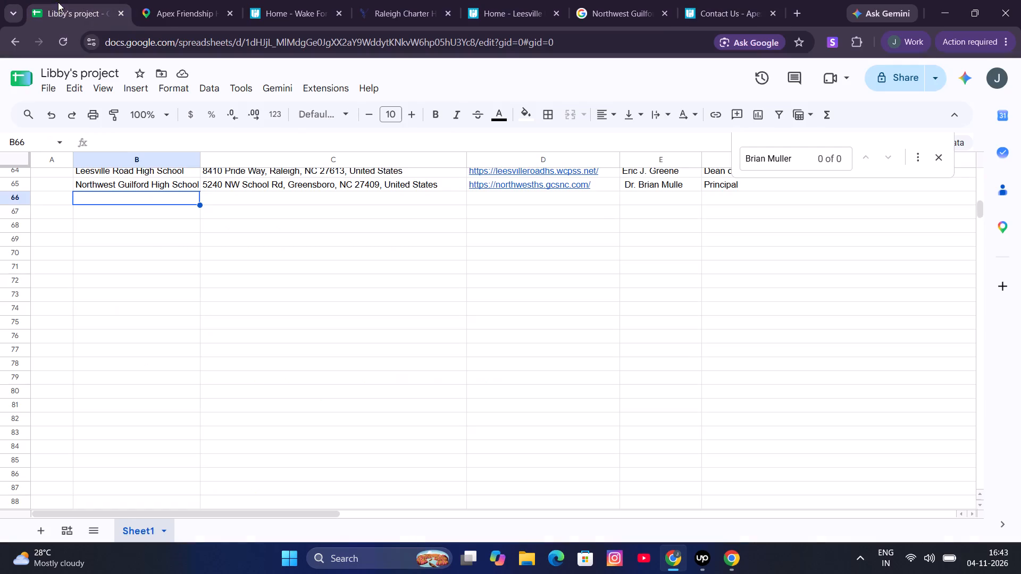
double_click(652, 199)
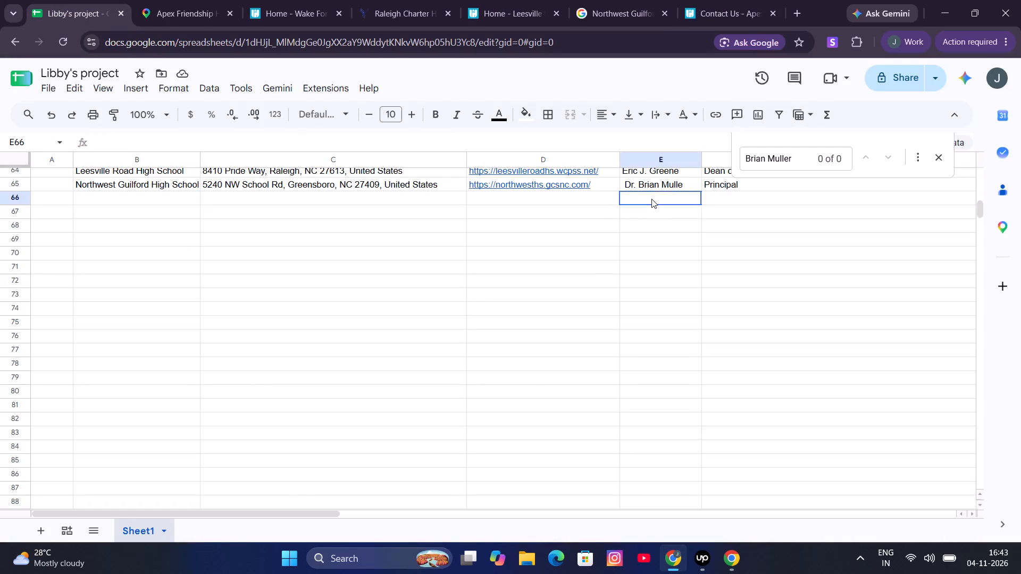
key(ctrl+v)
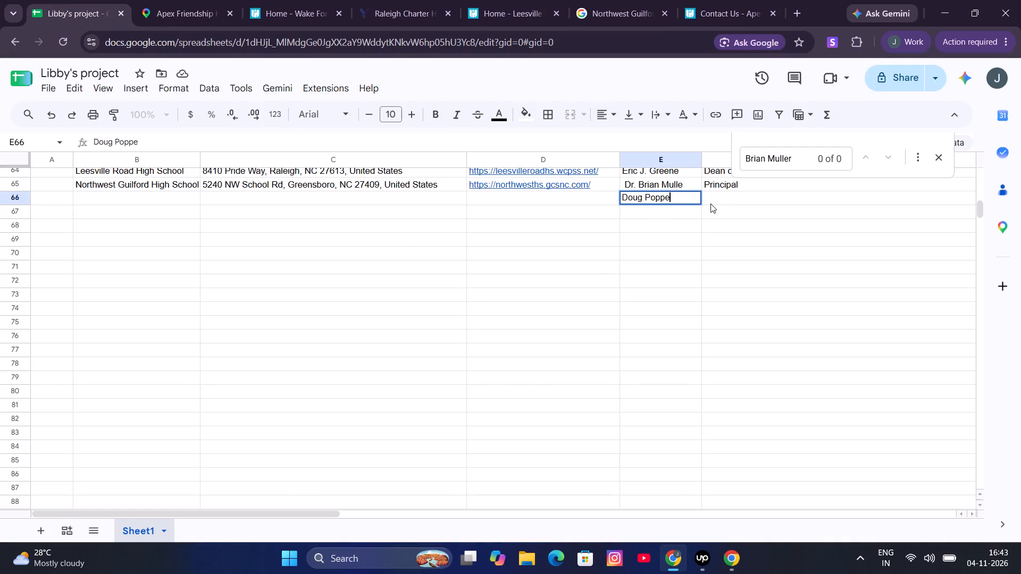
Copy the contact's title, Assistant Principal, from the Contact Us page into cell F66 of the spreadsheet.
double_click(711, 200)
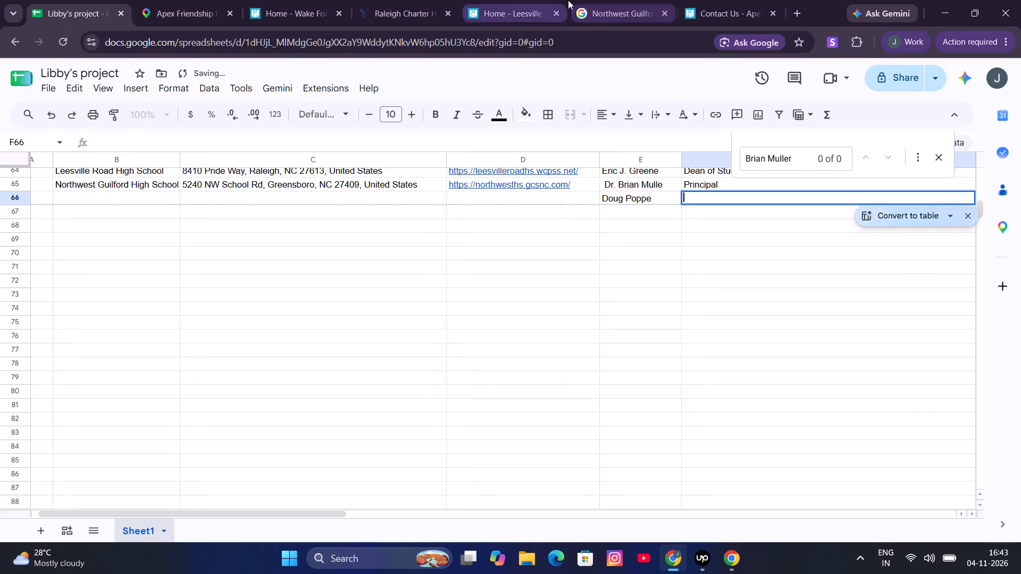
click(742, 0)
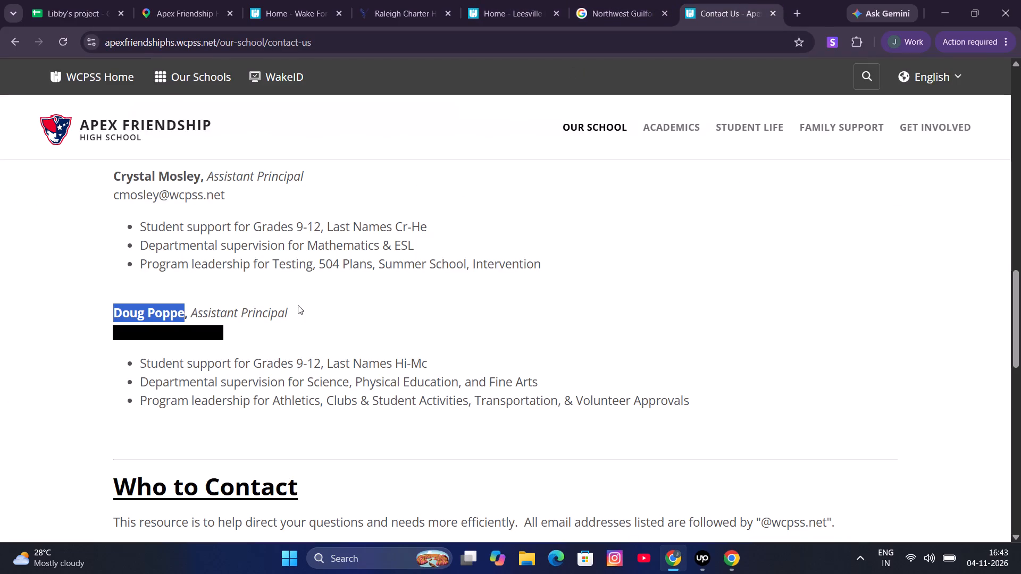
drag(298, 308, 191, 301)
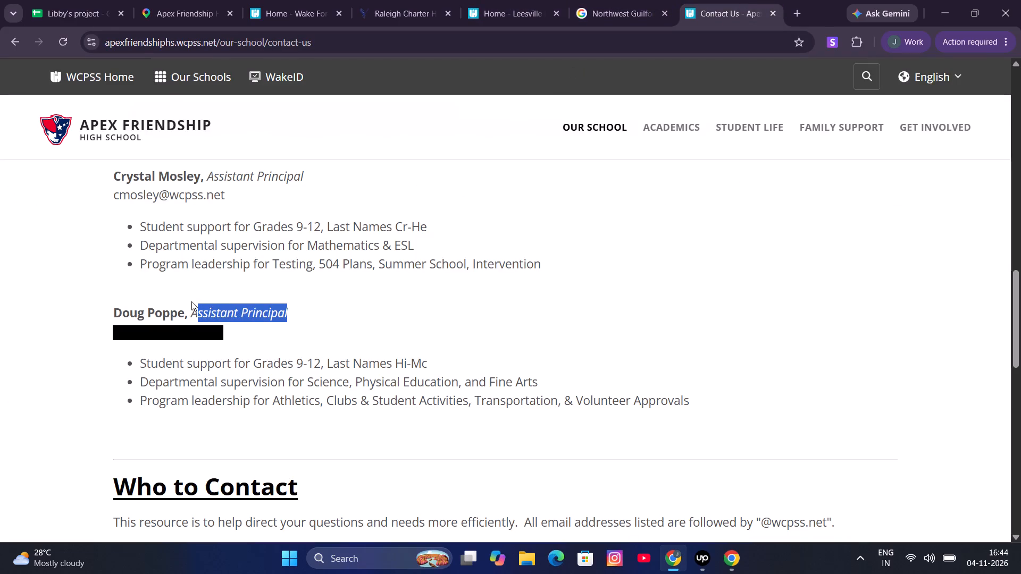
drag(191, 301, 191, 301)
key(ctrl+c)
key(ctrl+c)
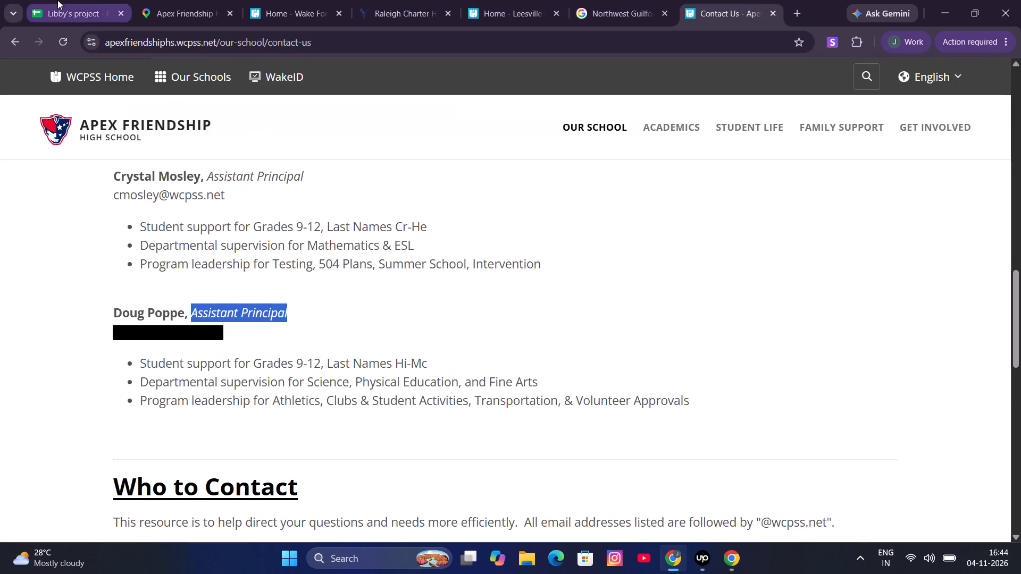
click(57, 0)
key(ctrl+v)
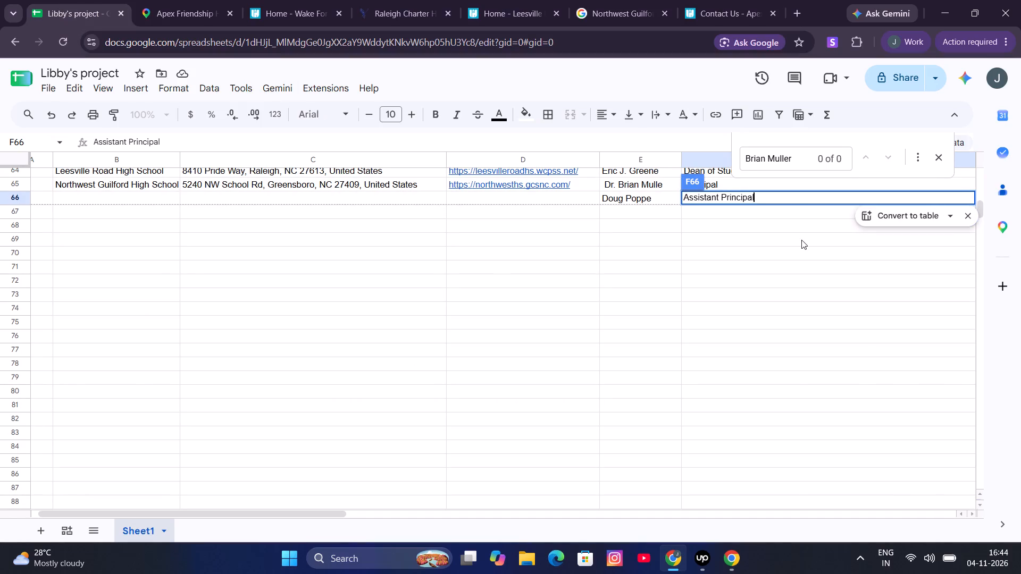
click(801, 240)
Copy the same assistant principal's e-mail address from the Contact Us page into cell G66 of the spreadsheet.
scroll(801, 239, left, 5)
scroll(801, 239, up, 1)
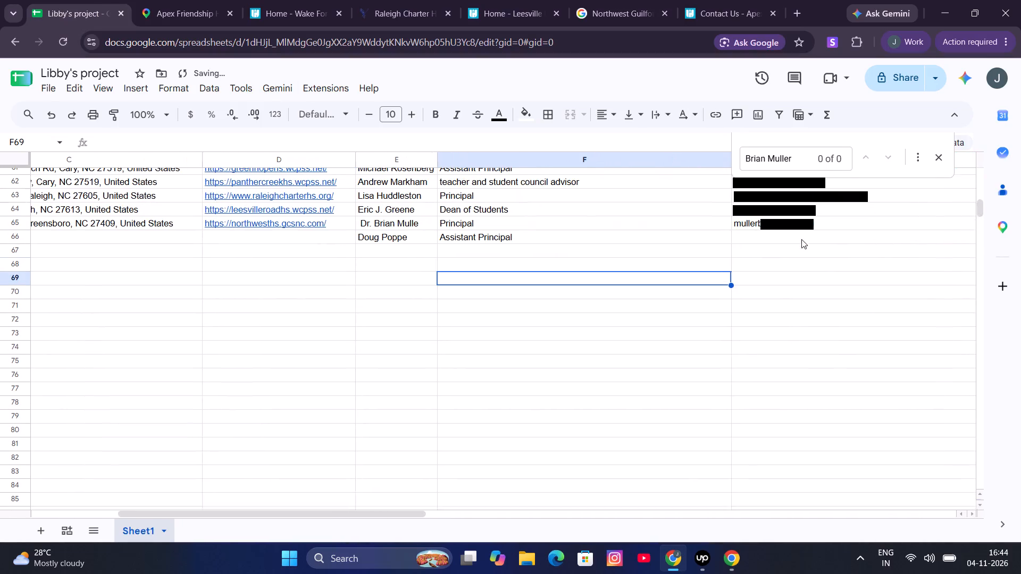
scroll(801, 239, up, 1)
double_click(760, 241)
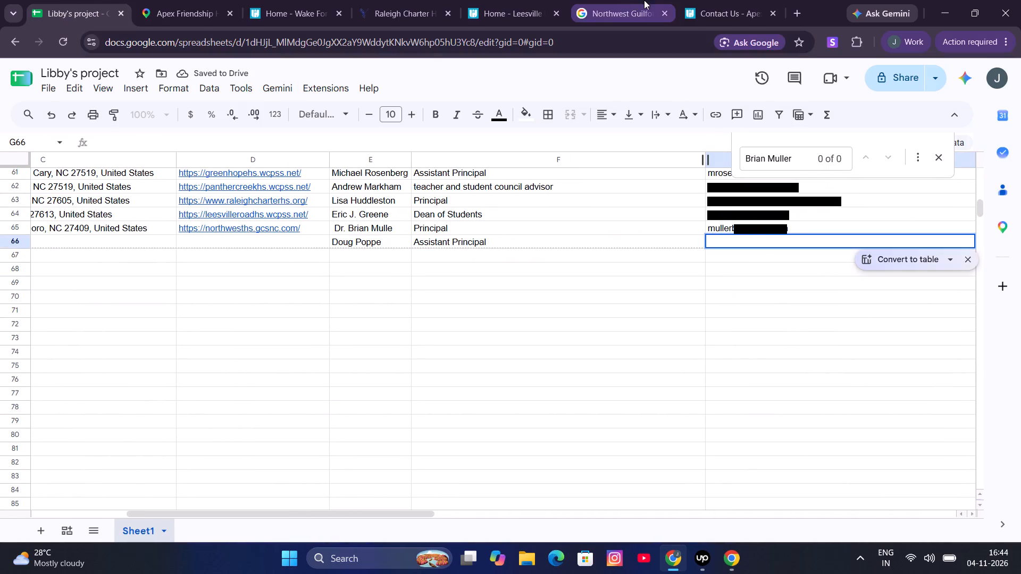
click(694, 0)
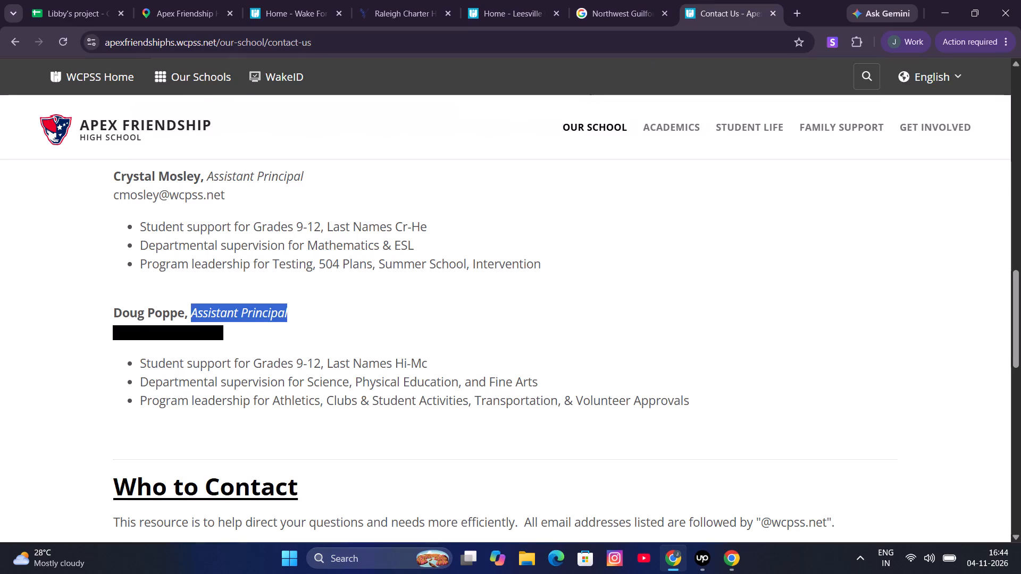
drag(113, 331, 230, 336)
key(ctrl+c)
key(ctrl+c)
click(50, 0)
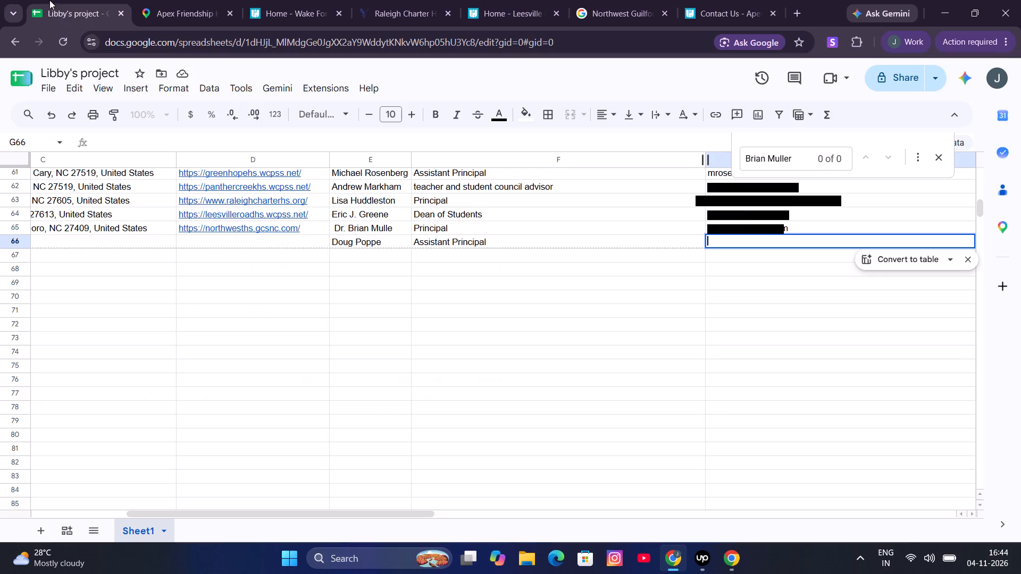
key(ctrl+v)
click(764, 265)
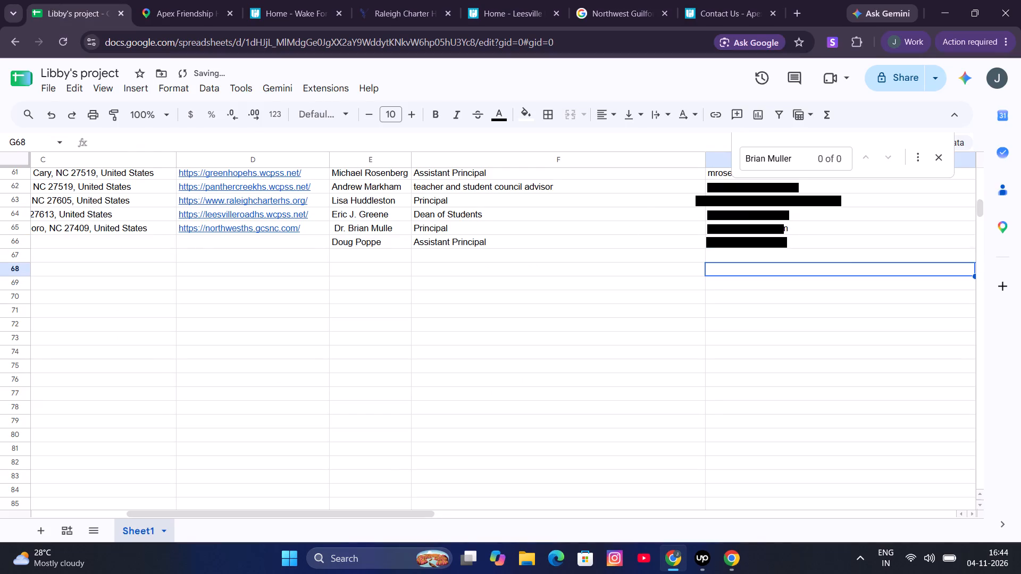
Examine the school's Contact Us page, including the administrator entries, the Who to Contact table, the office hours and the footer.
scroll(764, 264, left, 4)
scroll(807, 251, left, 1)
click(769, 244)
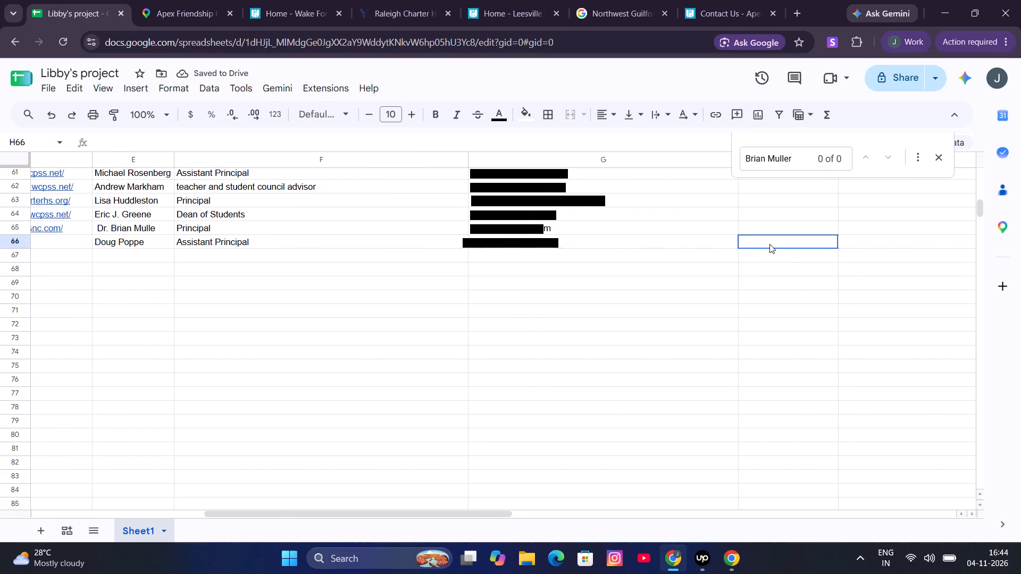
scroll(742, 229, right, 4)
click(723, 0)
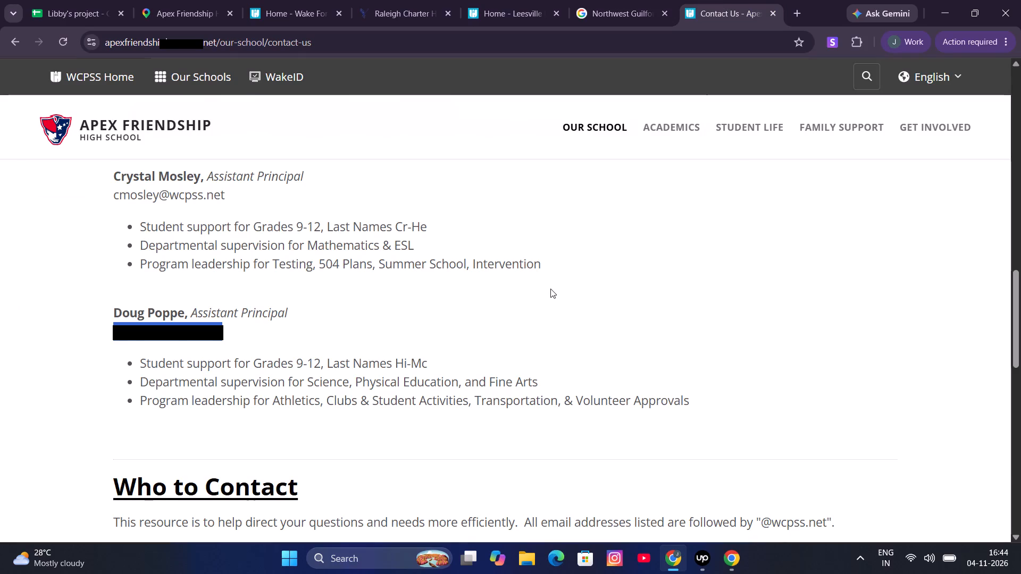
scroll(550, 289, up, 1)
scroll(550, 289, down, 6)
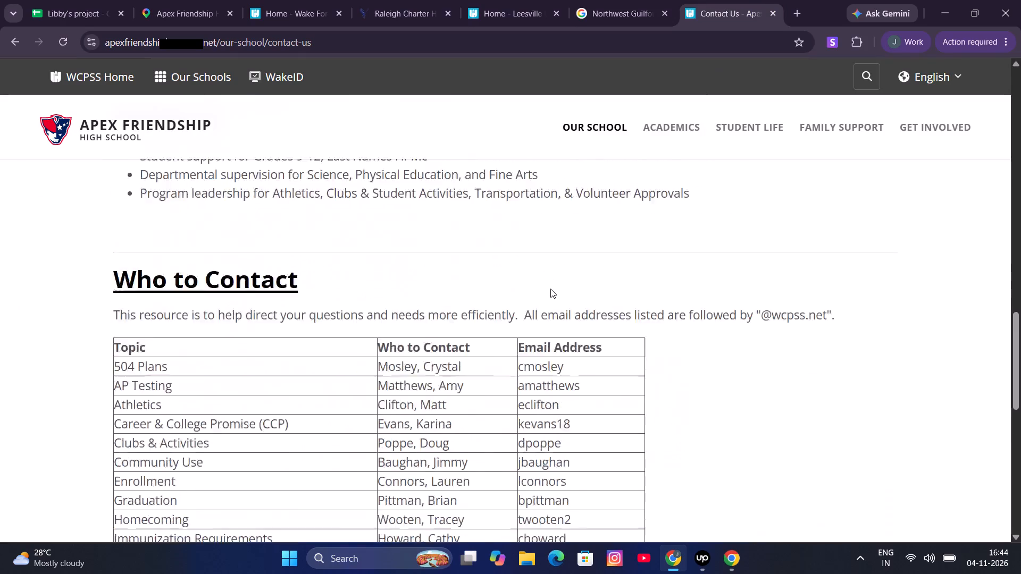
scroll(557, 280, down, 4)
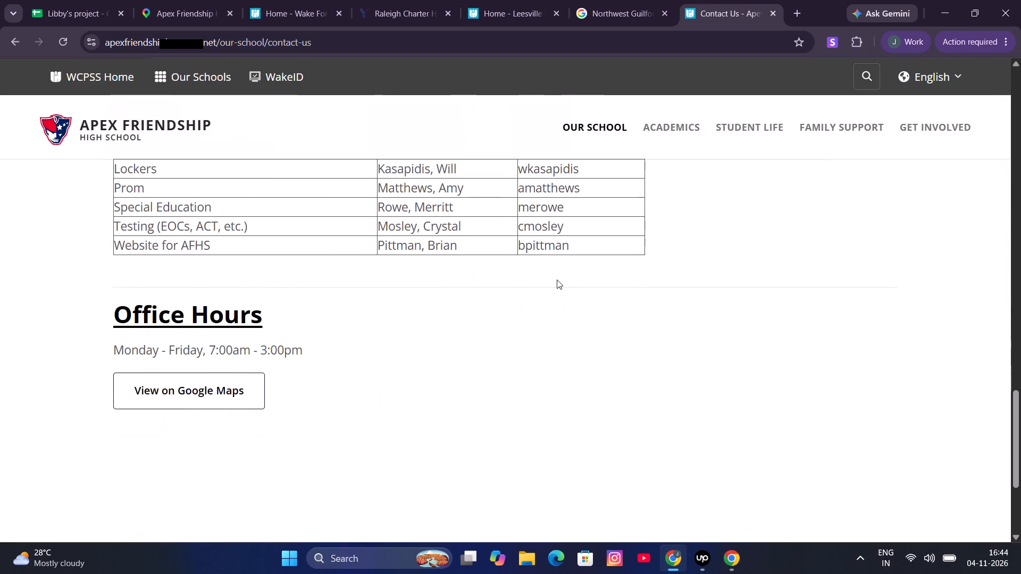
scroll(557, 280, down, 4)
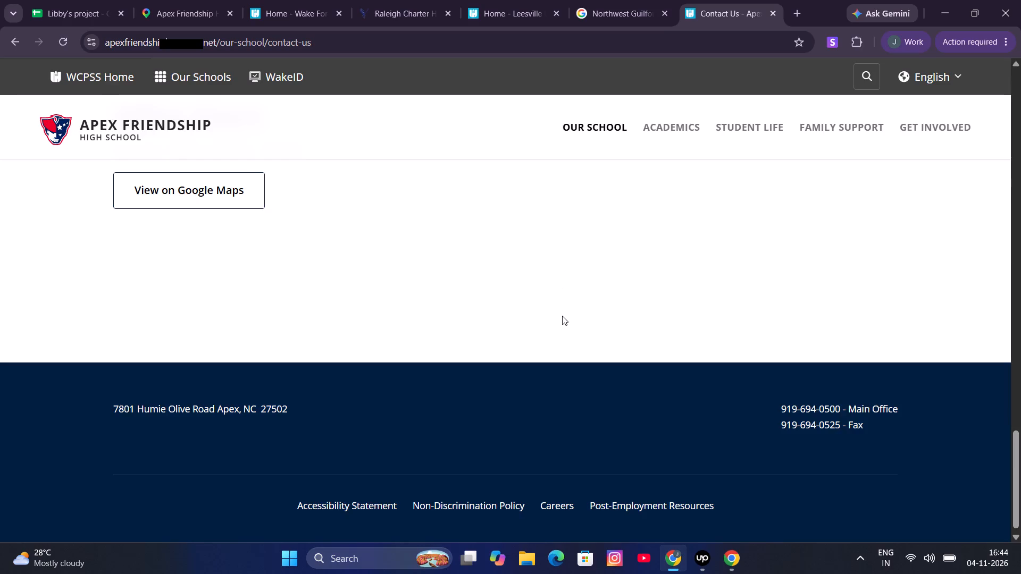
scroll(562, 316, up, 11)
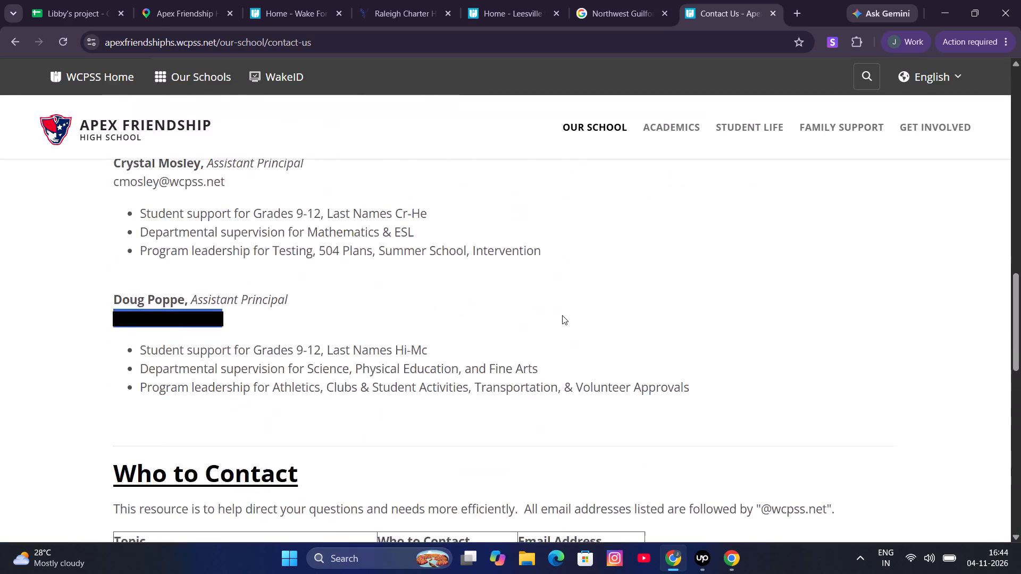
scroll(562, 315, up, 4)
scroll(562, 315, down, 5)
scroll(562, 315, up, 2)
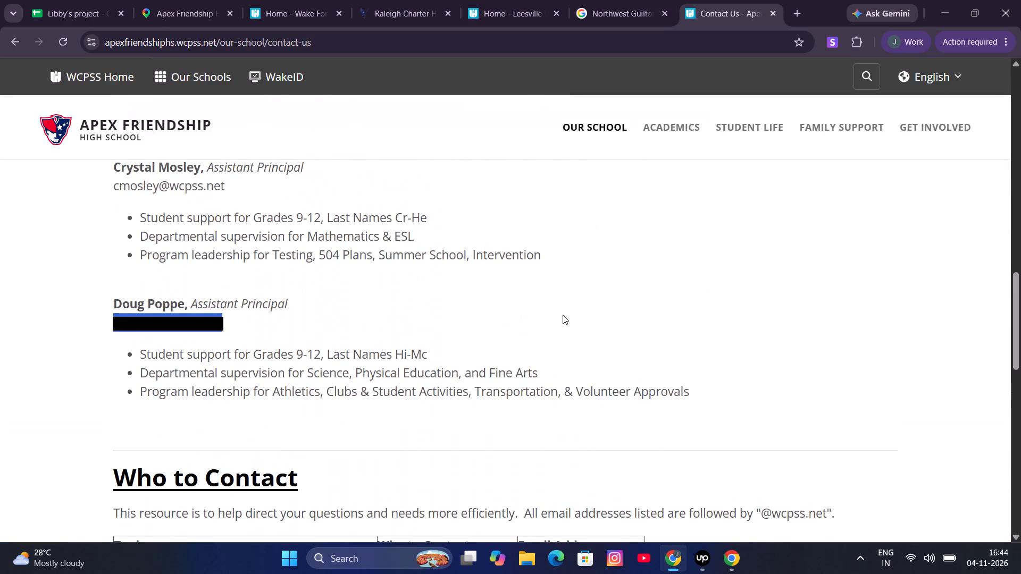
scroll(563, 315, up, 2)
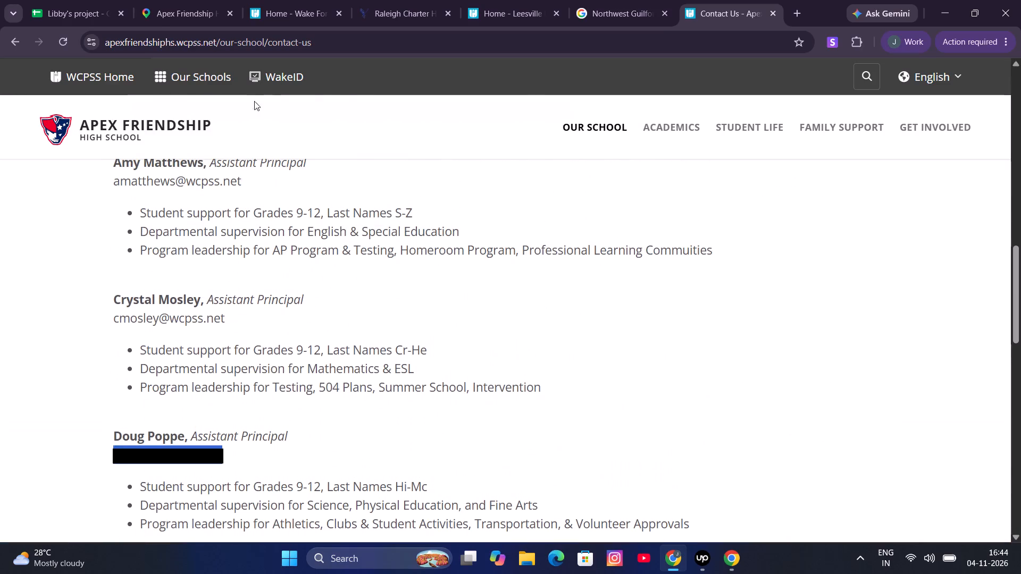
Copy the school name, Apex Friendship High School, from its Google Maps listing into cell B66 of the spreadsheet.
click(53, 1)
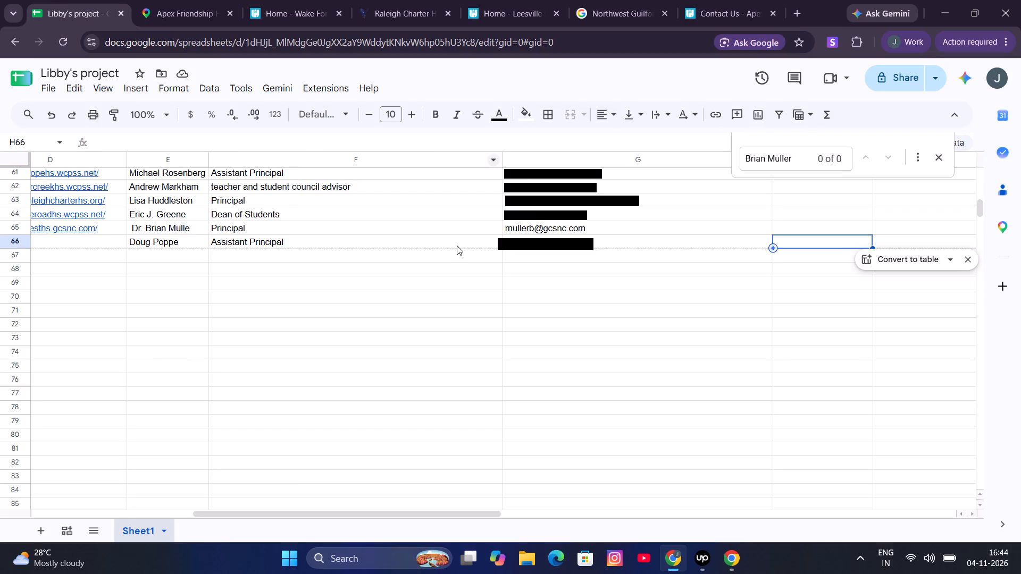
click(457, 245)
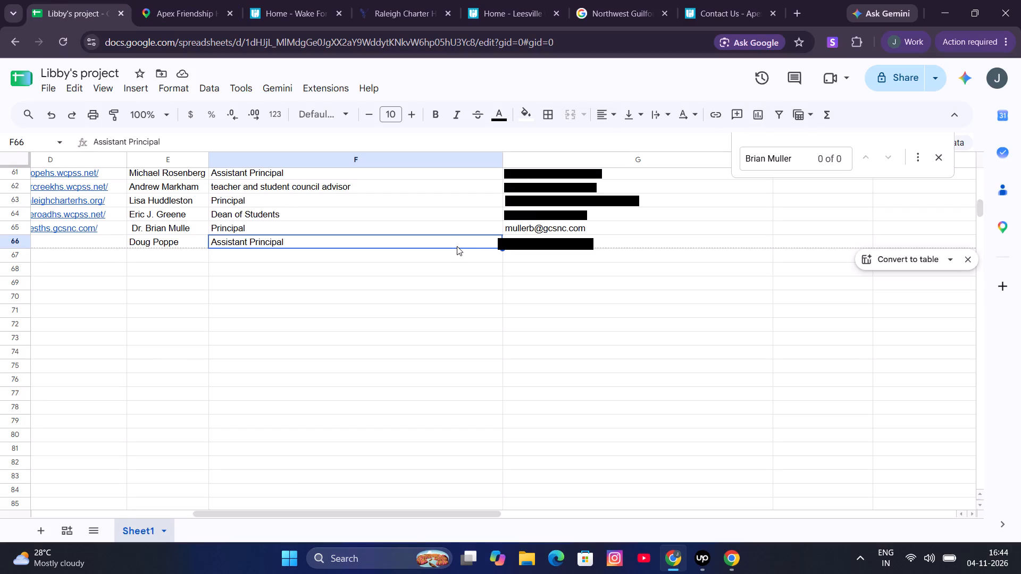
key(Left)
key(Left)
key(Left)
key(Left)
key(Left)
key(Left)
key(Left)
key(Left)
key(Left)
key(Left)
key(Left)
key(Left)
key(Left)
key(Left)
key(Left)
key(Left)
key(Left)
key(Left)
key(Left)
key(Left)
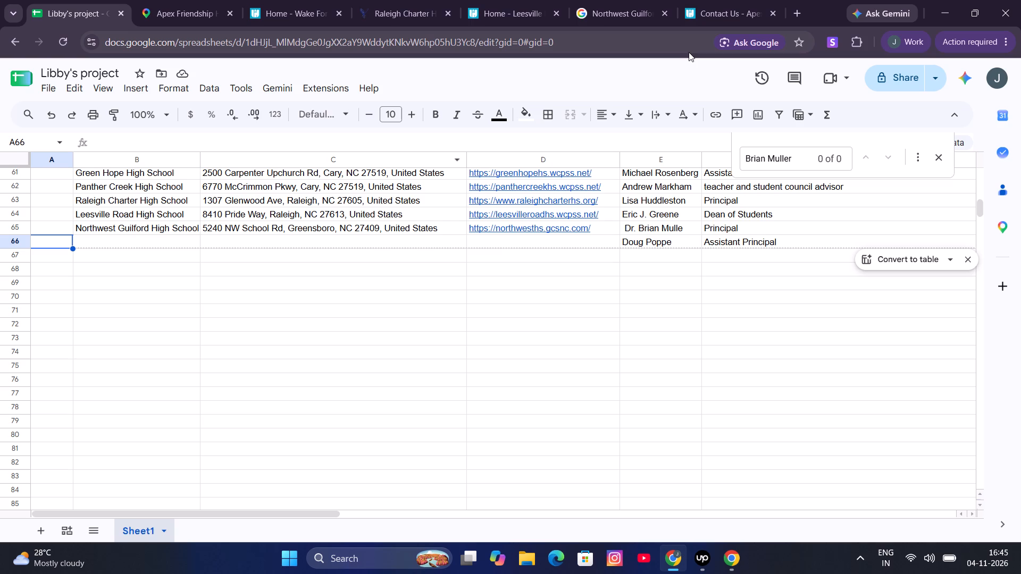
key(Left)
key(Left)
key(Left)
click(154, 0)
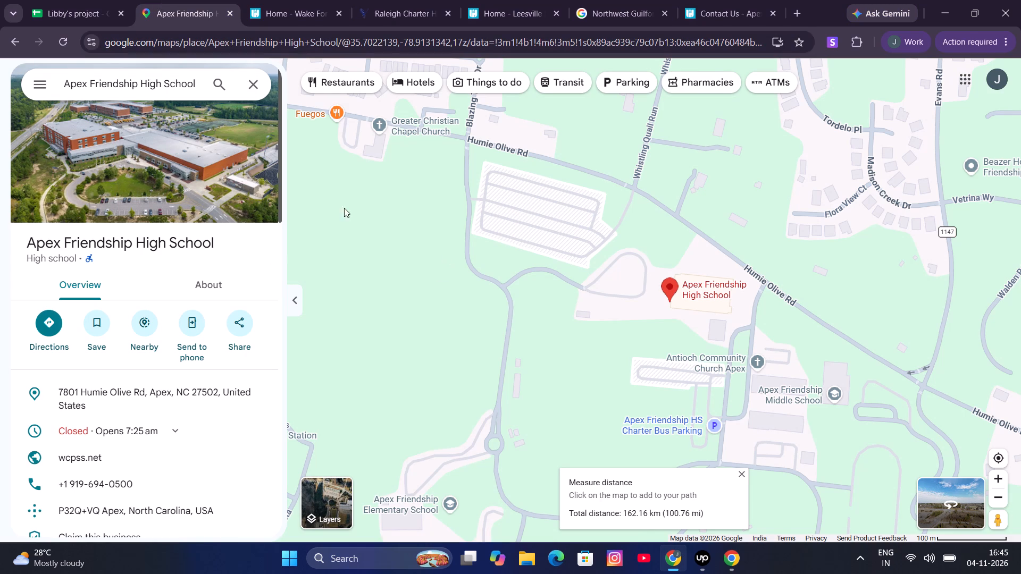
drag(25, 244, 204, 235)
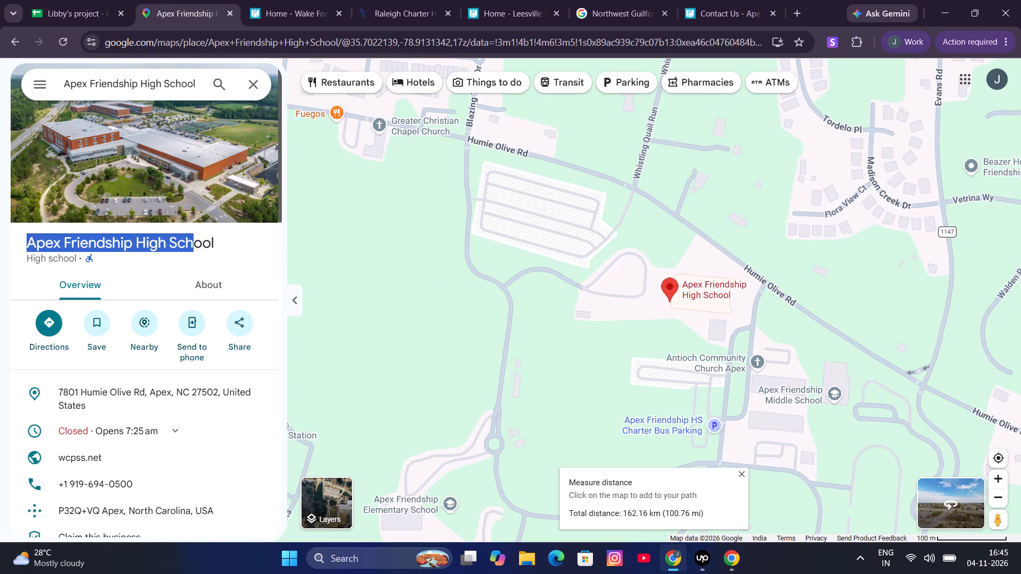
drag(204, 235, 234, 236)
key(ctrl+c)
click(50, 0)
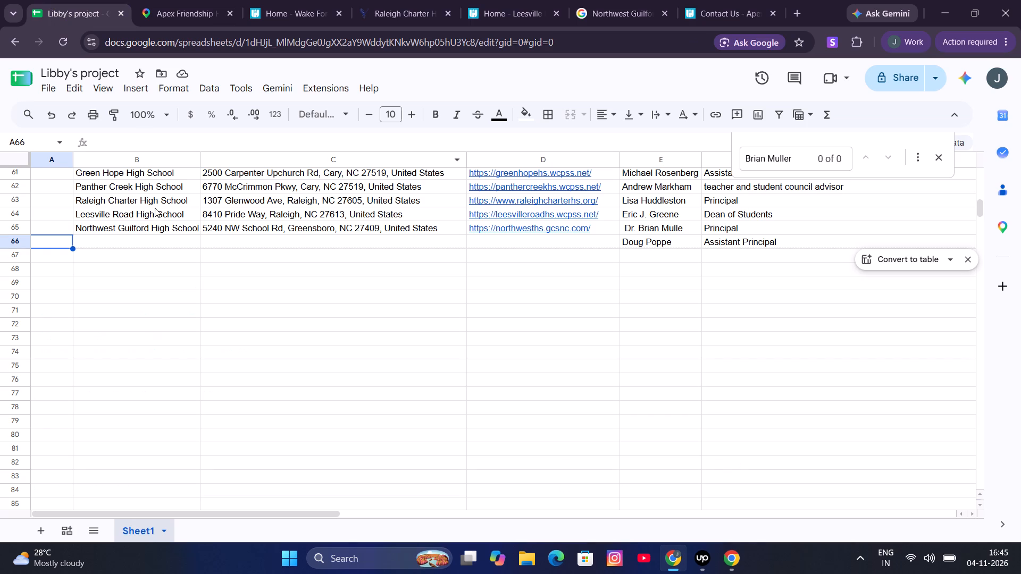
double_click(129, 246)
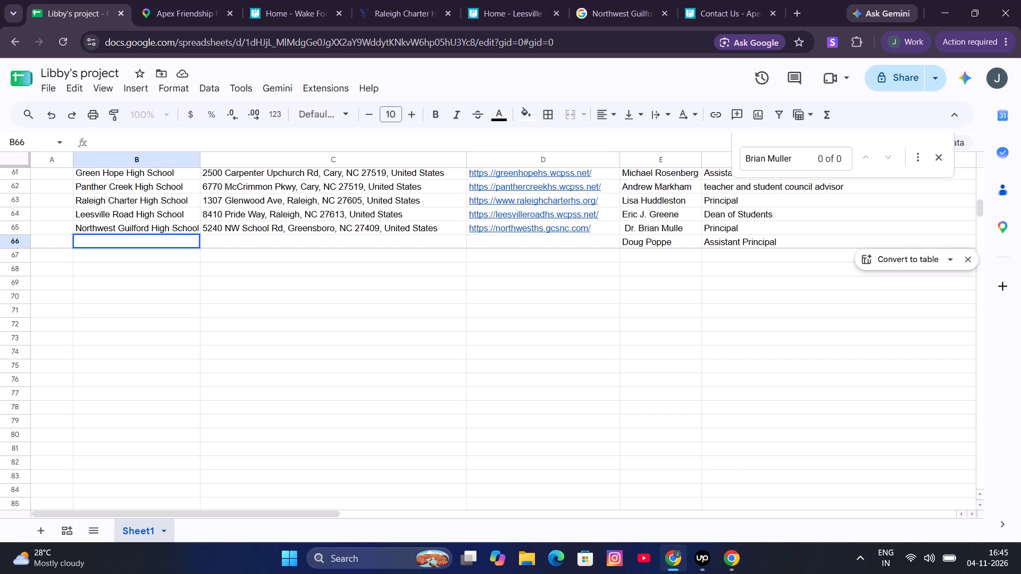
key(ctrl+v)
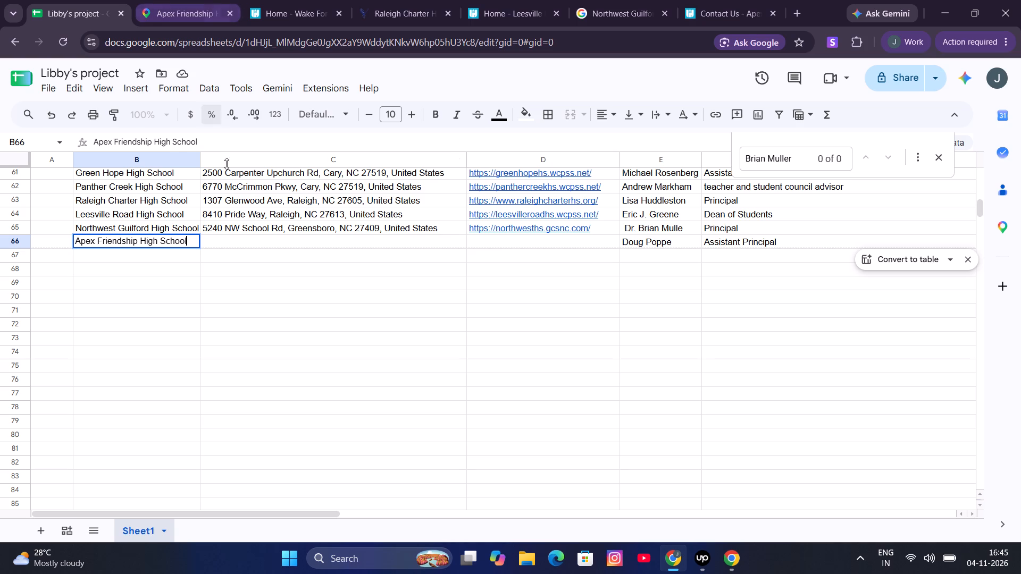
Copy Apex Friendship High School's full address from its Google Maps listing into cell C66 of the spreadsheet.
click(245, 245)
click(245, 244)
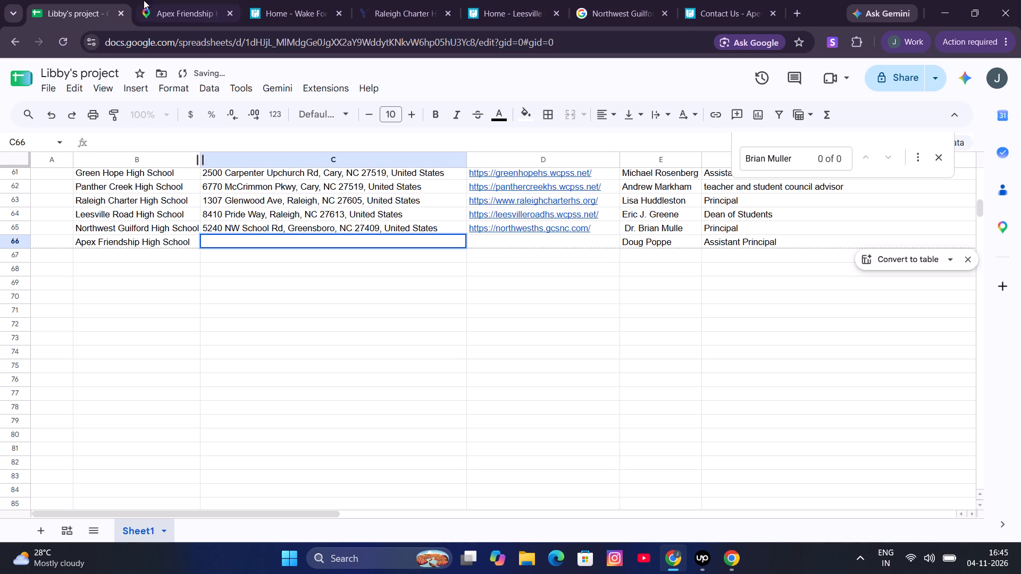
click(152, 0)
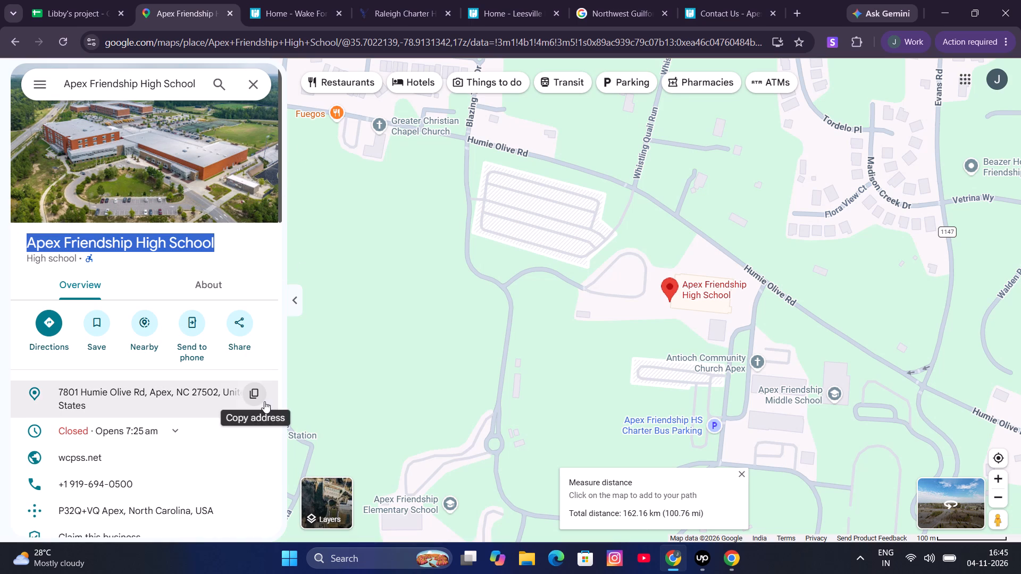
click(264, 399)
click(52, 3)
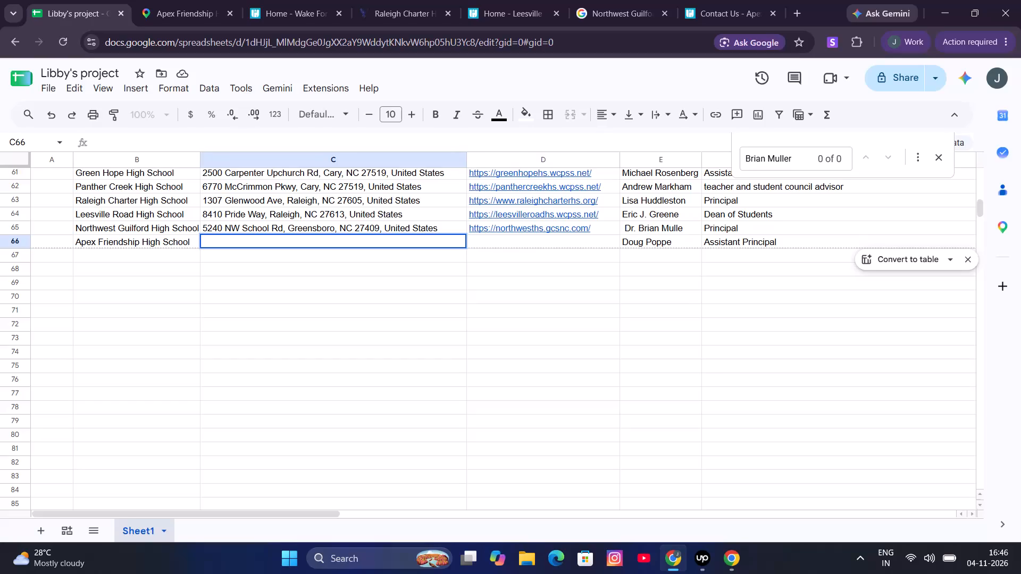
click(158, 0)
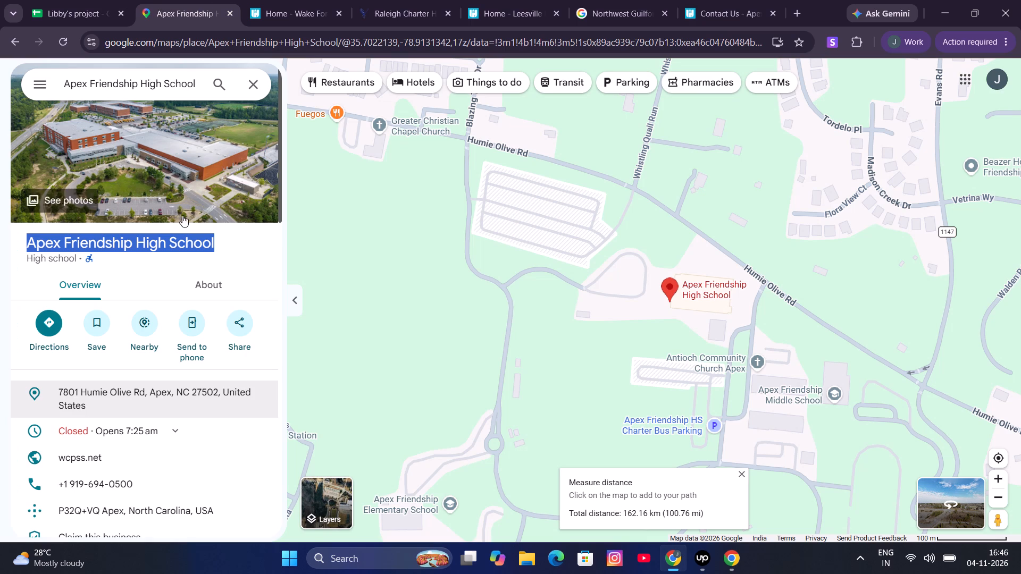
click(250, 396)
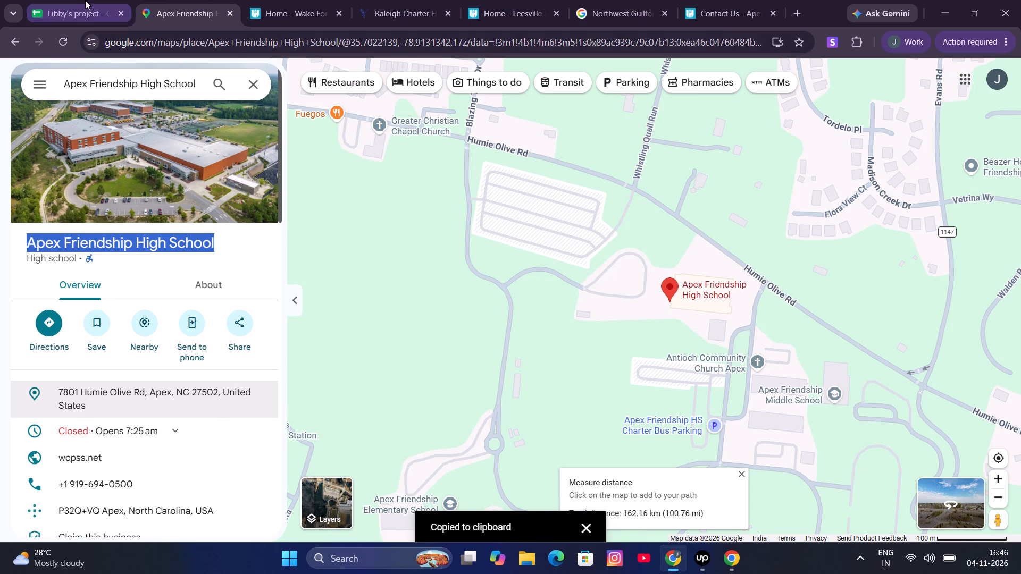
click(81, 0)
key(ctrl+v)
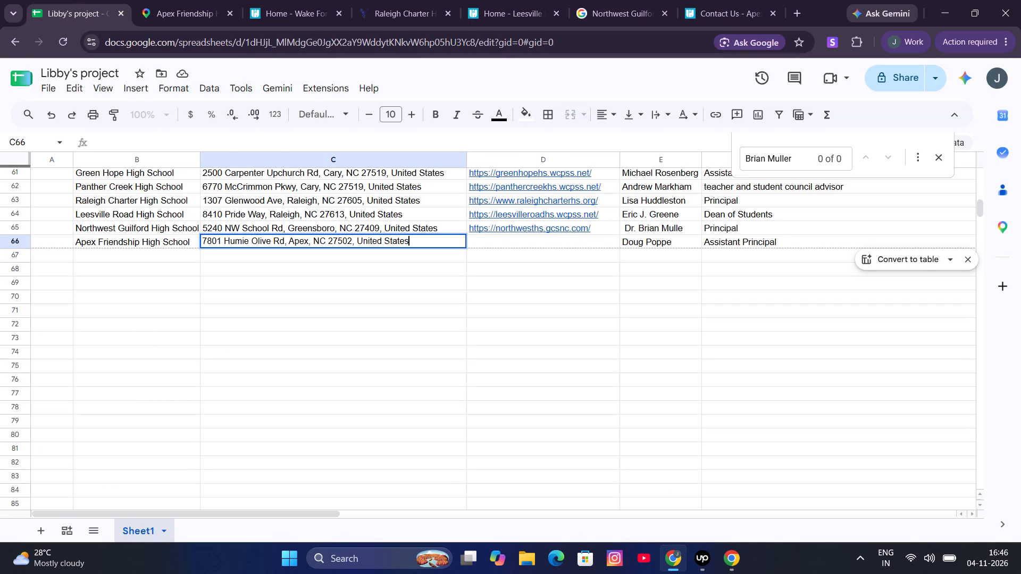
double_click(569, 244)
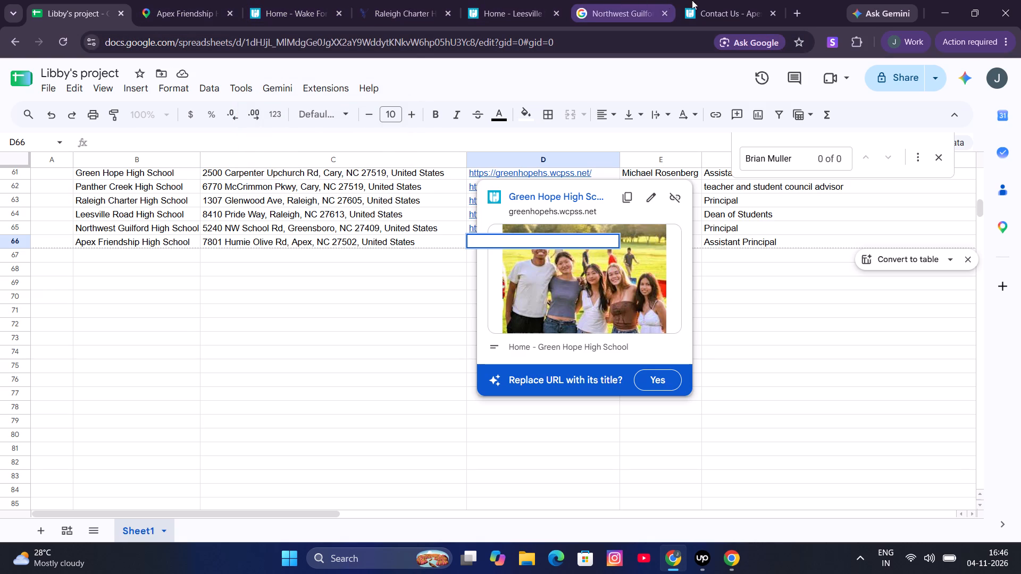
click(735, 0)
click(141, 128)
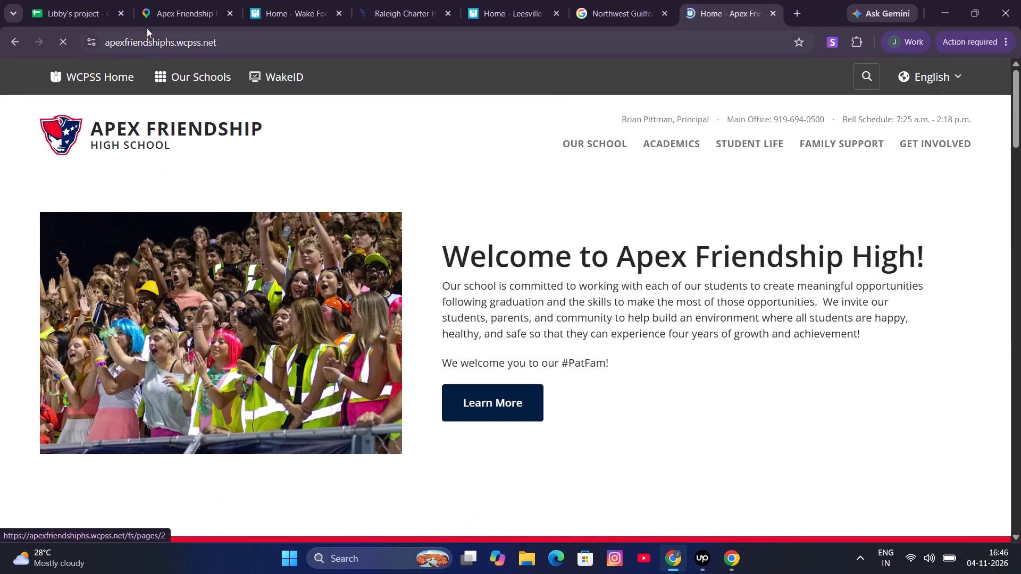
click(254, 48)
click(269, 41)
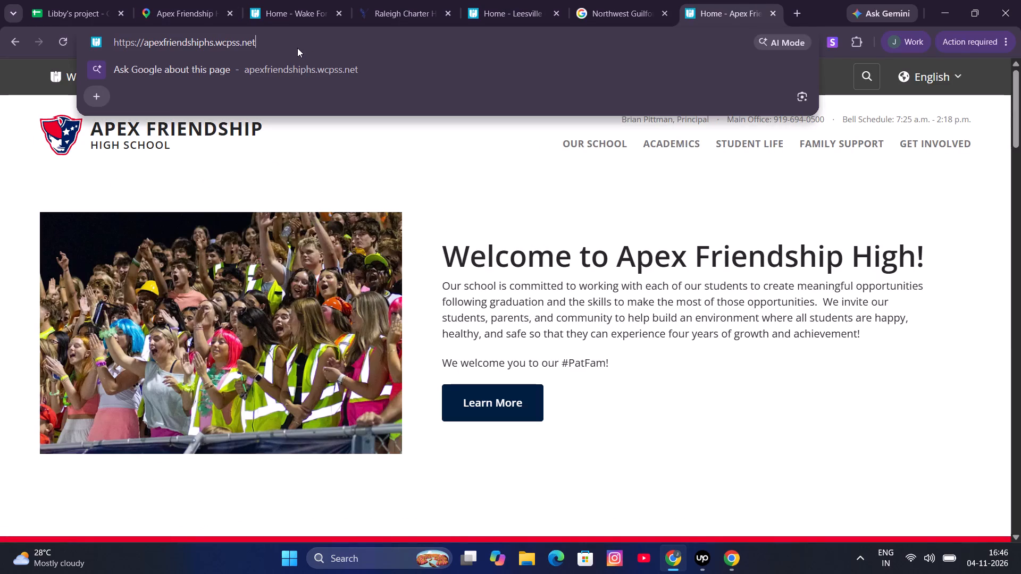
click(283, 41)
key(ctrl+a)
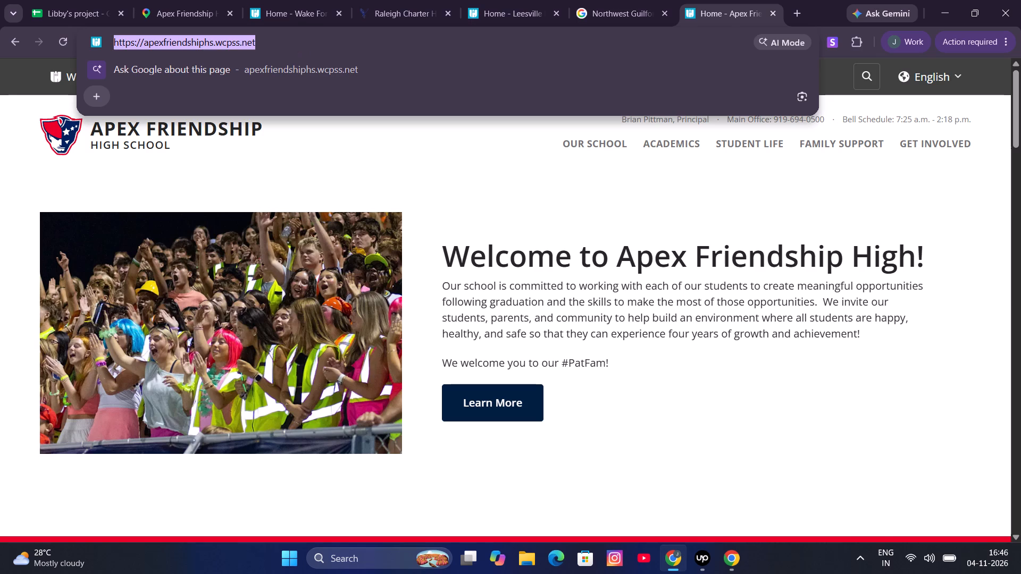
key(ctrl+c)
key(ctrl+c)
click(70, 0)
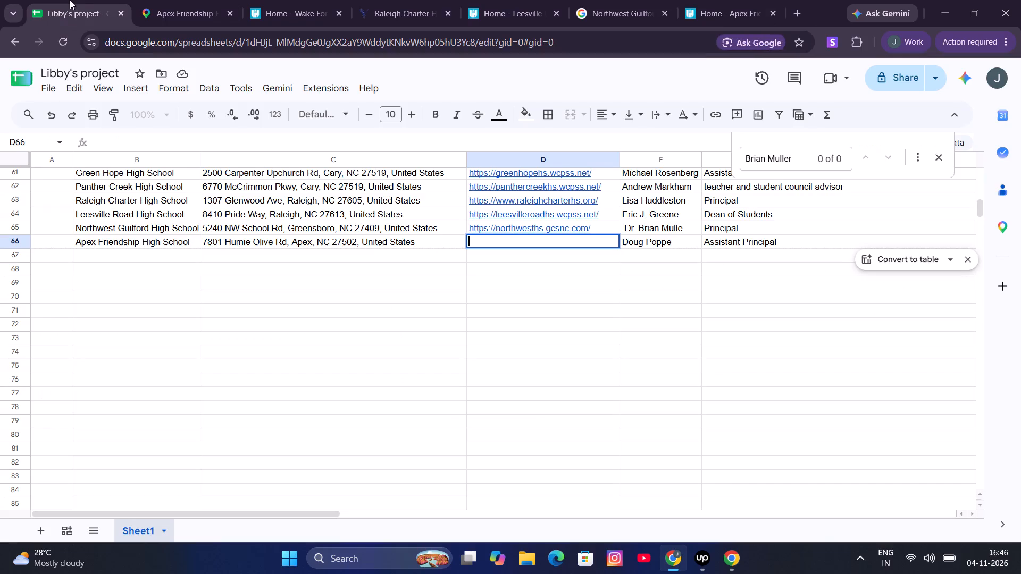
key(ctrl+v)
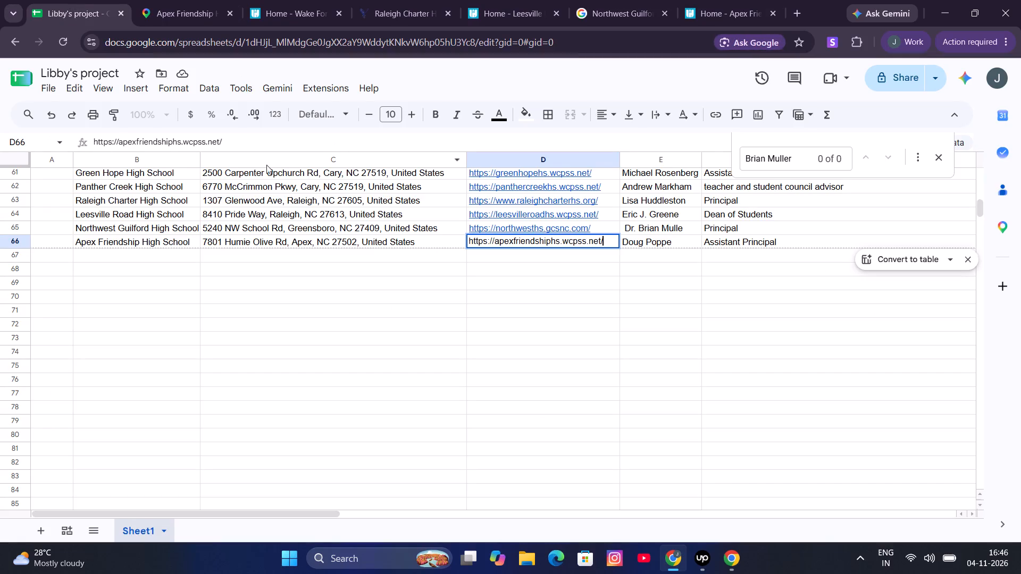
click(264, 257)
Switch to the Time Tracker window to view the current work session.
scroll(264, 257, left, 3)
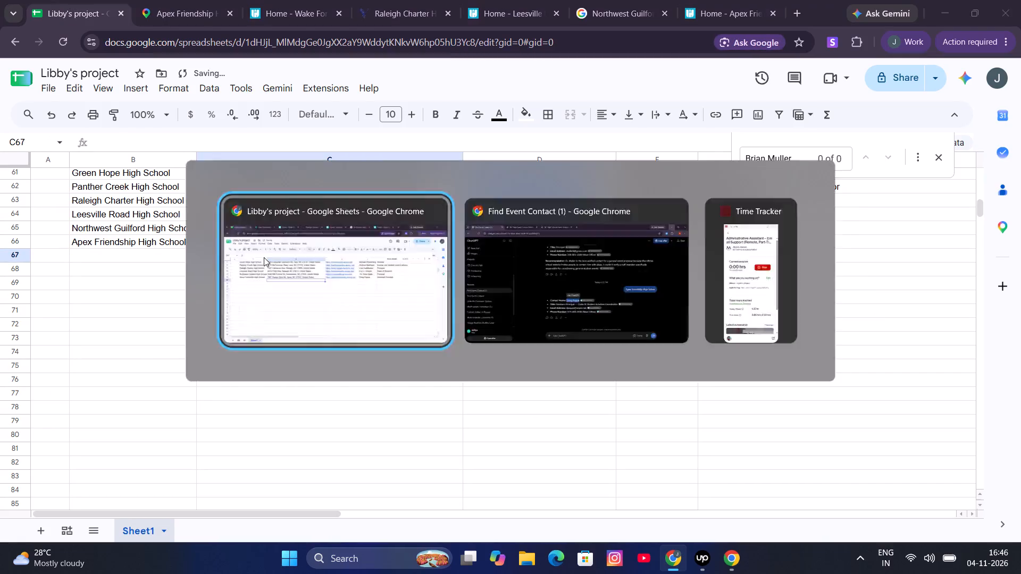
scroll(325, 266, right, 1)
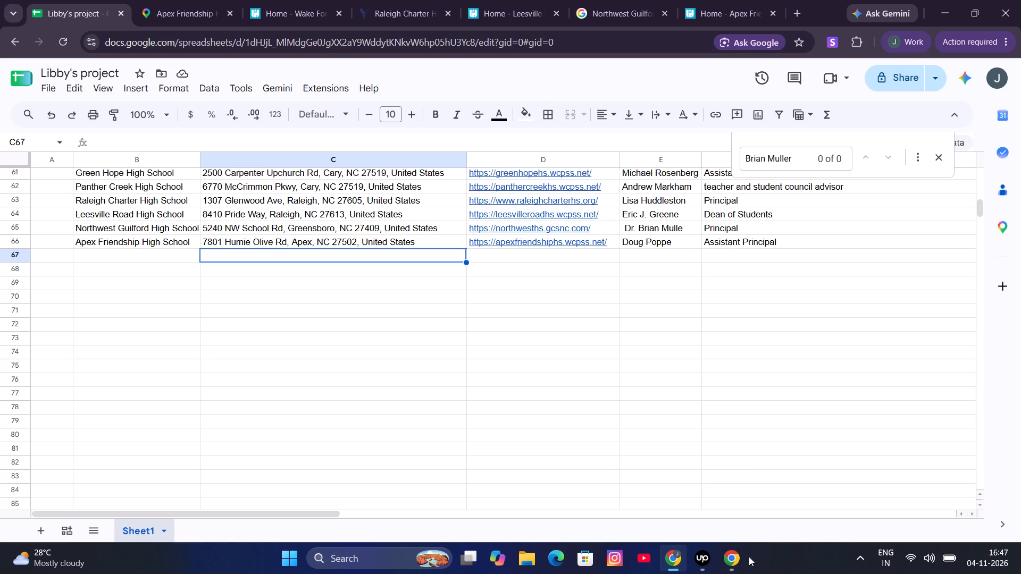
click(708, 565)
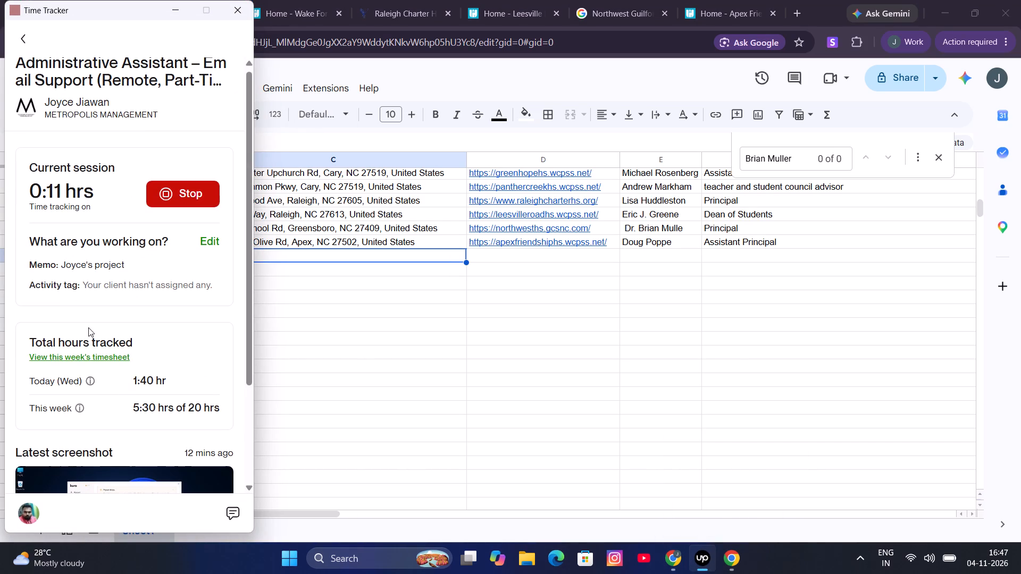
Check the current work session in the Time Tracker window and return to the spreadsheet at cell B67.
scroll(121, 329, down, 1)
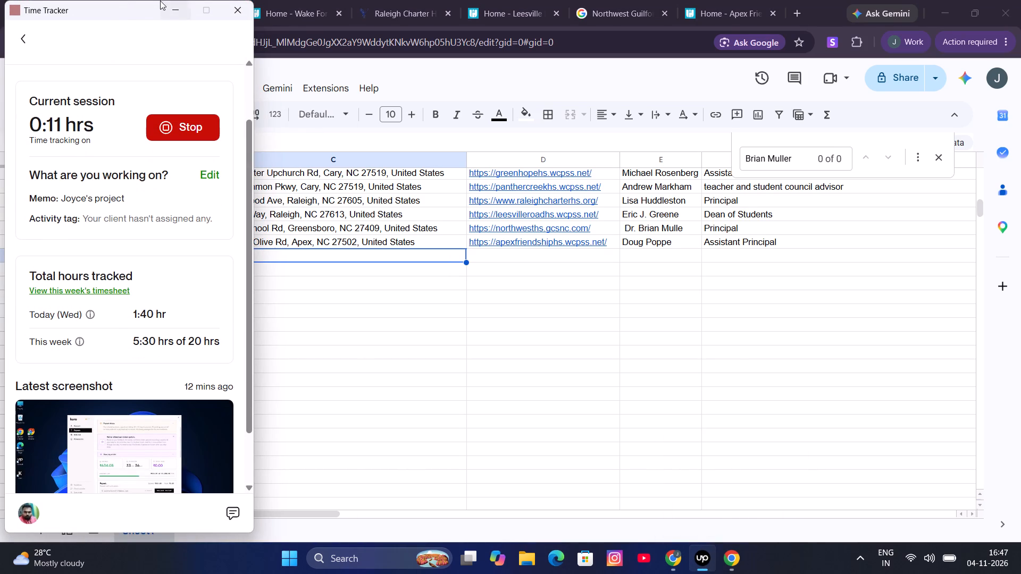
click(172, 5)
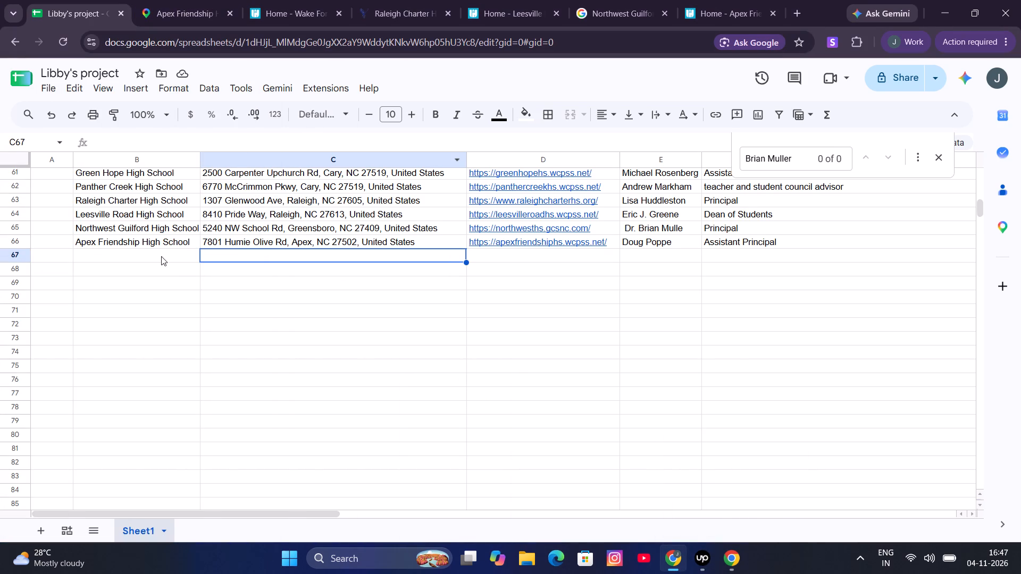
click(160, 255)
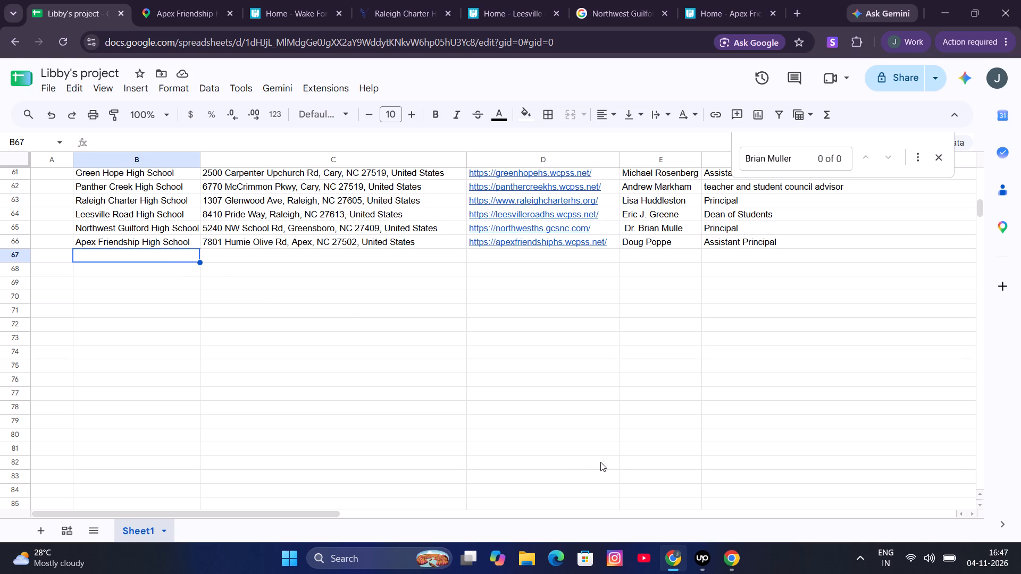
click(704, 564)
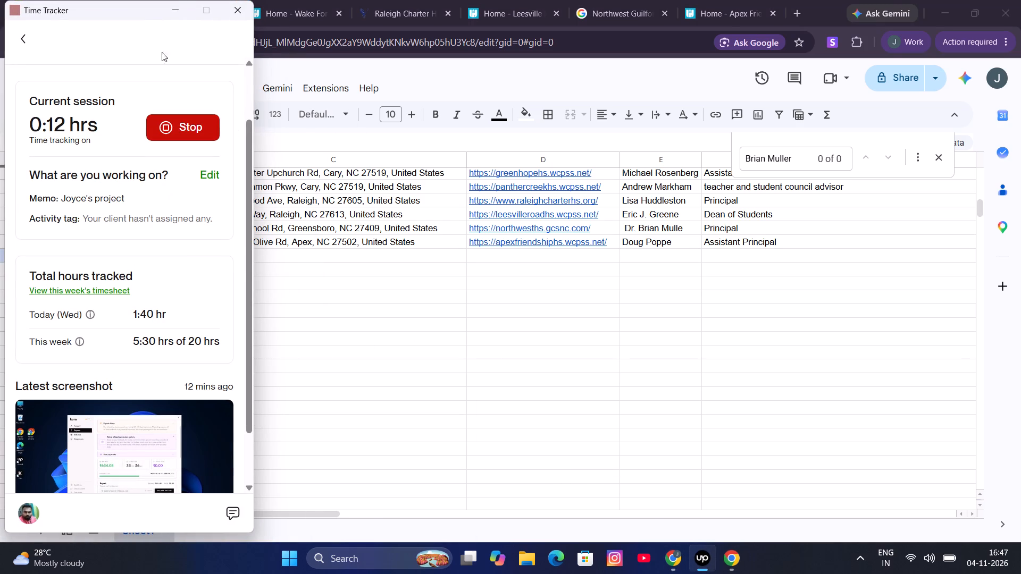
click(177, 1)
click(163, 3)
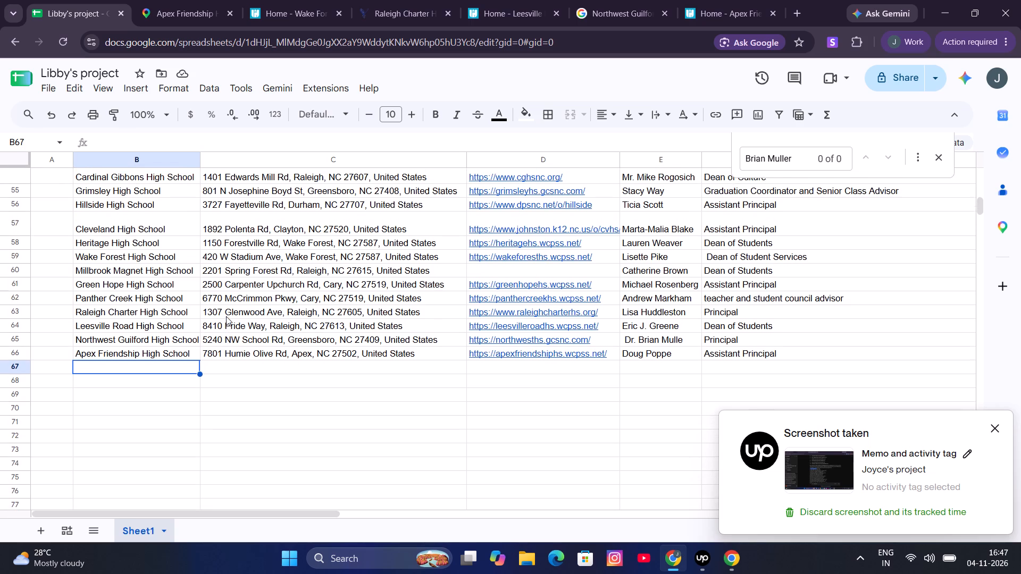
scroll(226, 316, up, 1)
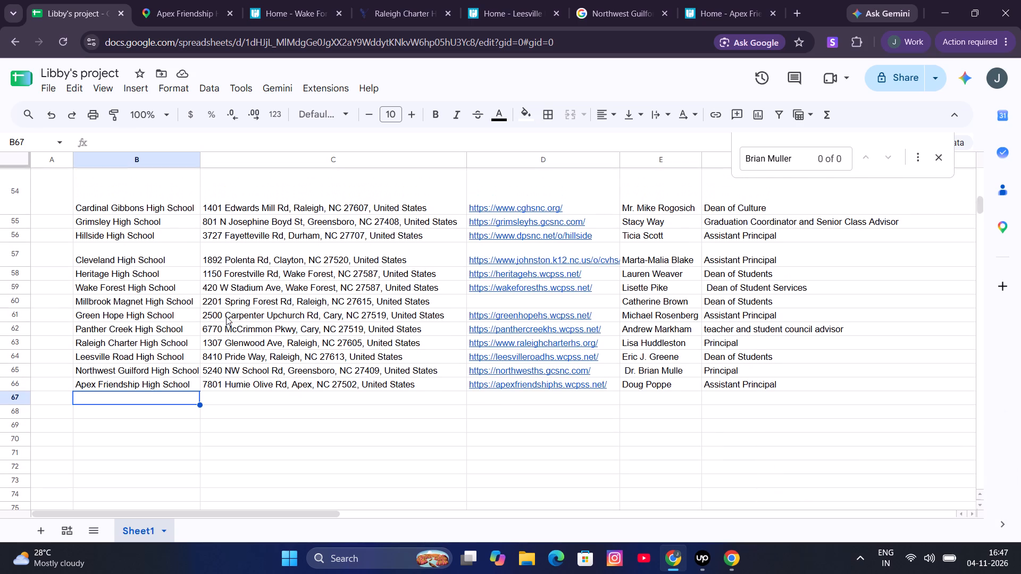
scroll(226, 316, up, 2)
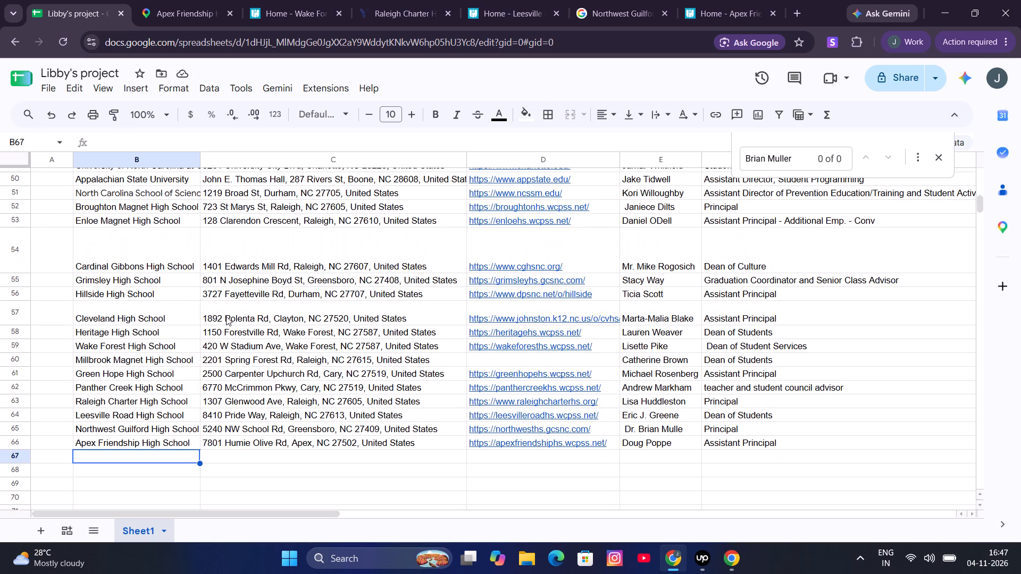
scroll(226, 316, up, 2)
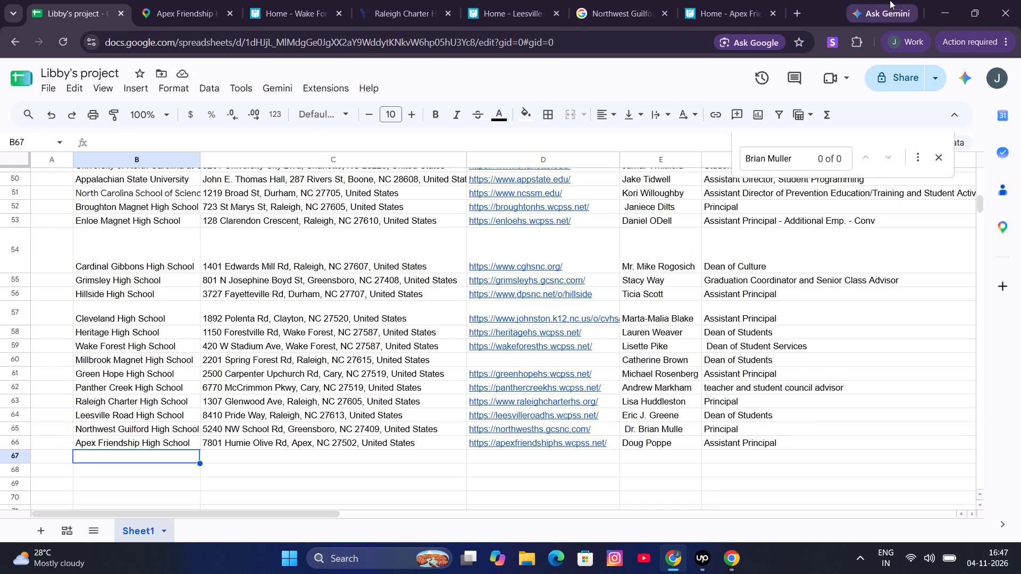
Open a blank browser tab and search Google Maps for Cary High School, without the leading period, in place of Apex Friendship High School.
click(799, 16)
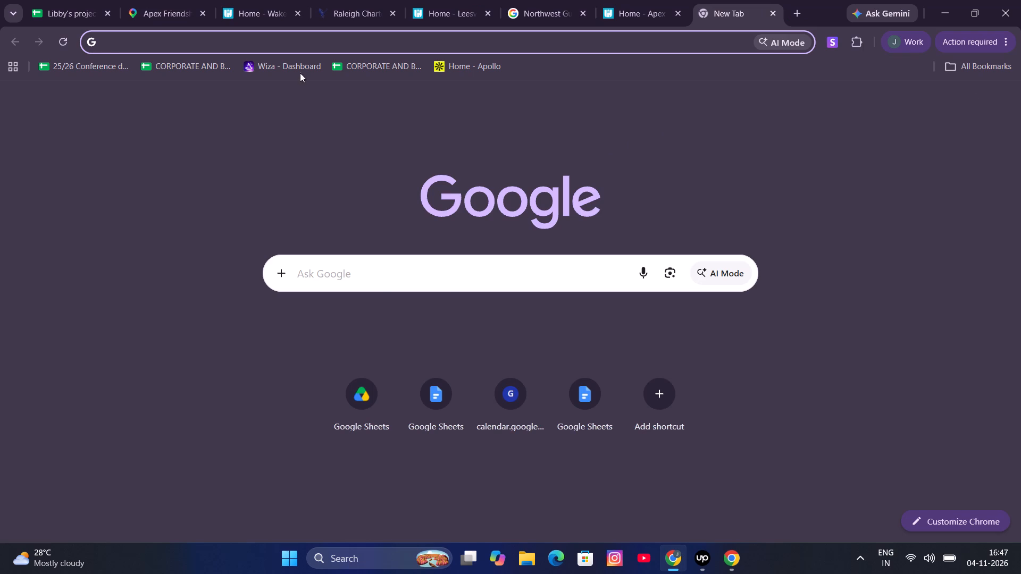
click(145, 1)
click(198, 77)
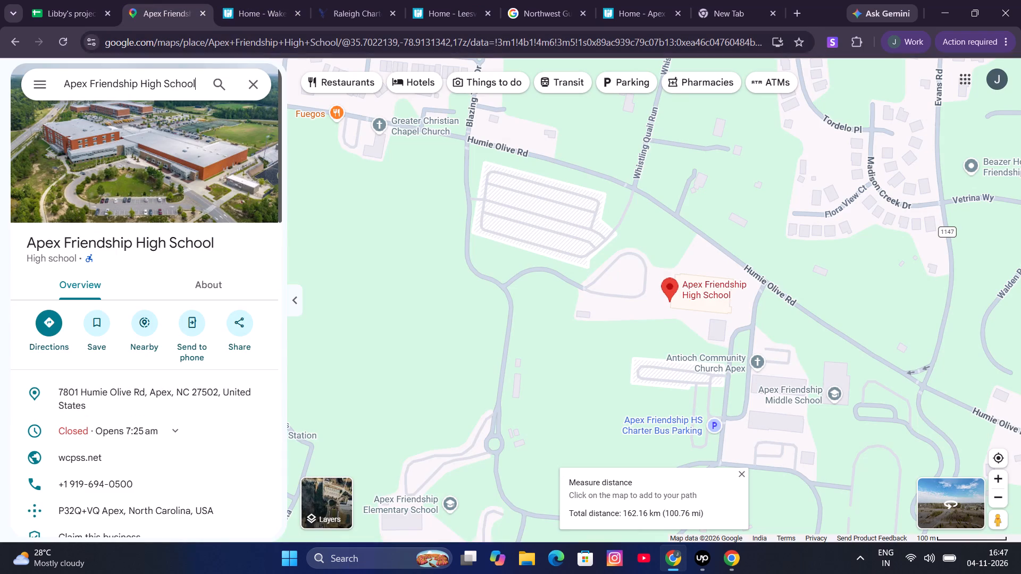
key(BackSpace)
key(BackSpace)
key(BackSpace)
key(BackSpace)
key(BackSpace)
key(BackSpace)
key(BackSpace)
key(BackSpace)
key(BackSpace)
key(BackSpace)
key(BackSpace)
key(BackSpace)
key(BackSpace)
key(BackSpace)
key(BackSpace)
key(BackSpace)
key(BackSpace)
key(BackSpace)
key(BackSpace)
key(BackSpace)
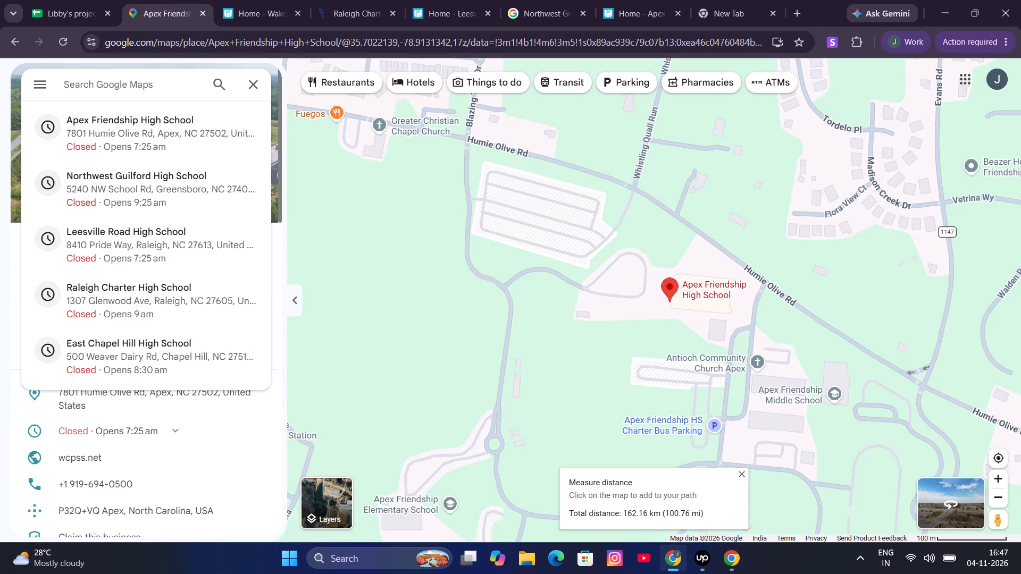
key(ctrl+v)
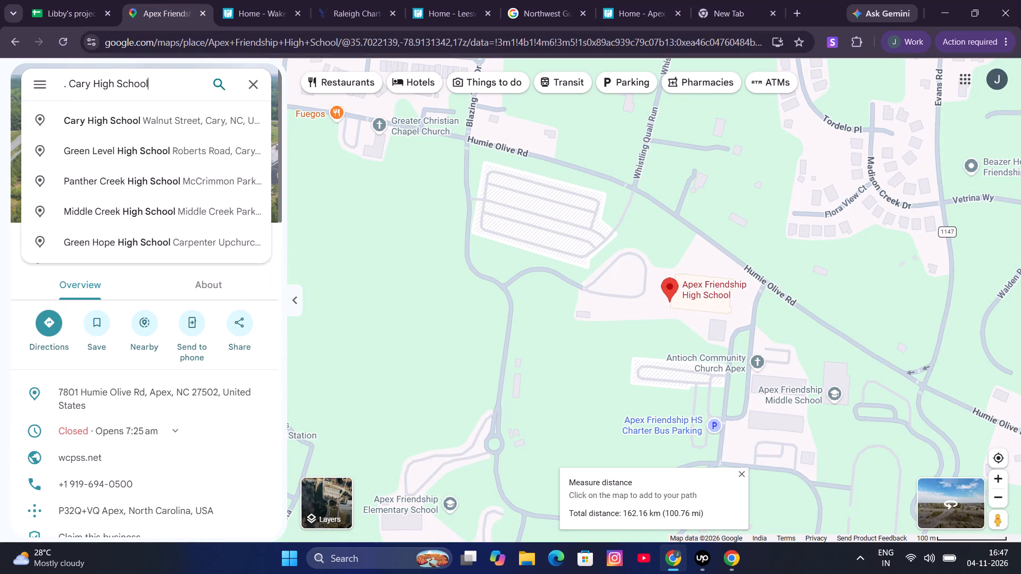
key(Left)
key(Left)
key(Left)
key(Left)
key(Left)
key(Left)
key(Left)
key(Left)
key(Left)
key(Left)
key(Left)
key(Left)
key(Left)
key(Left)
key(Left)
key(Left)
key(Left)
key(Left)
key(Left)
key(Left)
key(Left)
key(Left)
key(Right)
key(Right)
key(BackSpace)
key(BackSpace)
key(BackSpace)
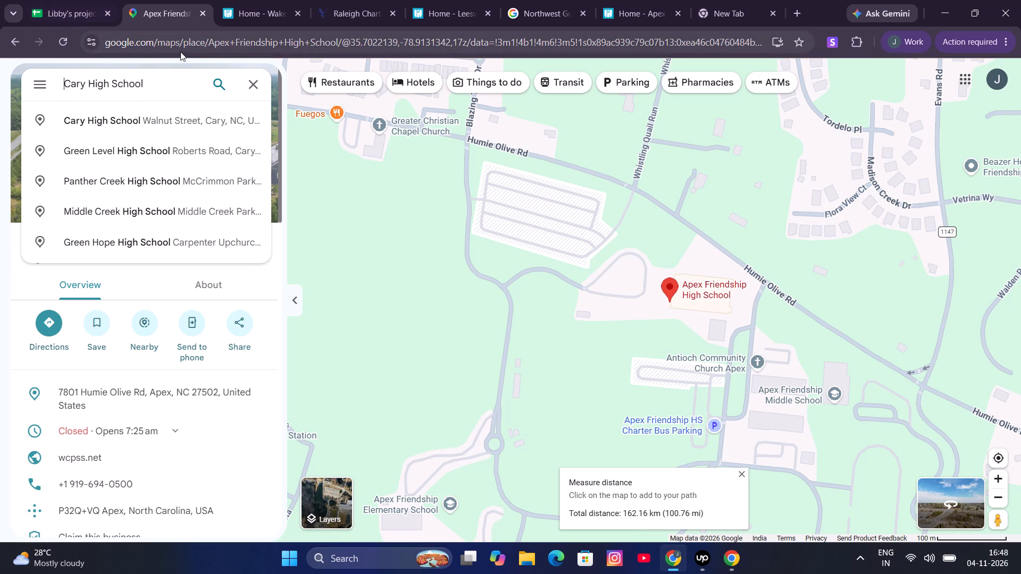
click(211, 83)
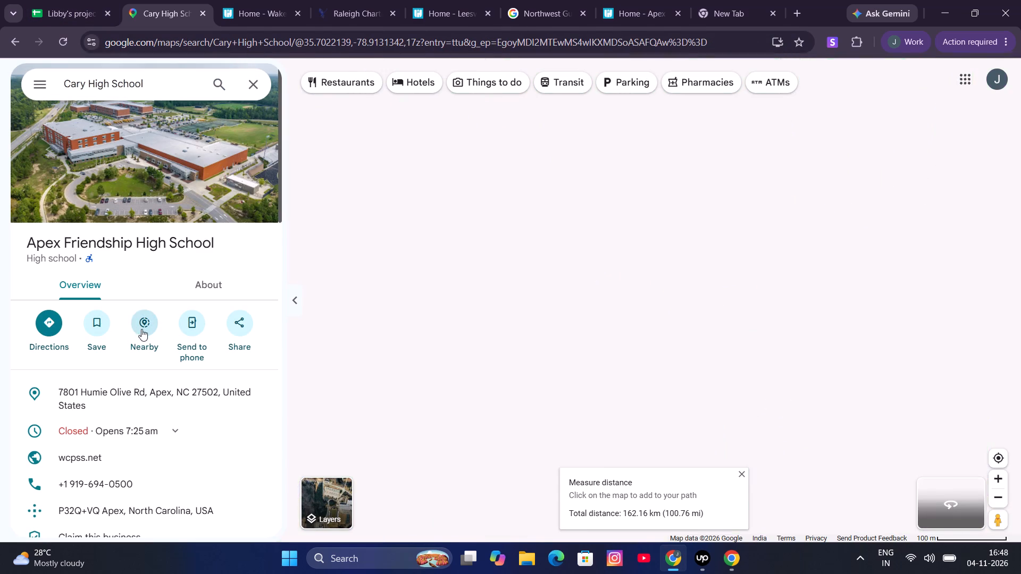
Examine where Cary High School lies on the map relative to Raleigh, and recheck the school rows in the spreadsheet.
scroll(444, 234, down, 8)
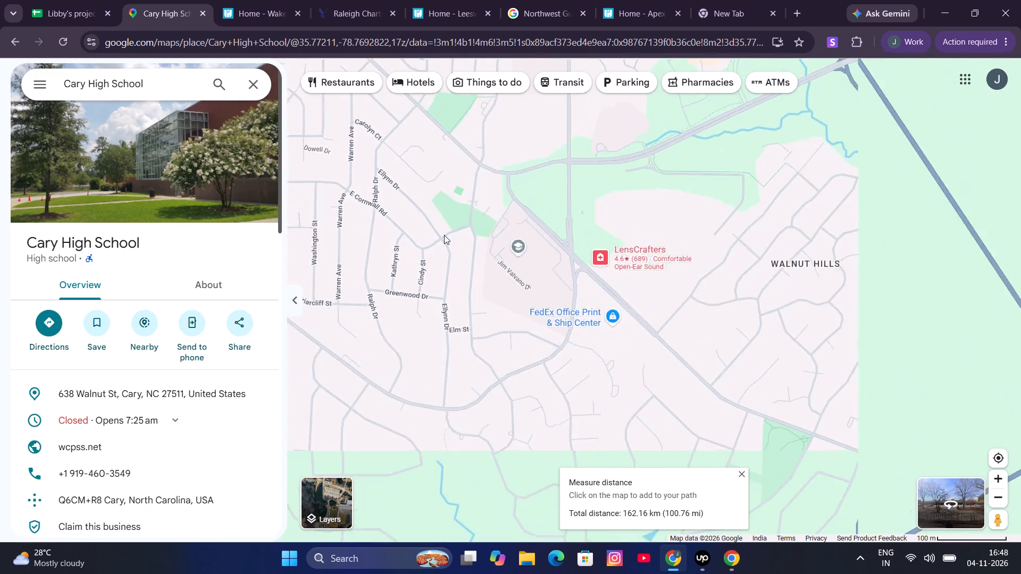
scroll(444, 235, down, 8)
scroll(388, 252, down, 5)
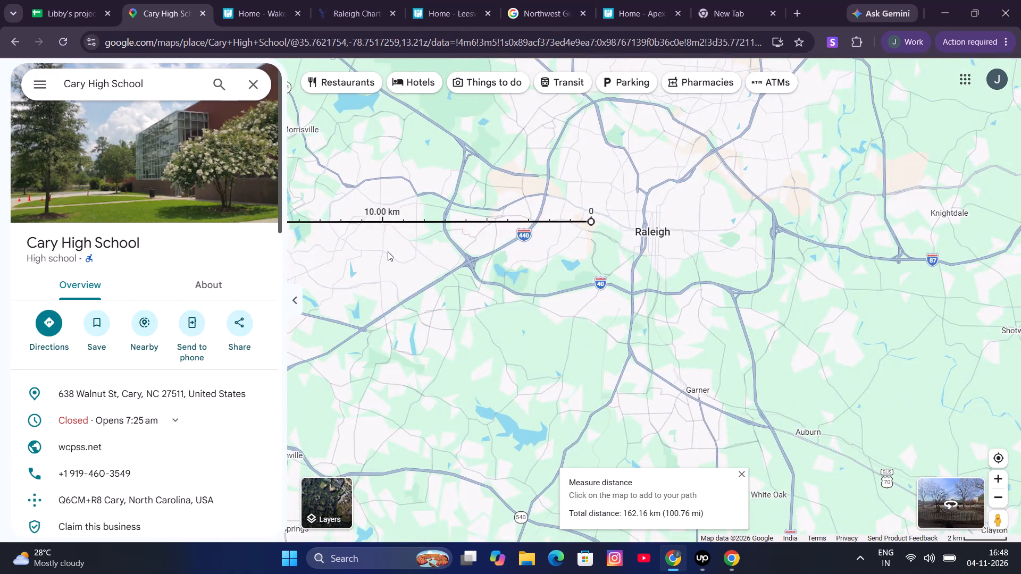
scroll(388, 251, down, 2)
click(48, 0)
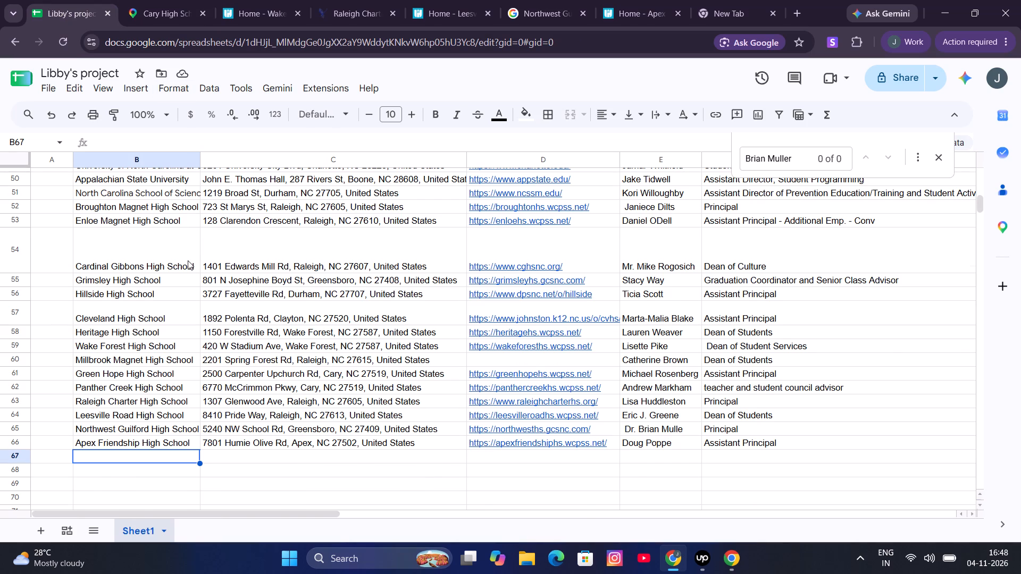
scroll(188, 260, up, 1)
scroll(188, 260, down, 1)
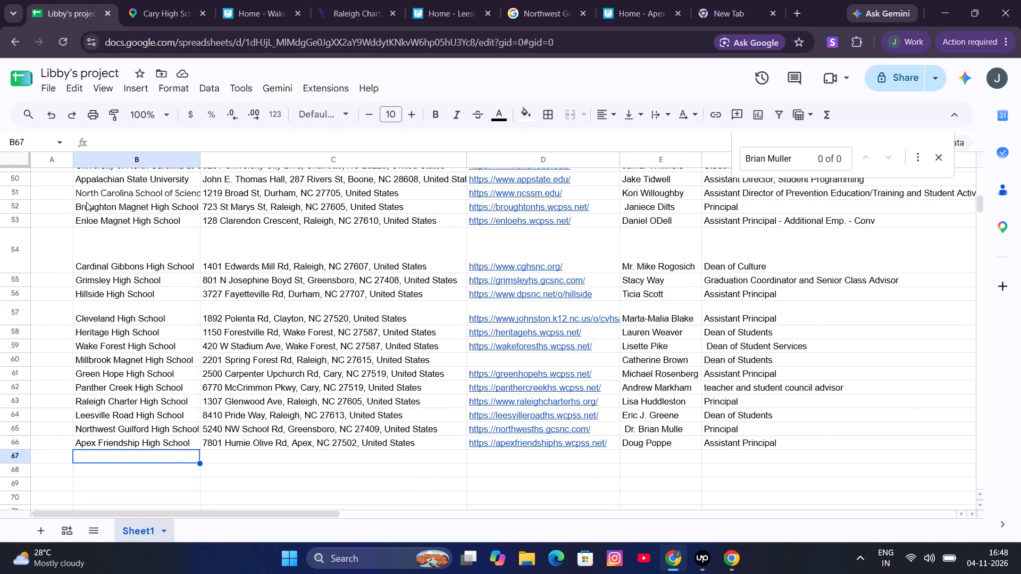
click(139, 0)
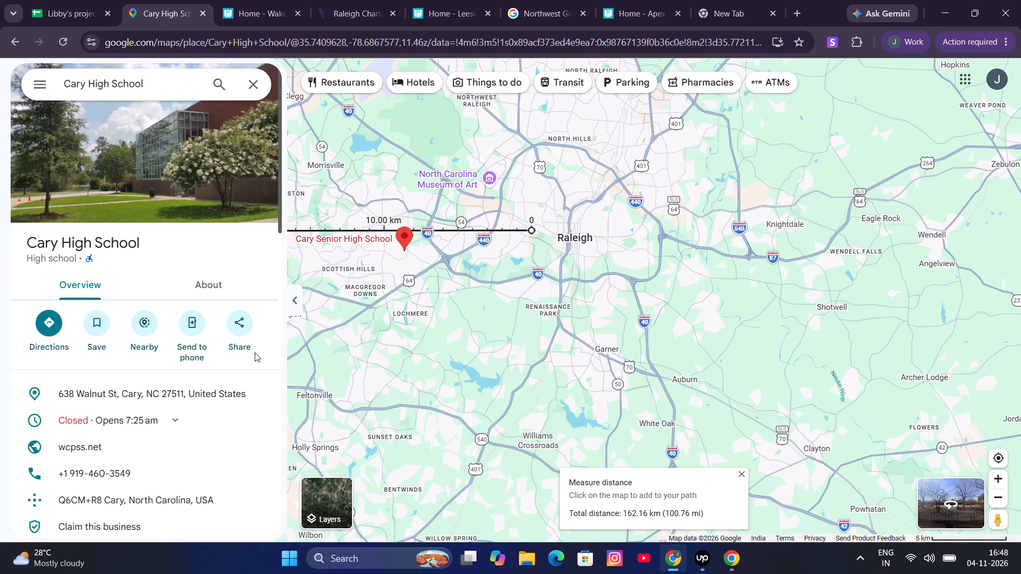
Copy the name Cary High School from its Google Maps listing and enter it in the blank tab's Google search.
click(744, 4)
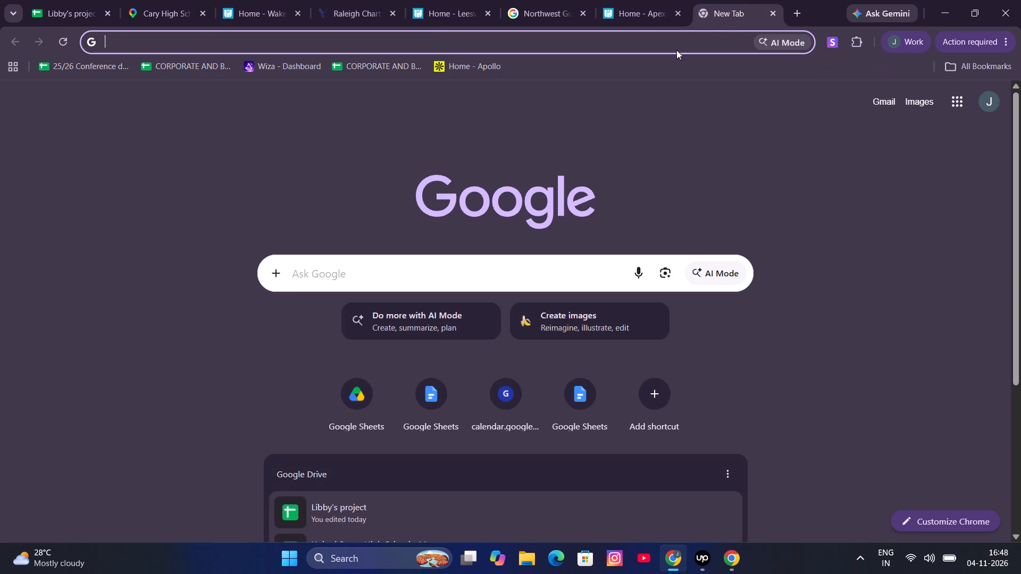
click(137, 0)
drag(181, 234, 67, 247)
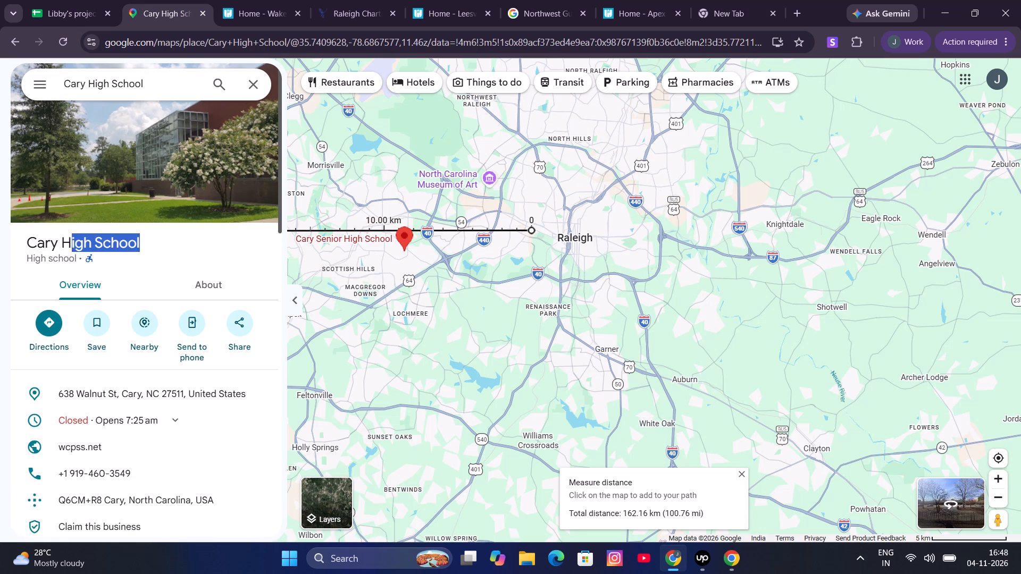
drag(67, 247, 28, 249)
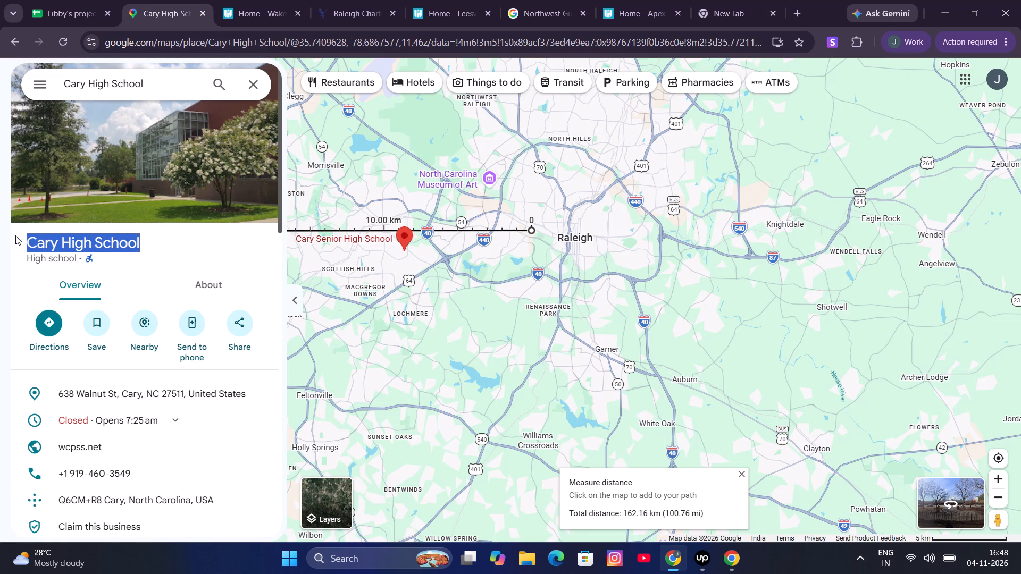
key(ctrl+c)
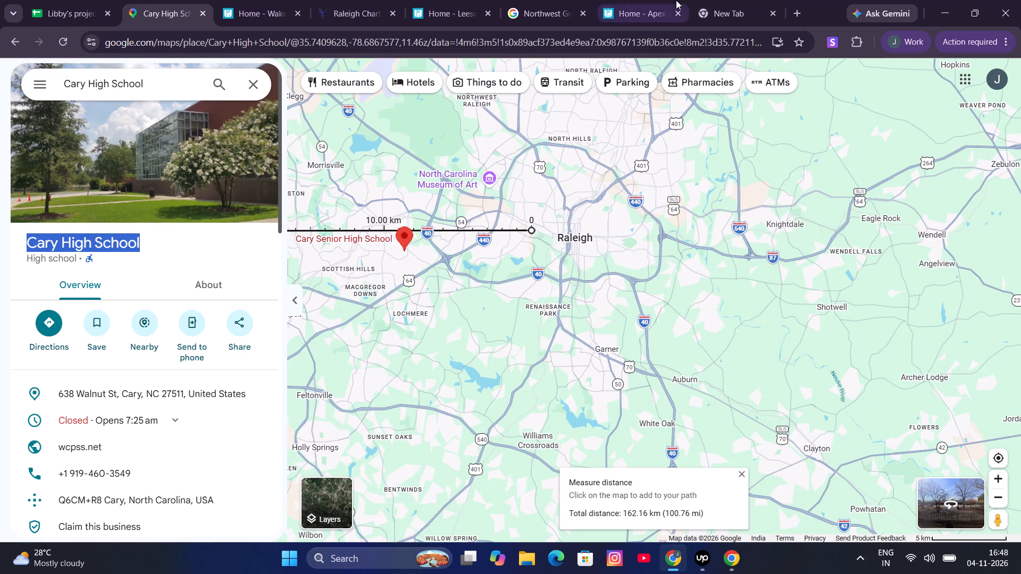
click(714, 0)
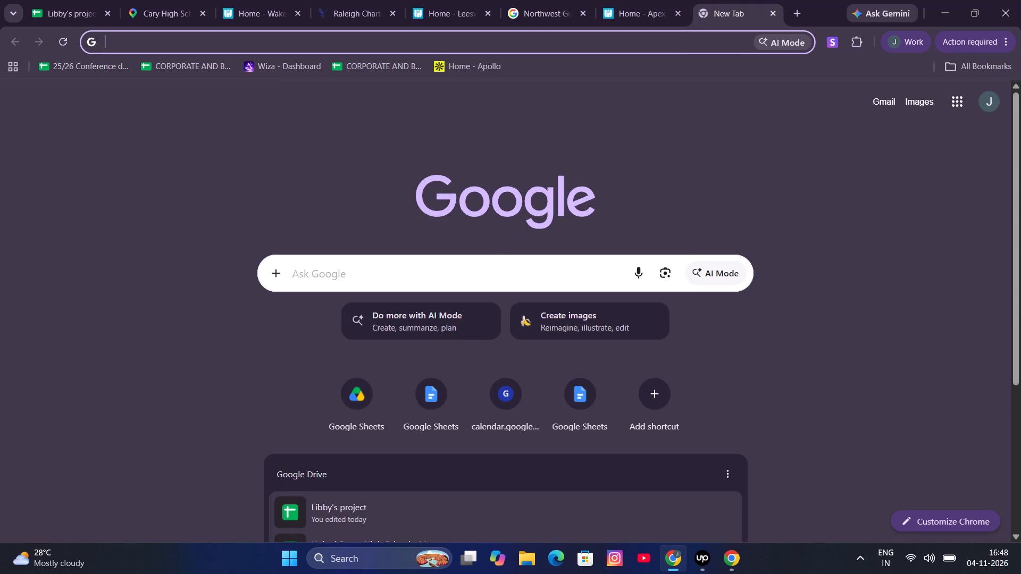
click(488, 264)
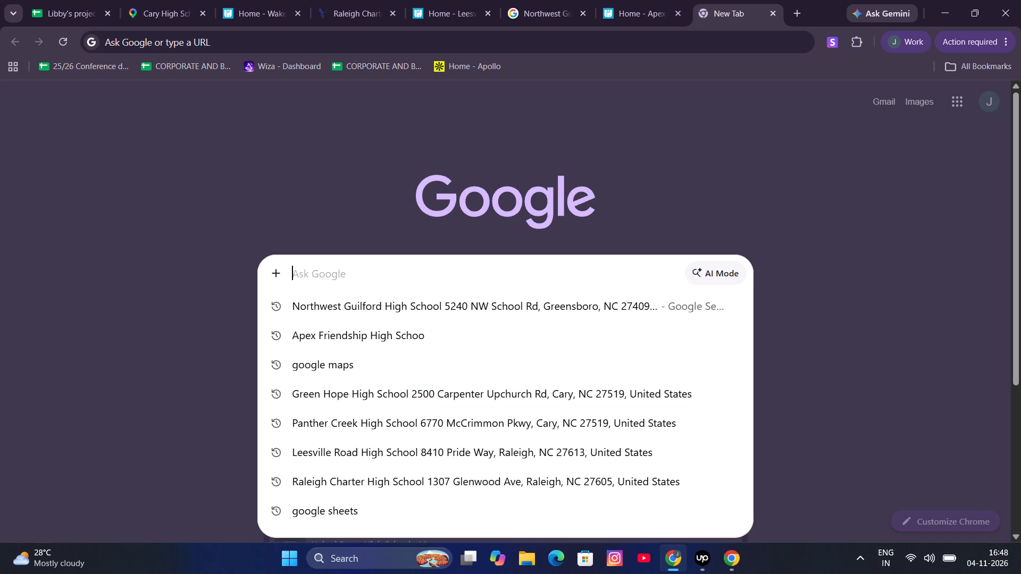
key(ctrl+v)
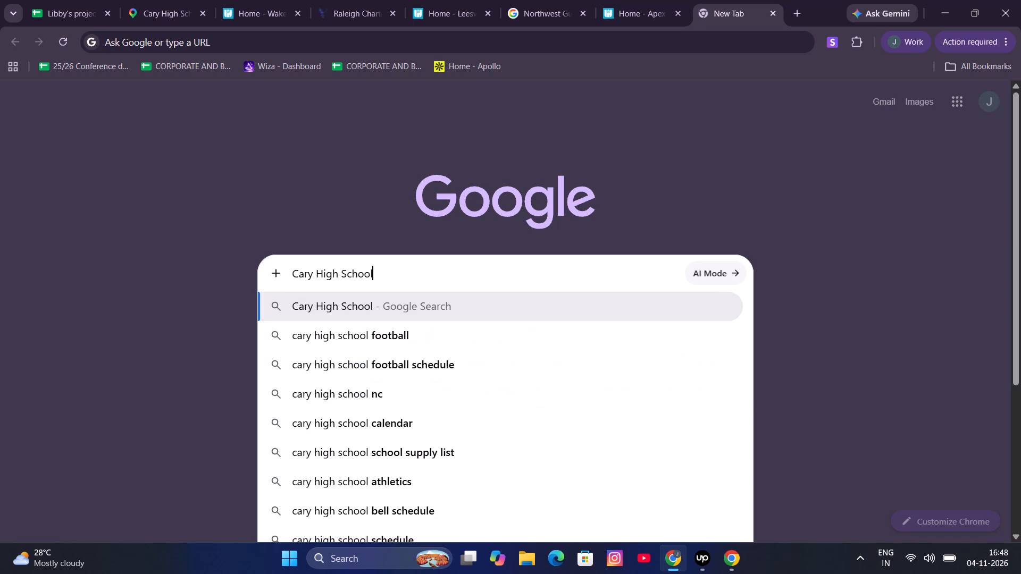
Copy the school's street address from its map listing, append it to the Cary High School query, and run the Google search.
click(66, 7)
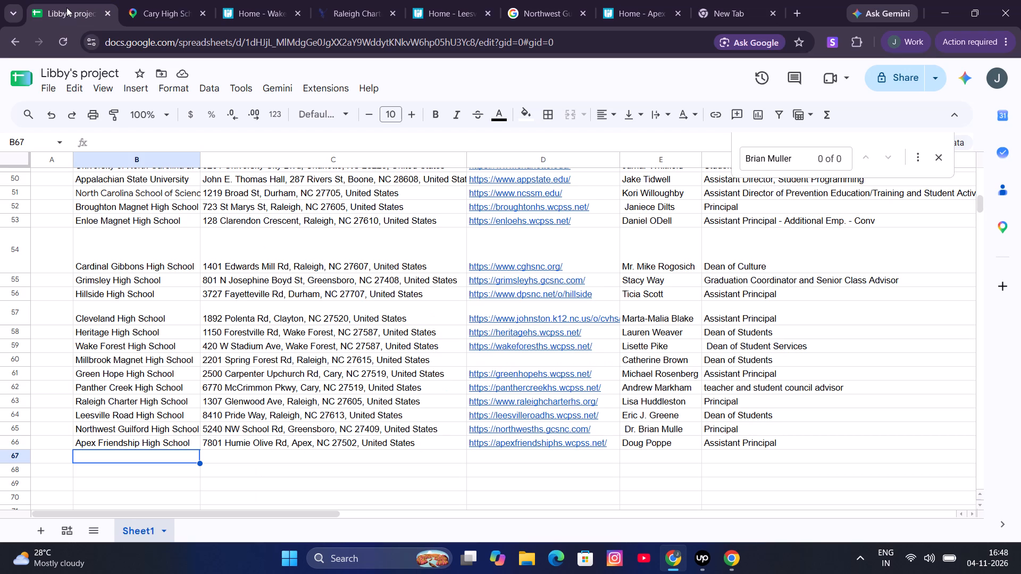
click(148, 0)
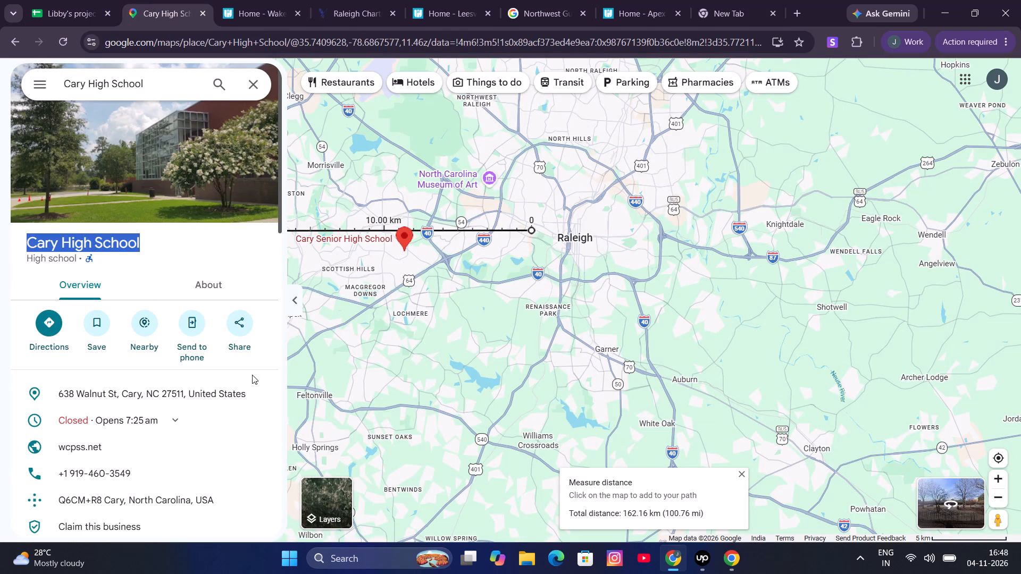
click(245, 394)
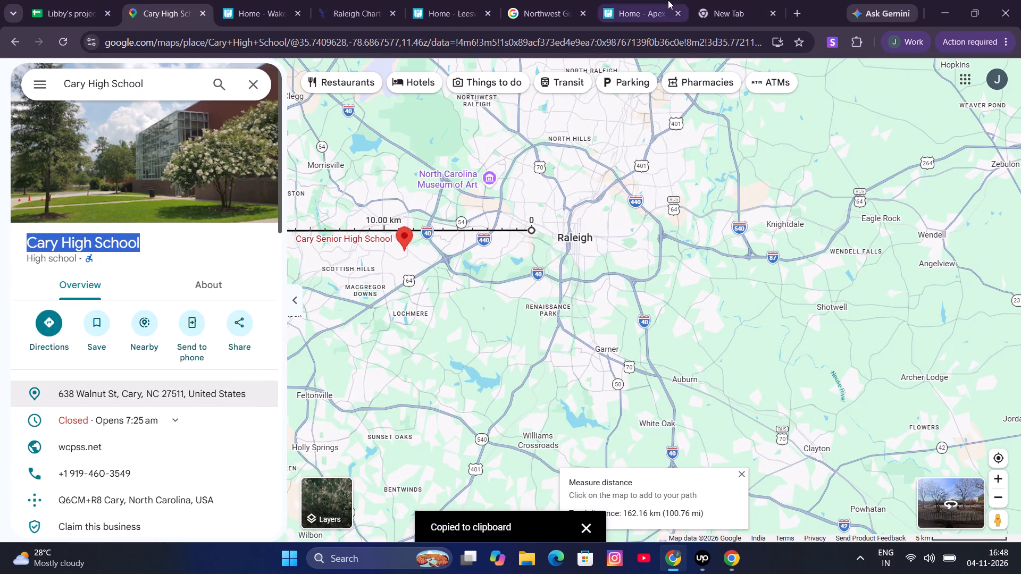
click(731, 0)
click(731, 0)
key(space)
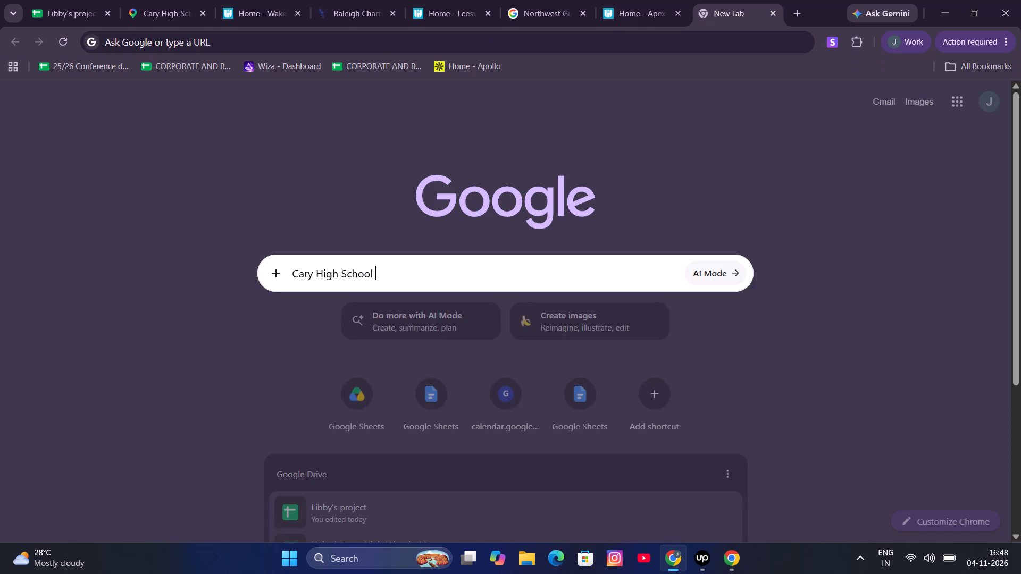
key(ctrl+v)
key(Return)
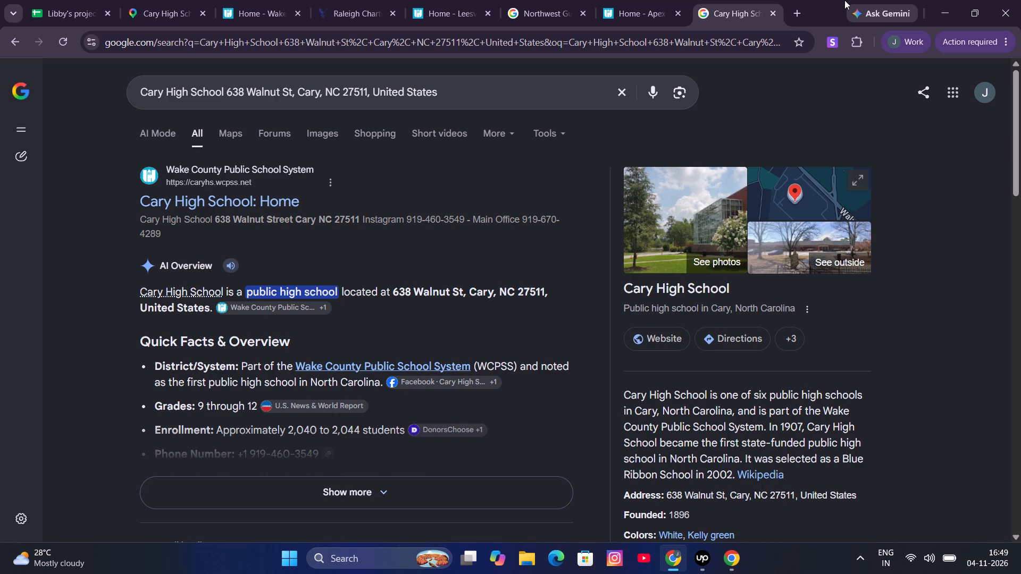
Copy the full name-and-address query from the Google results and open the Cary High School website, caryhs.wcpss.net.
click(215, 209)
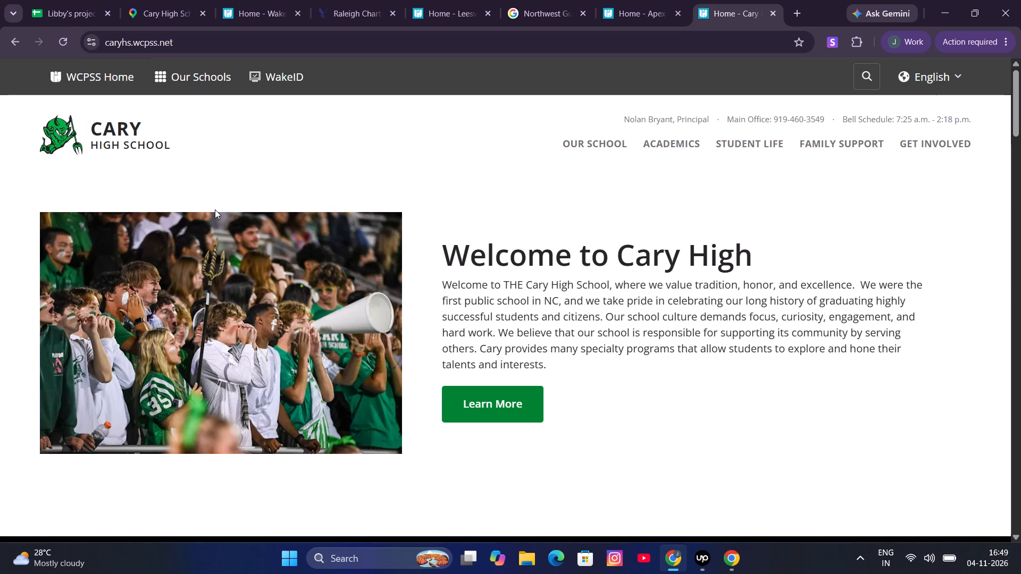
drag(219, 213, 225, 216)
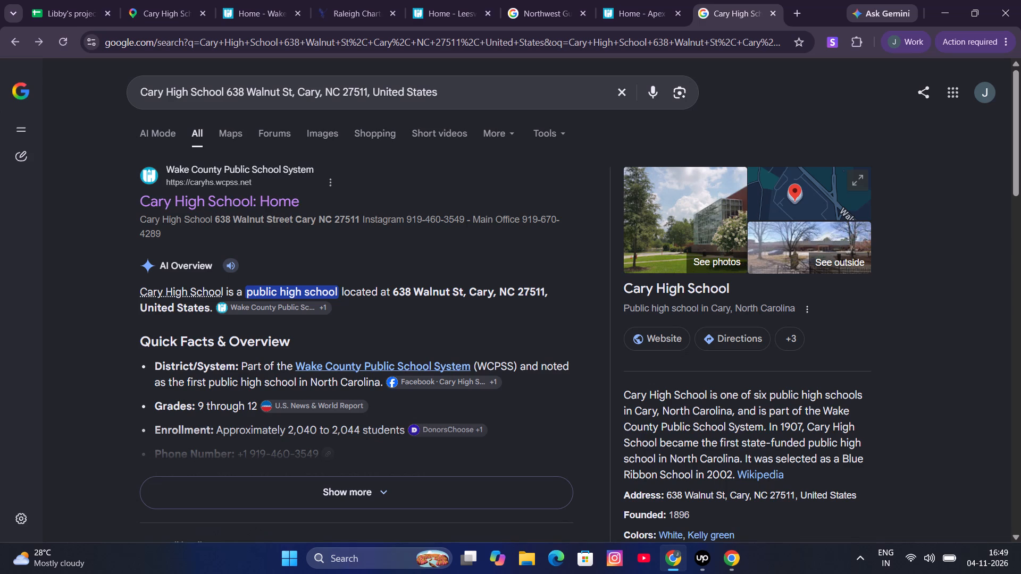
drag(441, 93, 47, 149)
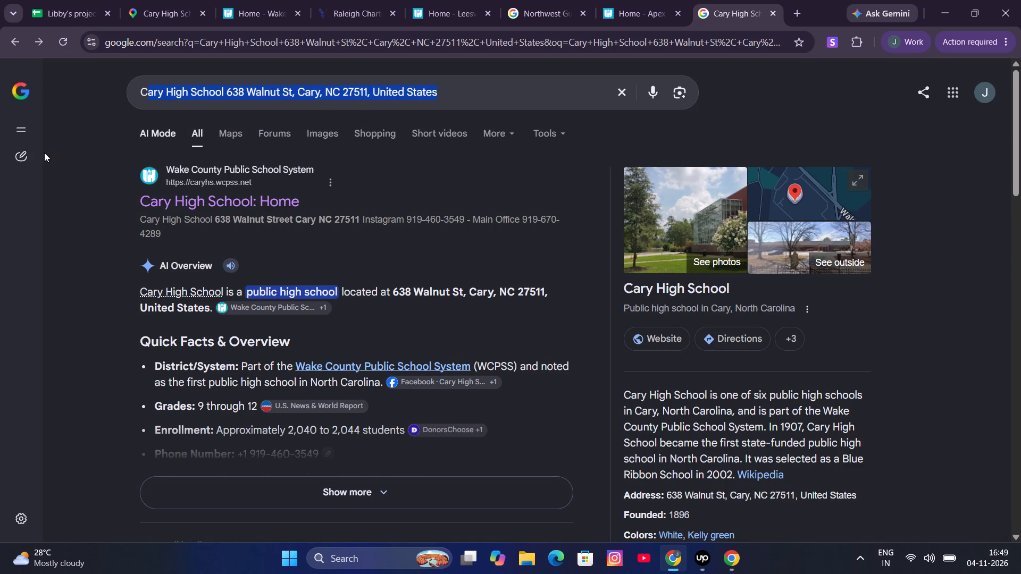
key(ctrl+c)
key(ctrl+c)
key(ctrl+c)
key(ctrl+c)
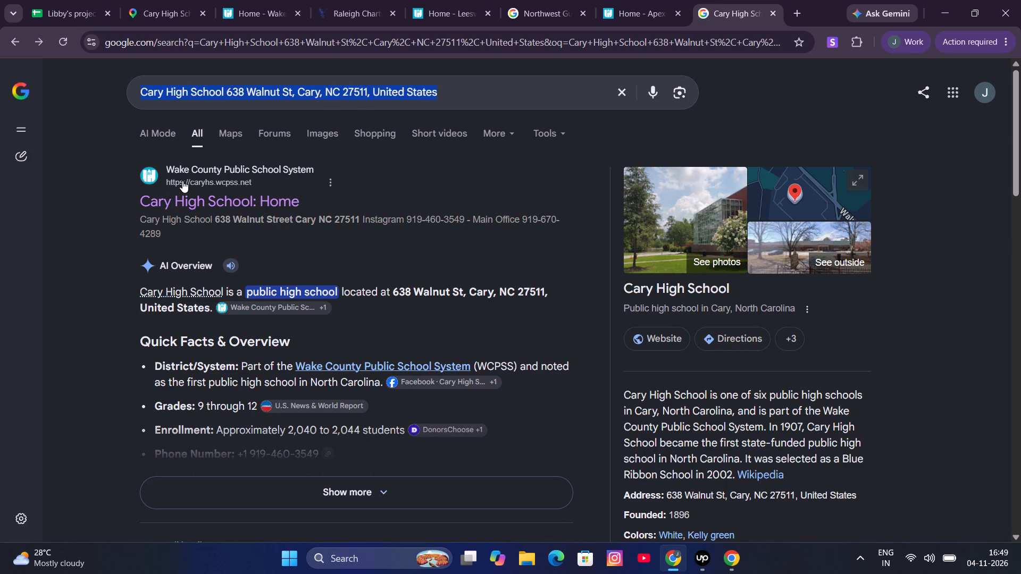
click(182, 182)
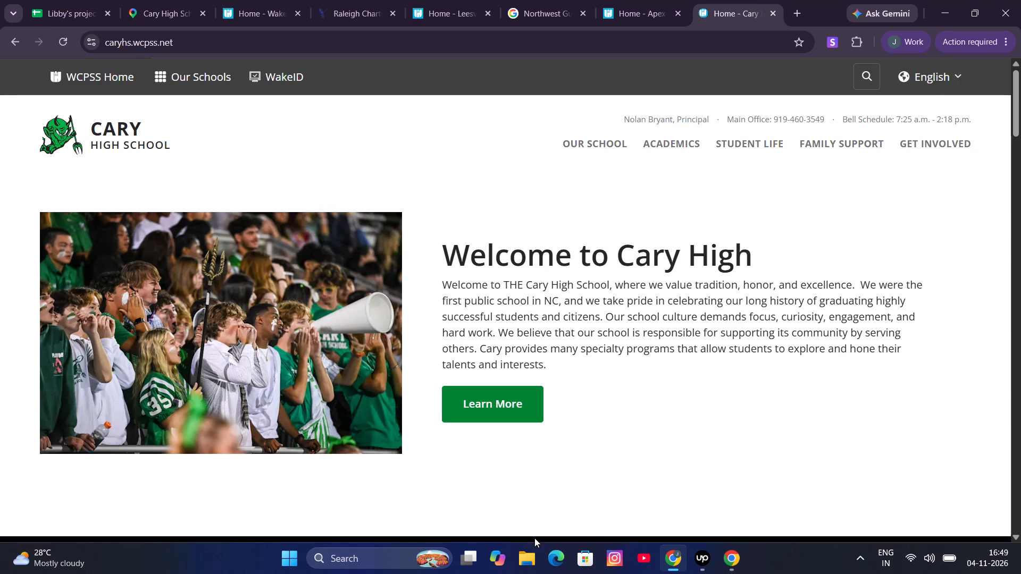
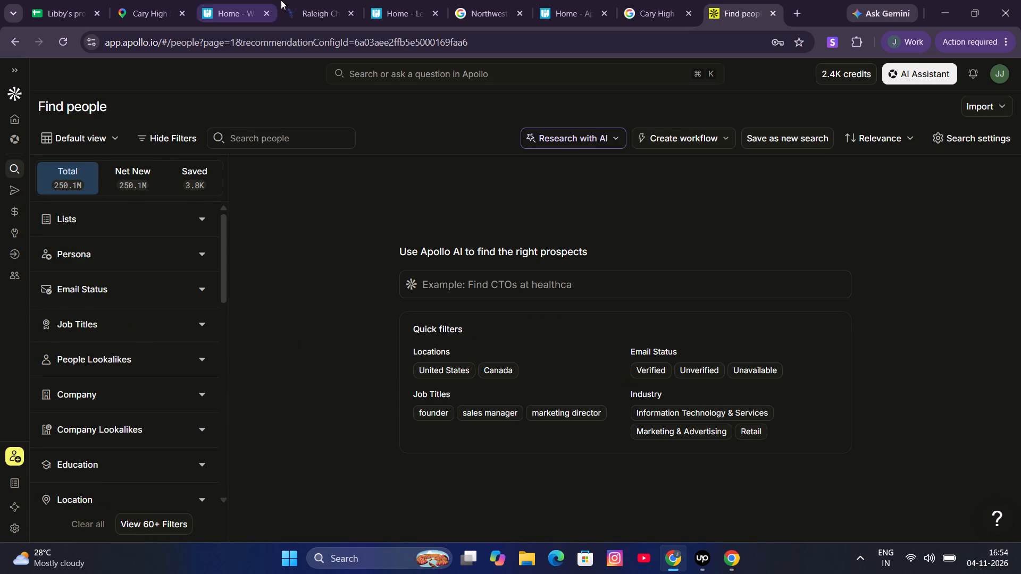
Search Apollo's people database for the Cary High School principal's name, copied from the Google AI answer.
click(272, 137)
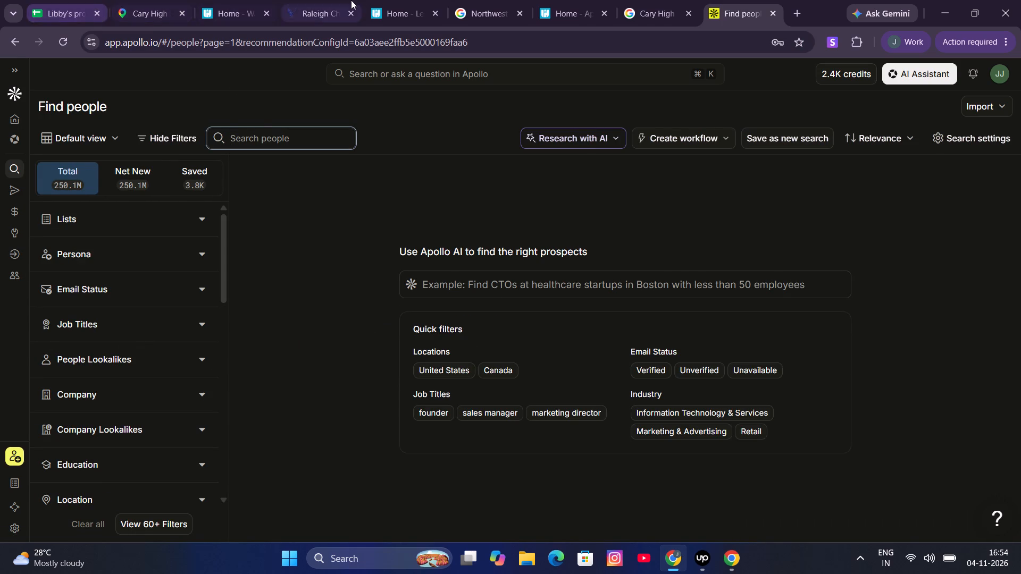
click(644, 10)
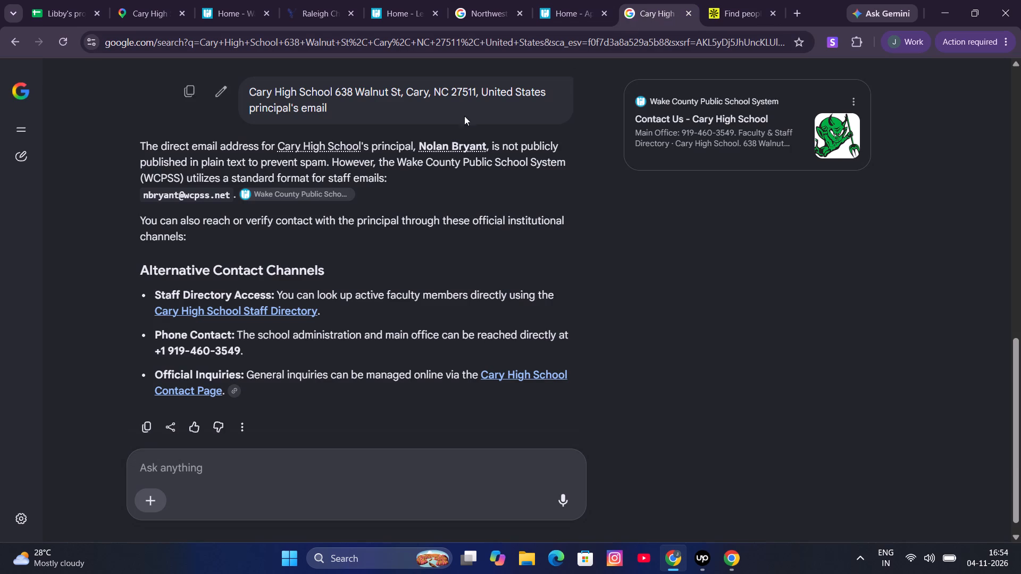
scroll(311, 233, down, 3)
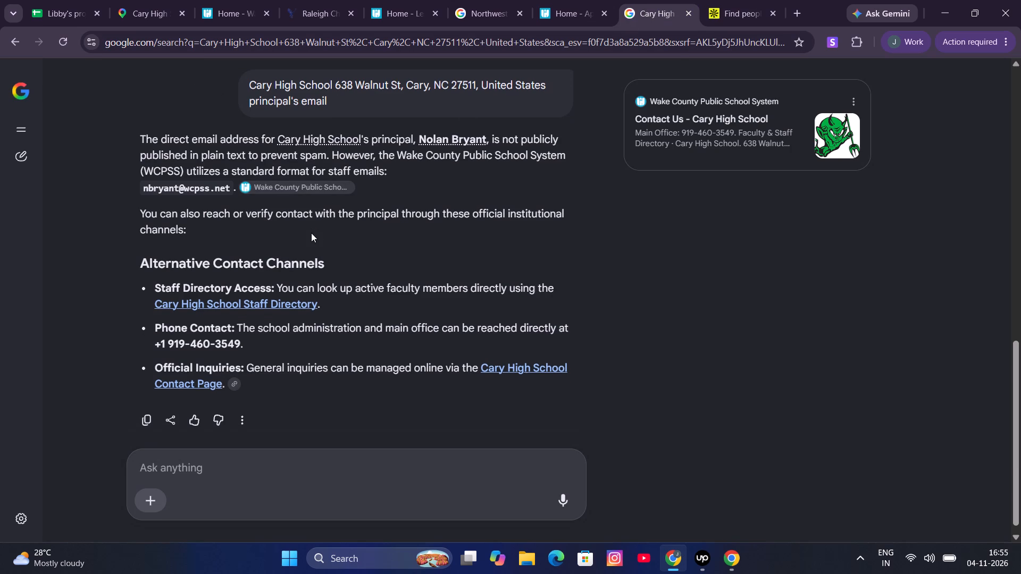
scroll(311, 233, down, 1)
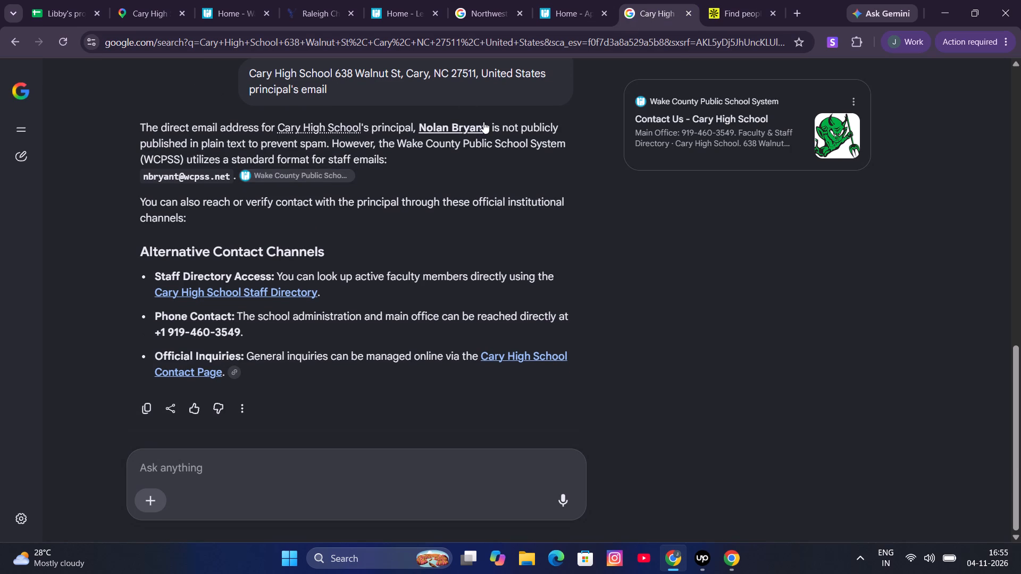
drag(487, 123, 420, 131)
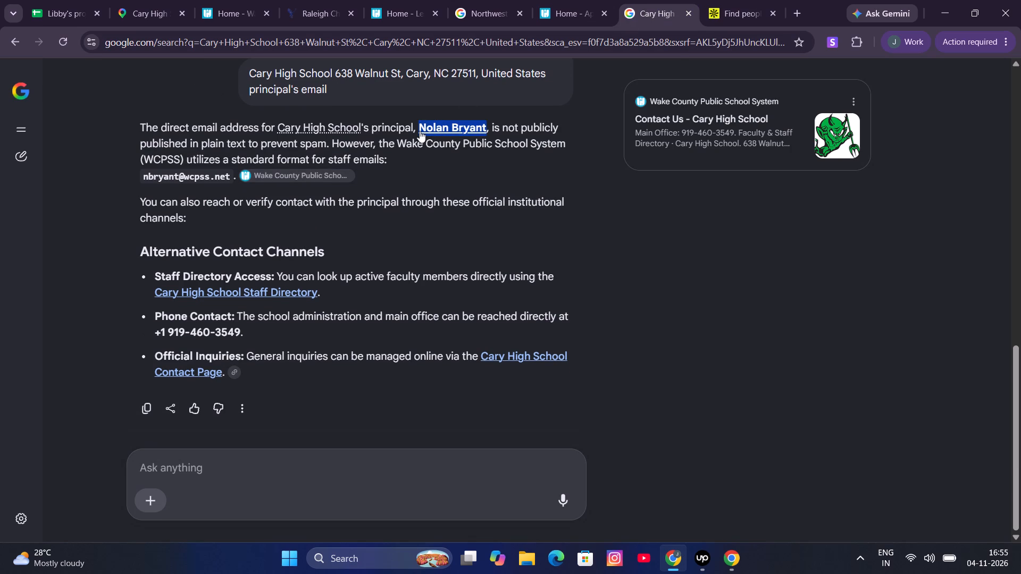
drag(420, 131, 420, 130)
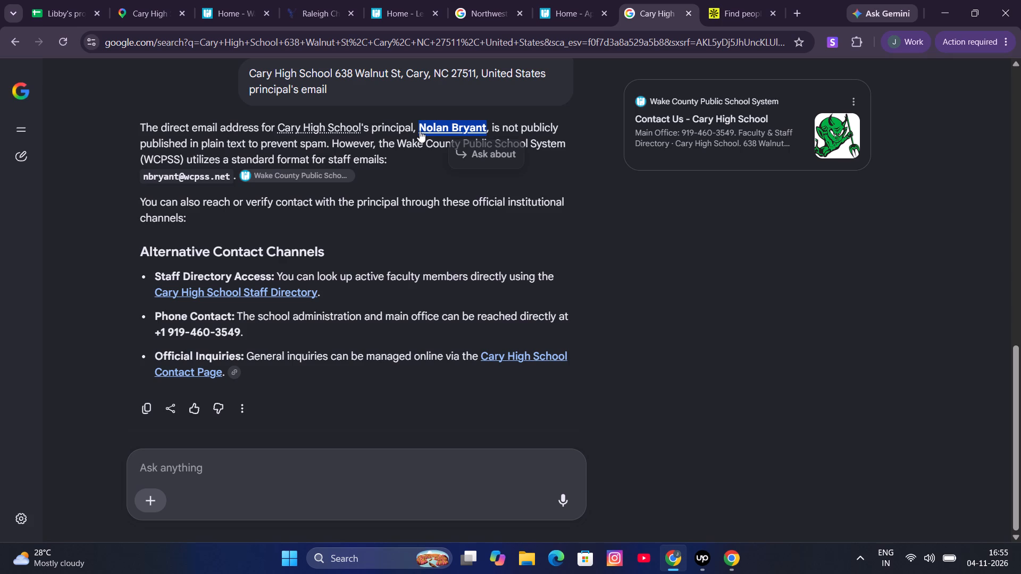
key(ctrl+c)
key(ctrl+c)
click(728, 0)
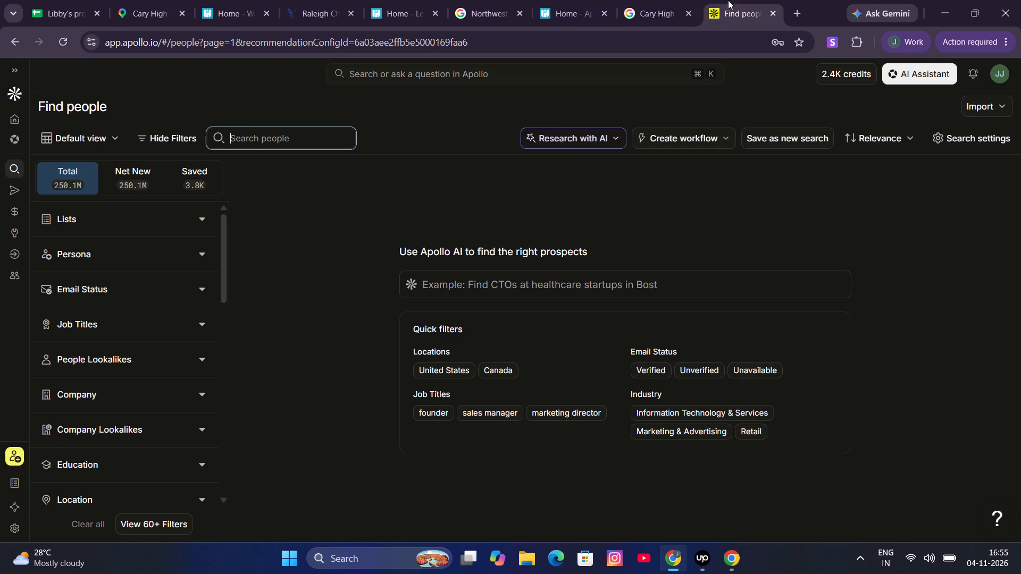
click(285, 139)
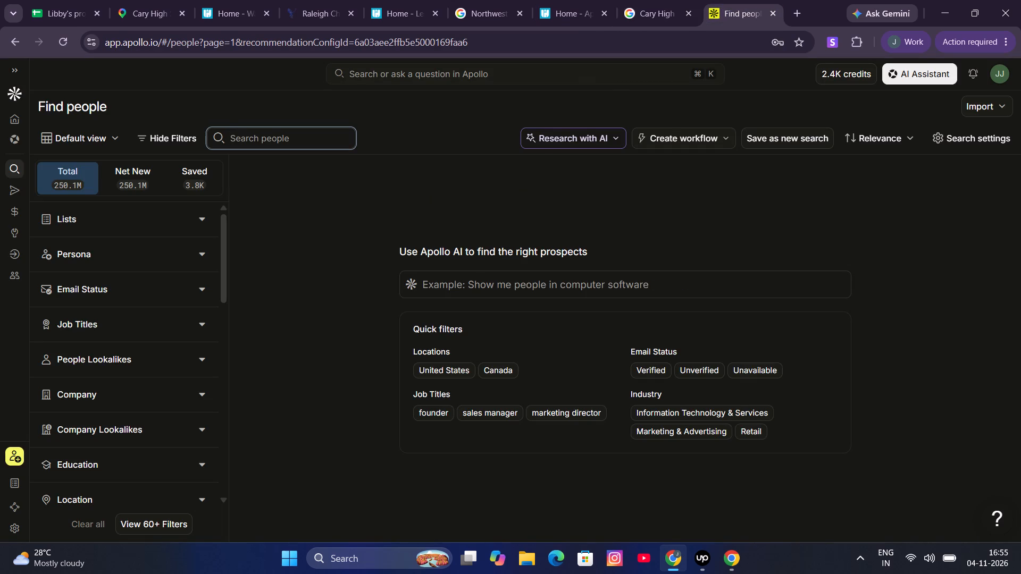
key(ctrl+v)
key(Return)
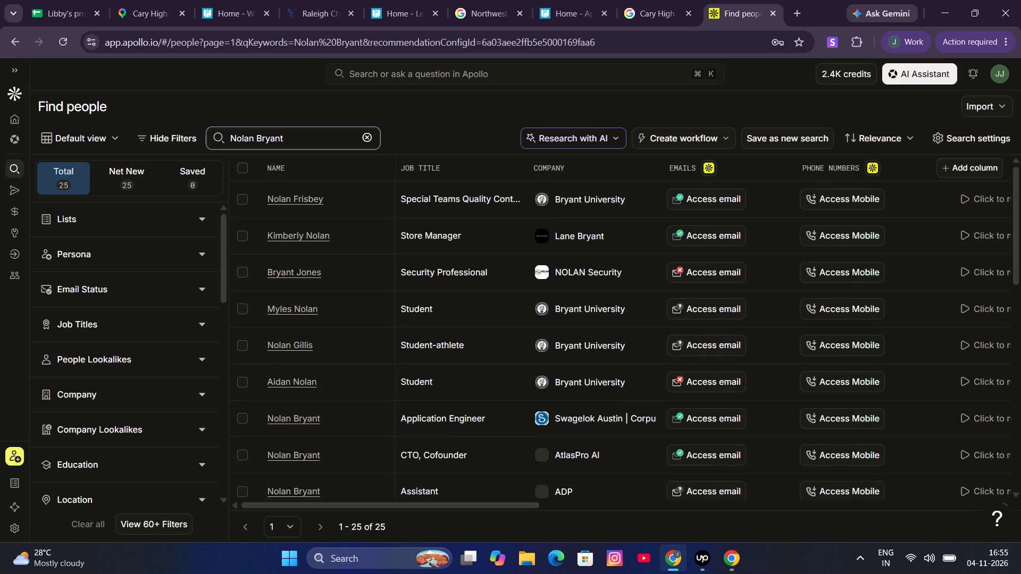
Filter the Apollo people results by current company, choosing Cary High School with the domain caryathleticzone.com.
click(89, 395)
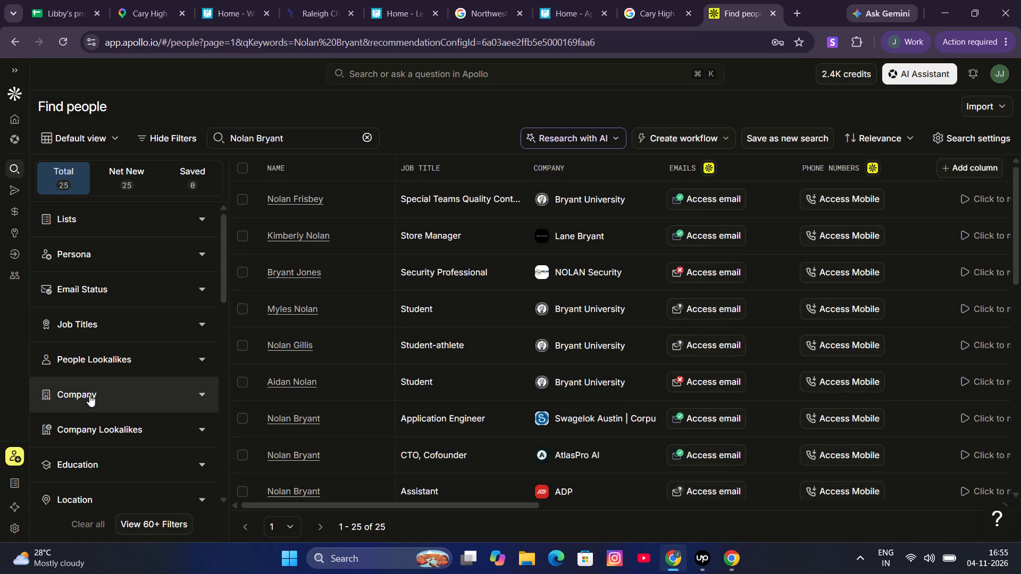
click(648, 0)
scroll(528, 210, up, 1)
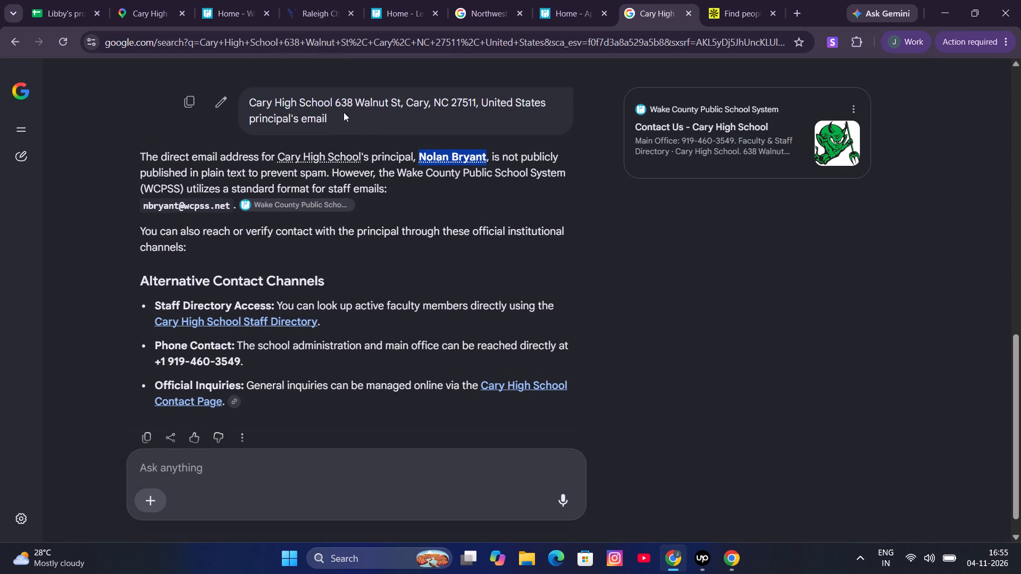
drag(332, 103, 260, 105)
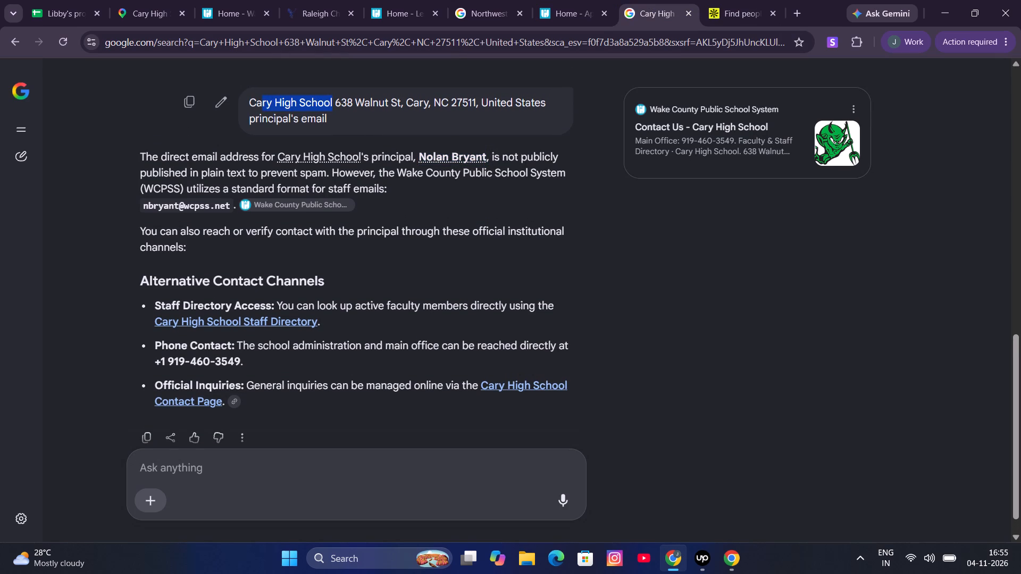
drag(260, 105, 252, 105)
key(ctrl+c)
key(ctrl+c)
click(718, 0)
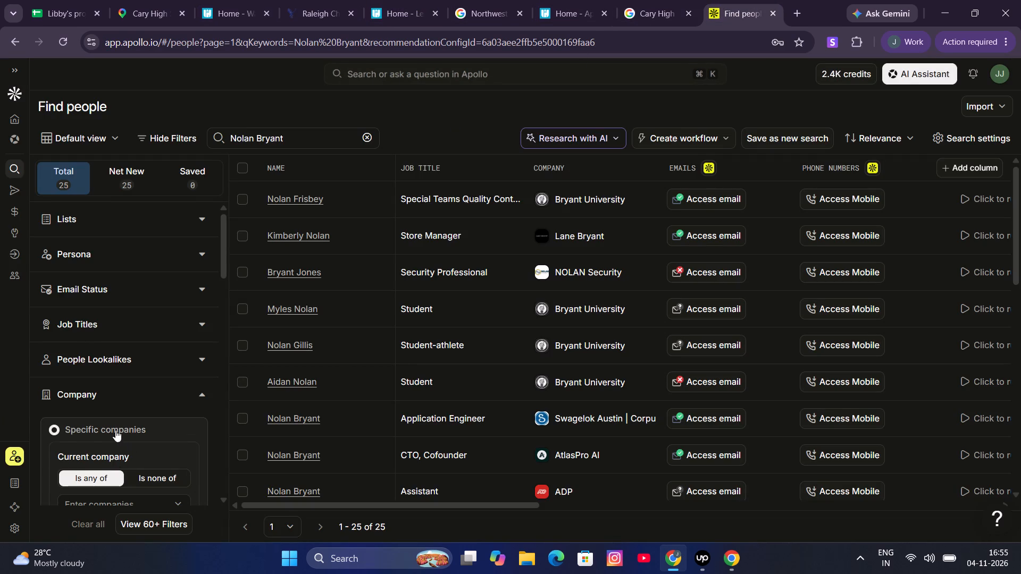
scroll(149, 328, down, 2)
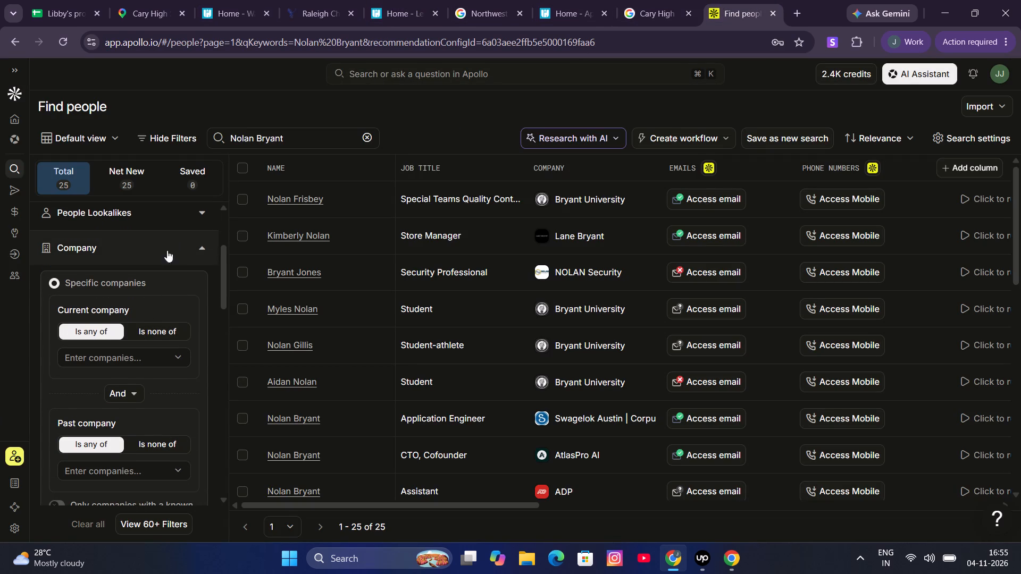
click(140, 356)
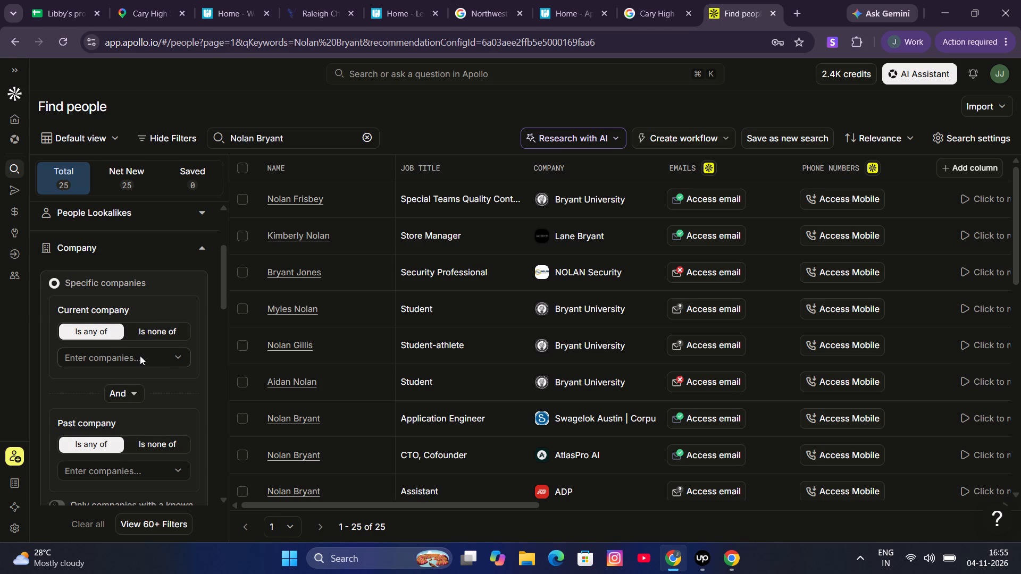
click(140, 358)
key(ctrl+v)
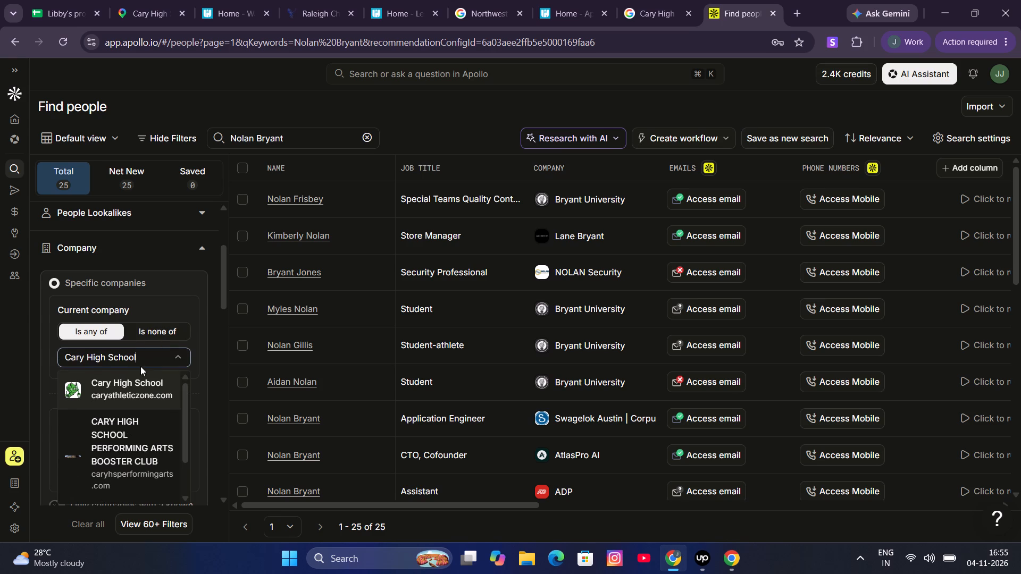
click(136, 383)
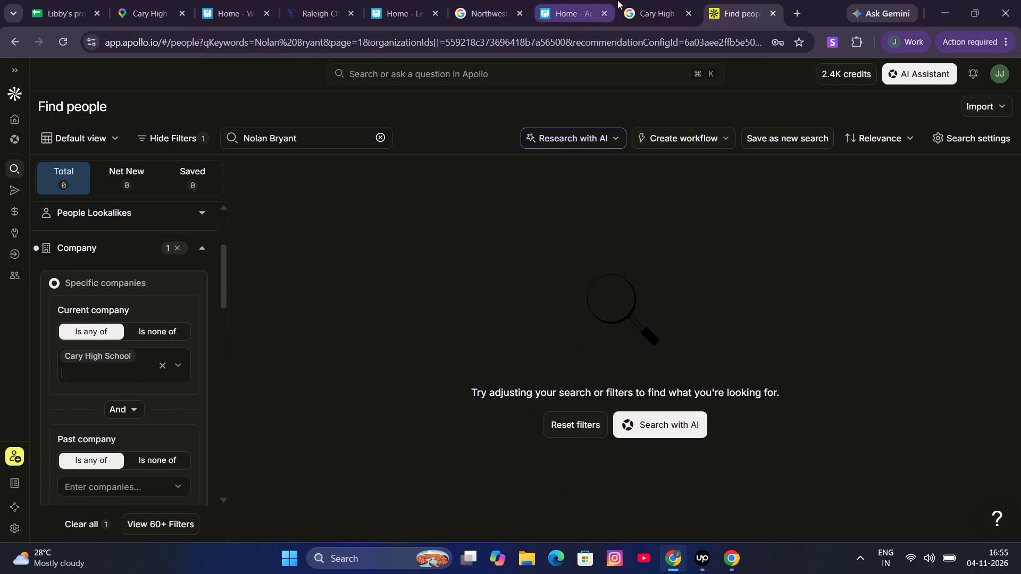
Recheck the Google AI answer, and clear the principal's name from the Apollo people search.
click(635, 0)
scroll(512, 278, up, 6)
scroll(512, 278, down, 2)
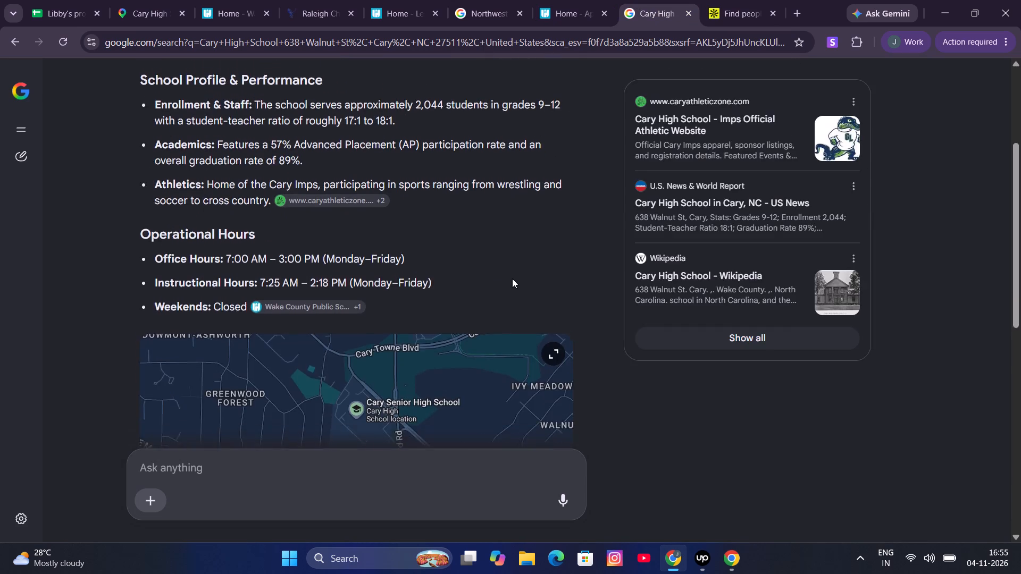
scroll(512, 278, down, 6)
click(753, 0)
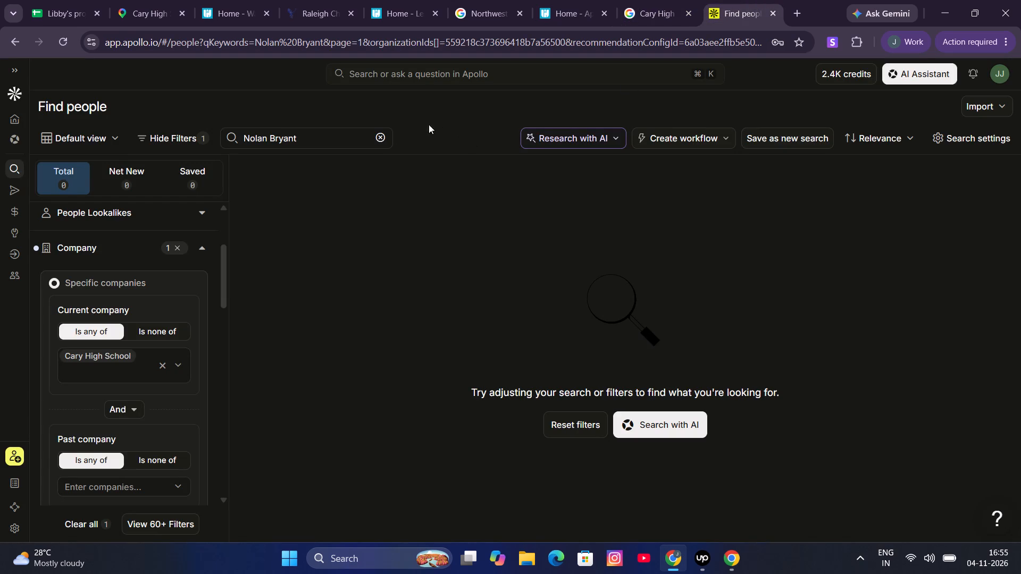
click(388, 133)
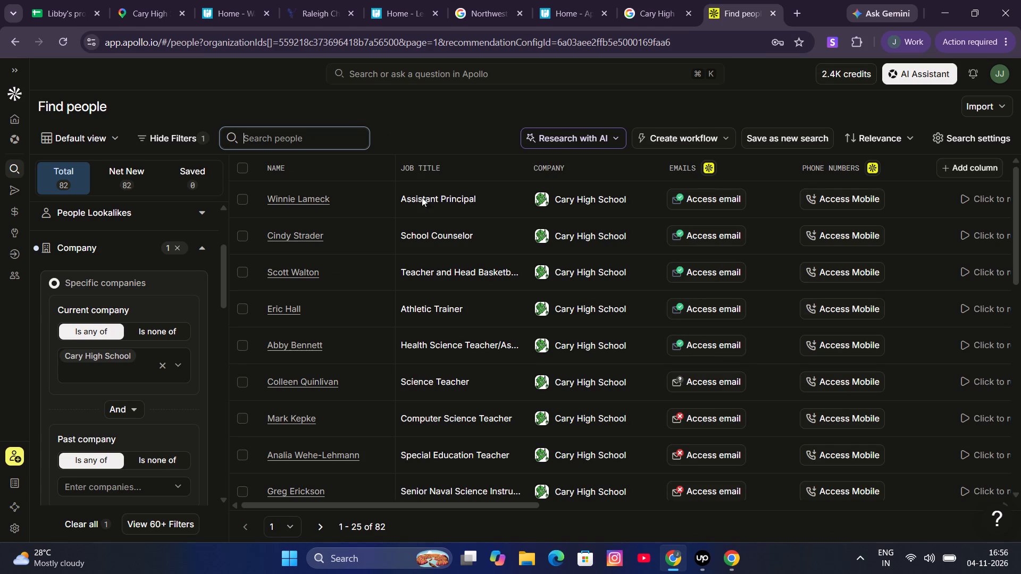
Look through the first two pages of Cary High School people and their job titles for the principal.
scroll(482, 284, up, 1)
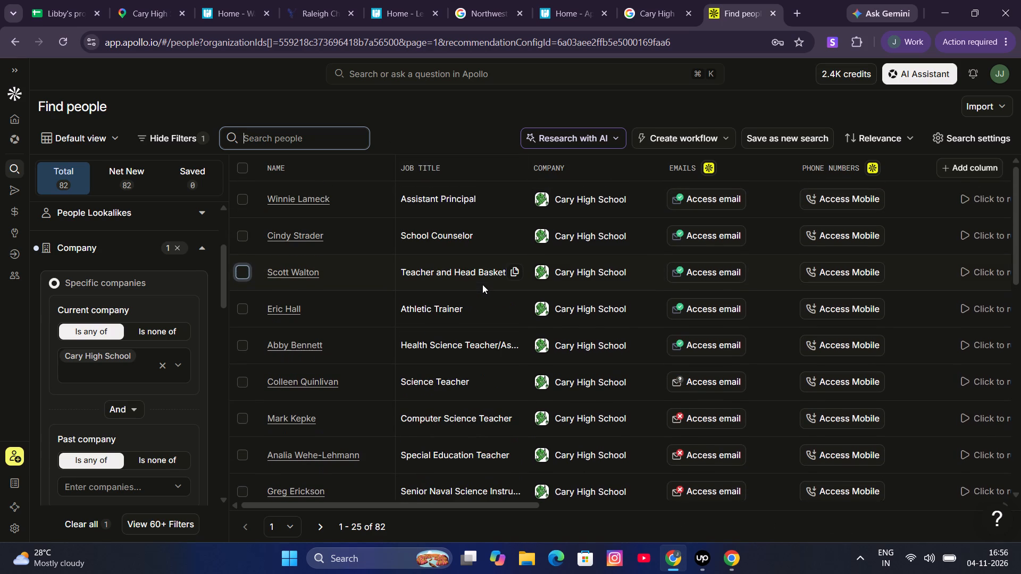
scroll(482, 284, down, 2)
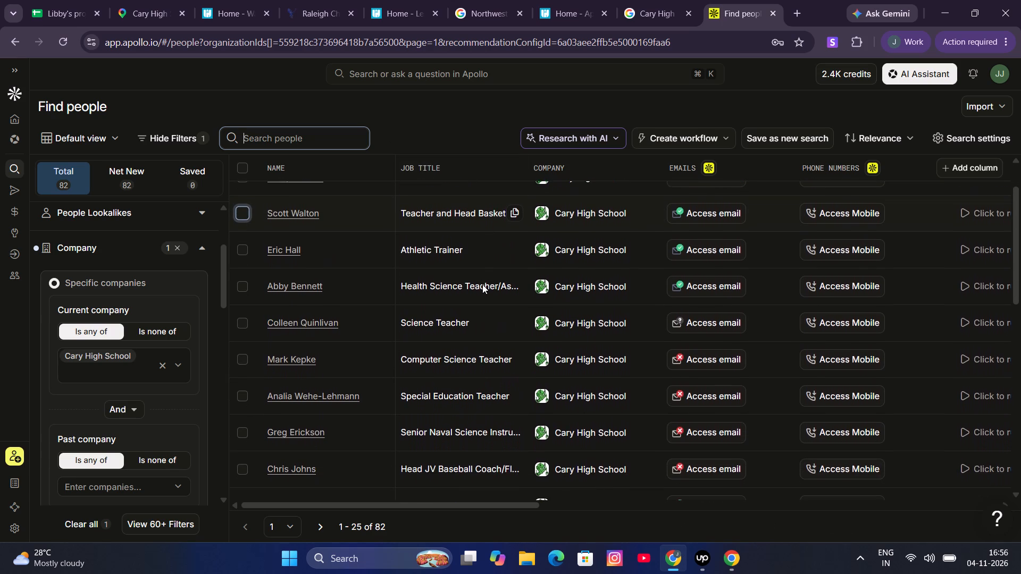
scroll(482, 284, down, 3)
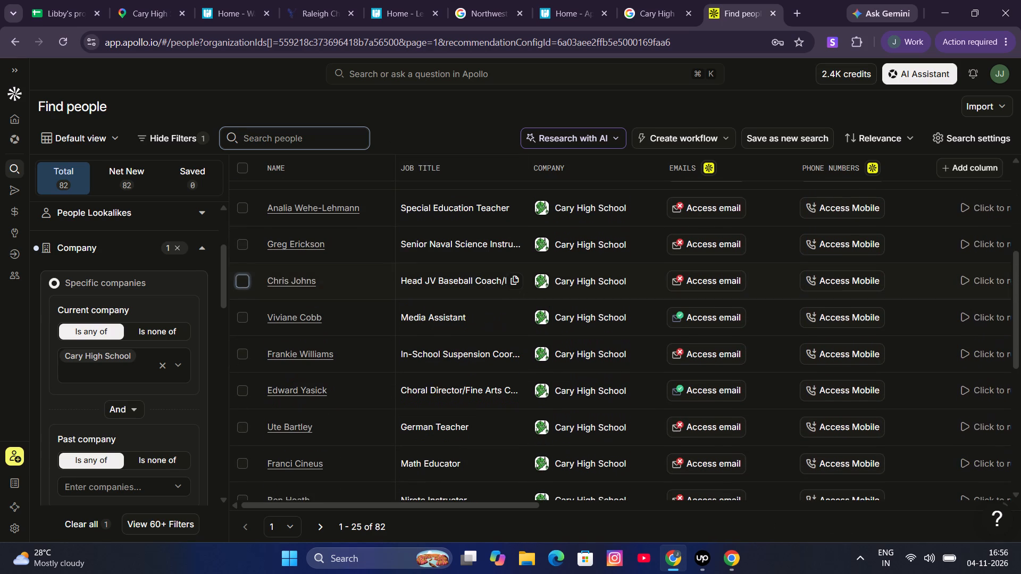
scroll(482, 284, down, 4)
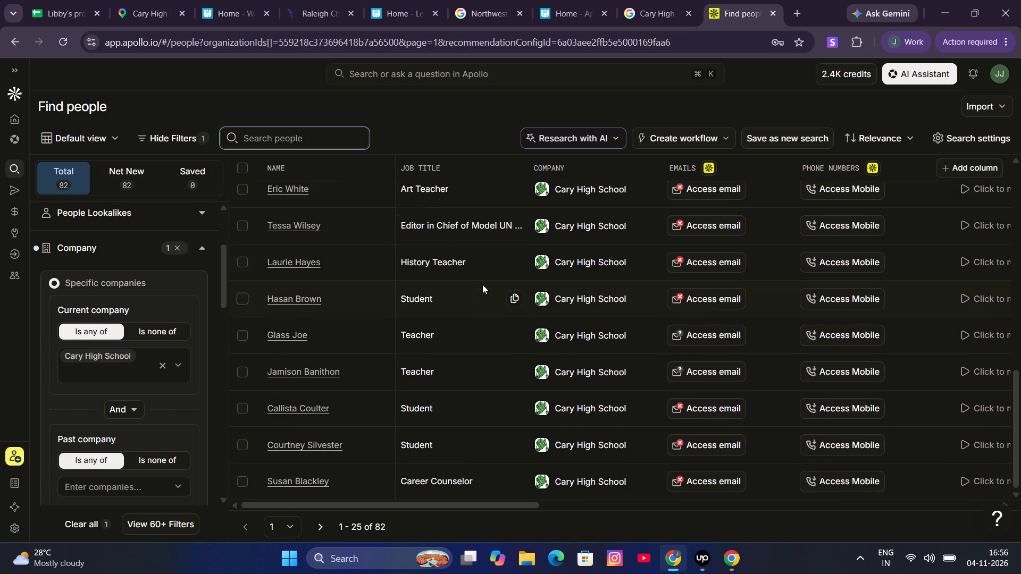
scroll(482, 284, down, 2)
scroll(482, 284, up, 12)
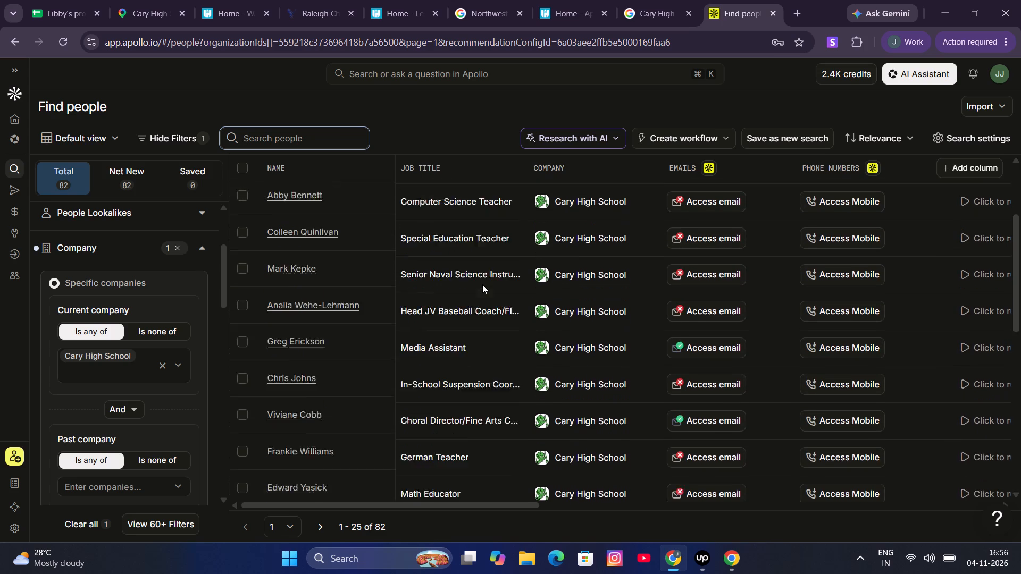
click(328, 530)
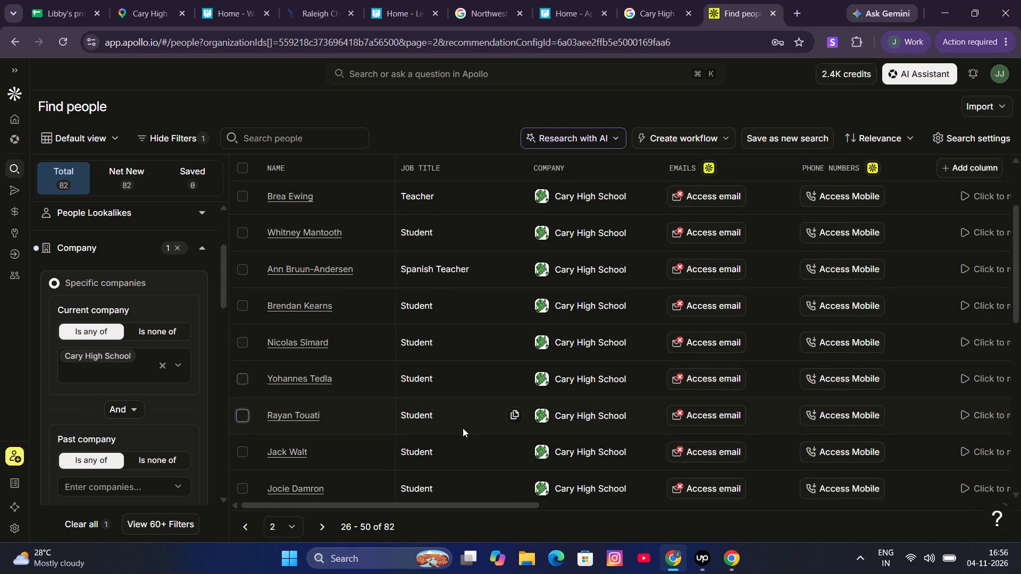
scroll(476, 471, down, 3)
scroll(476, 471, up, 1)
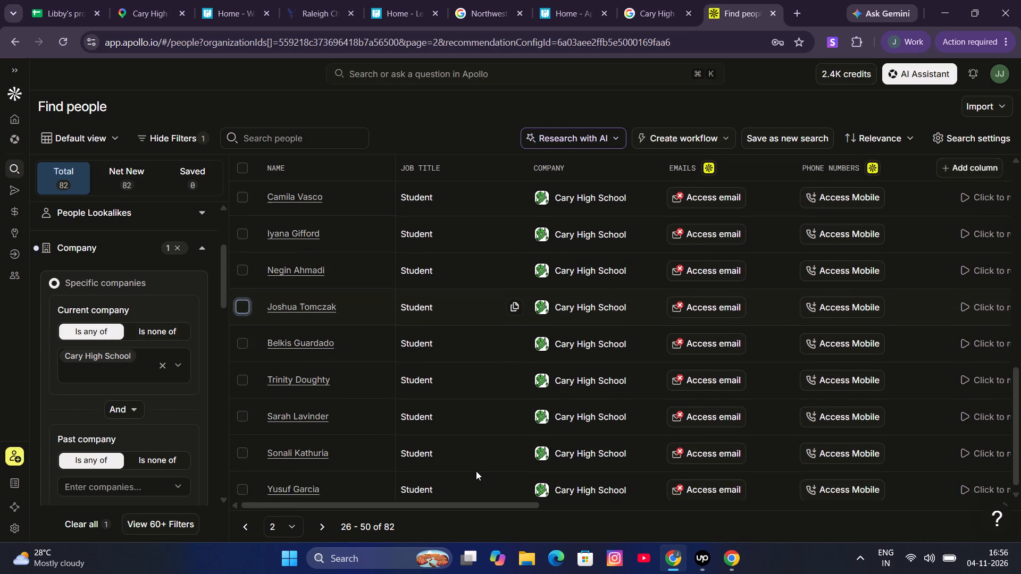
scroll(476, 471, up, 2)
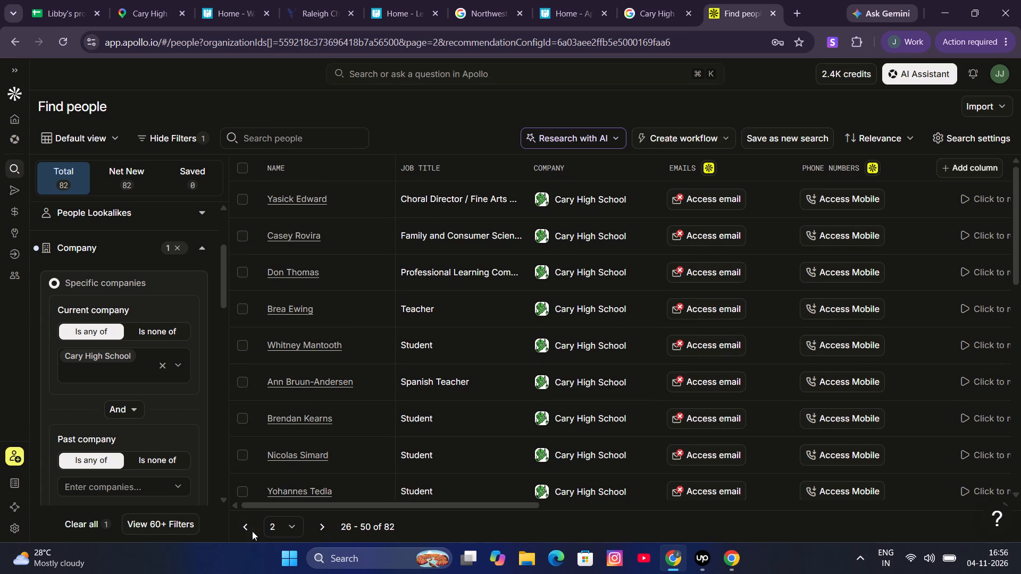
click(238, 532)
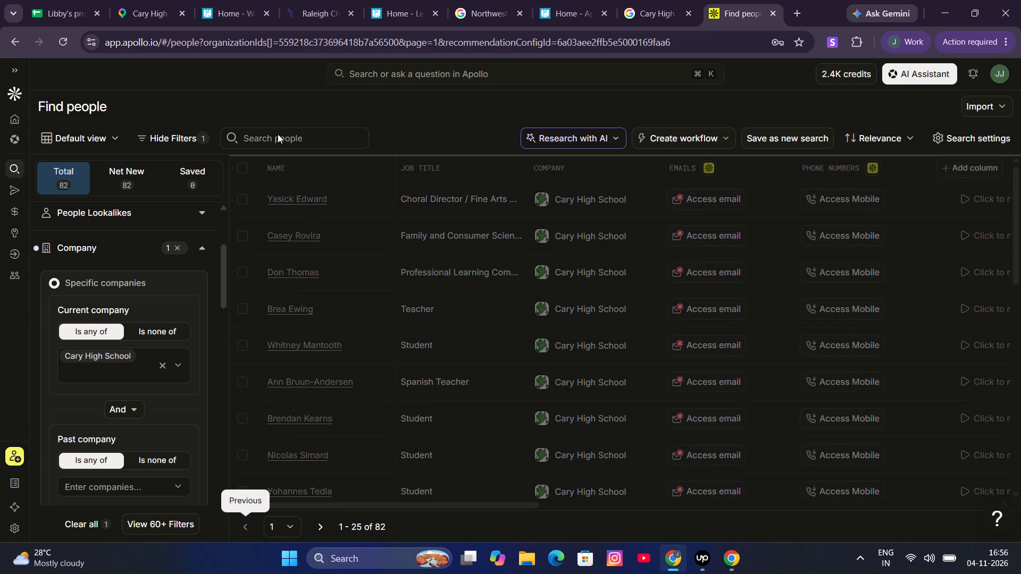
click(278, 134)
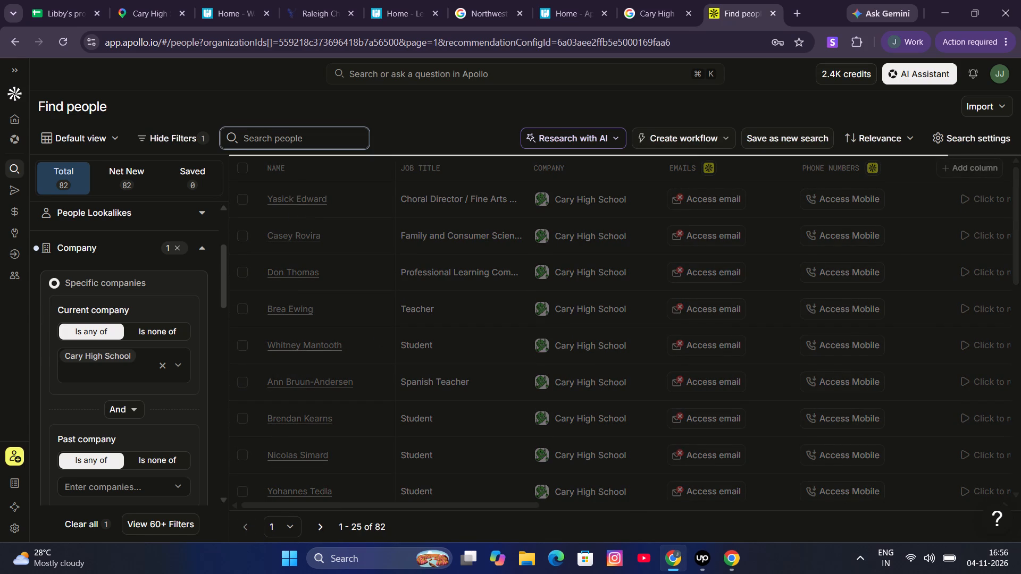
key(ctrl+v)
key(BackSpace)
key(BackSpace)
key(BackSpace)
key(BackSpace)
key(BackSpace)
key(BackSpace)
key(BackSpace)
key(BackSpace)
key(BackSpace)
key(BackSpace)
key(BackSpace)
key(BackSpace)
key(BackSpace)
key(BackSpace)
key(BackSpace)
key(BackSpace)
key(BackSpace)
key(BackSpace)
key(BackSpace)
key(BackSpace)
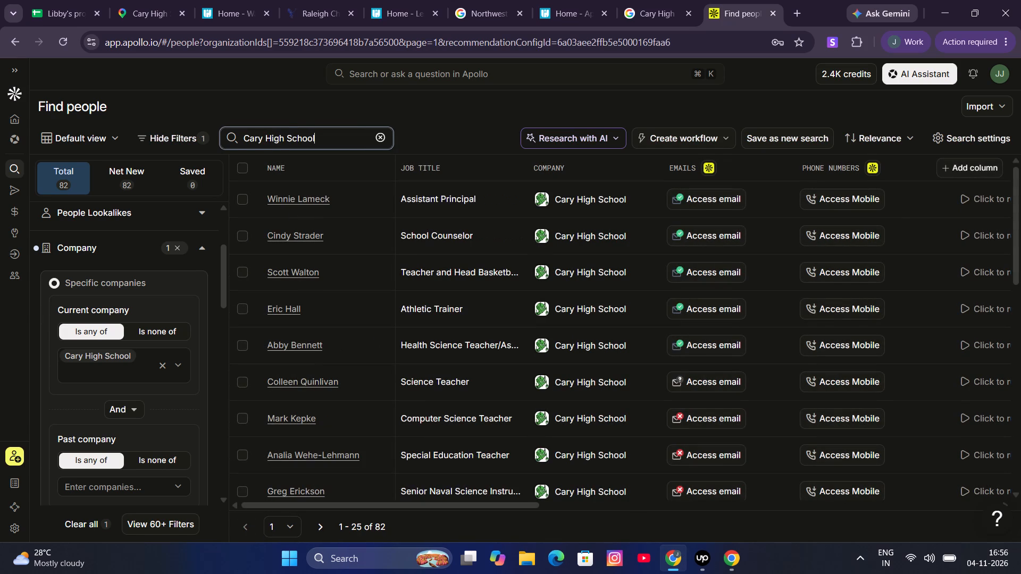
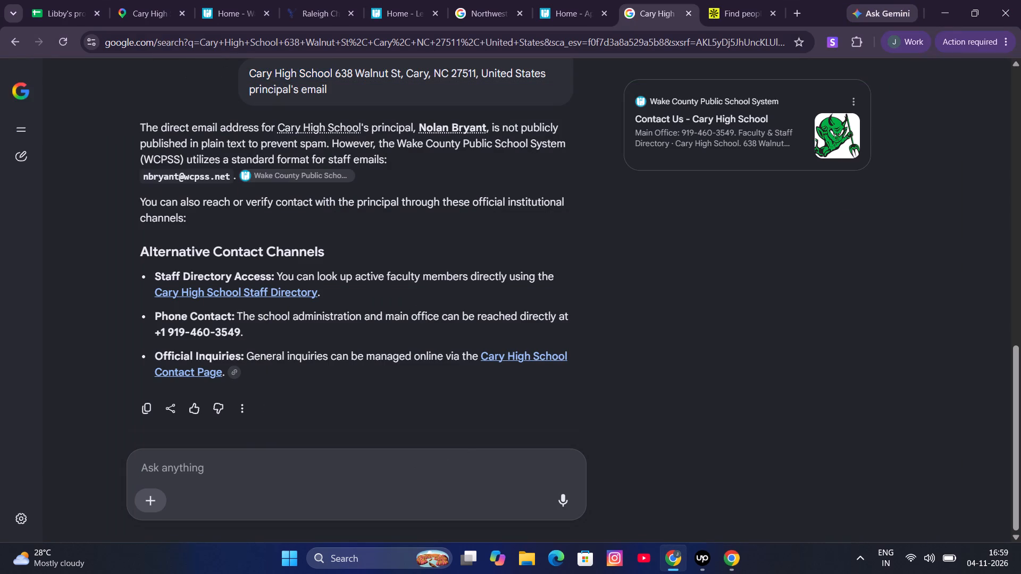
Paste the copied email address of Cary High School's principal into the email column of row 67 in the spreadsheet.
key(ctrl+v)
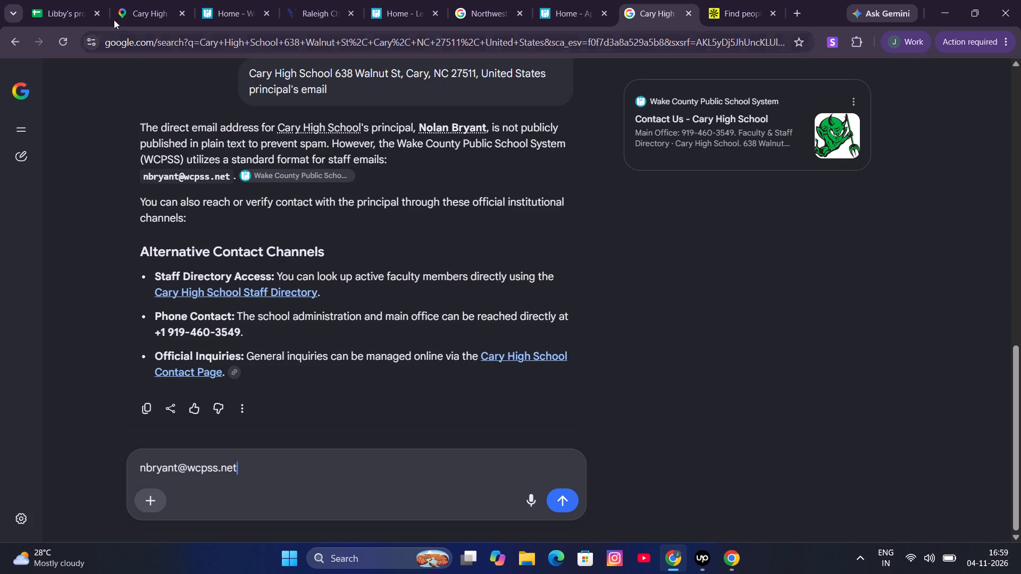
click(62, 0)
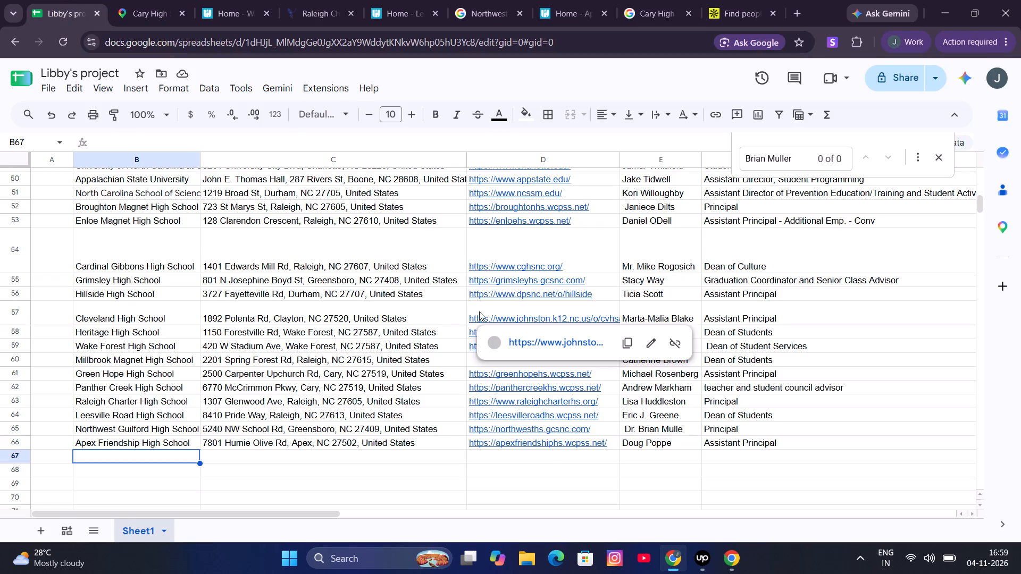
key(Right)
key(Right)
key(Right)
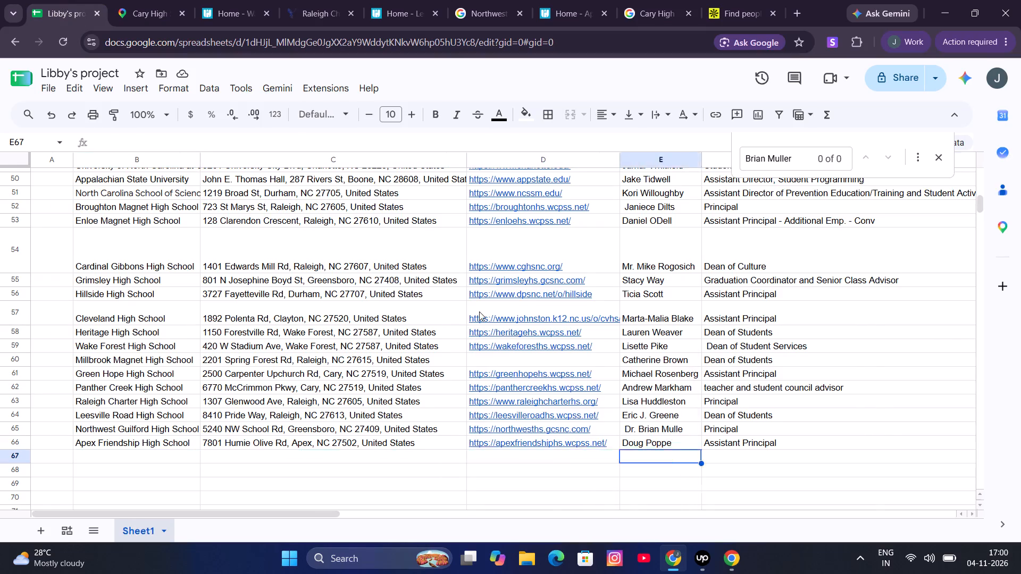
key(Right)
key(Right)
key(Right)
key(Right)
key(Left)
key(Left)
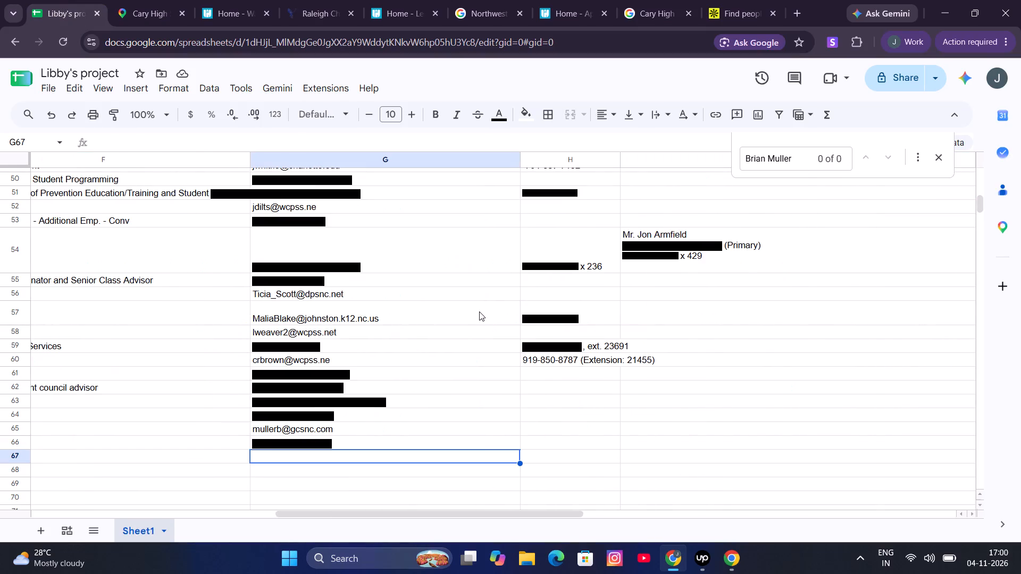
double_click(388, 460)
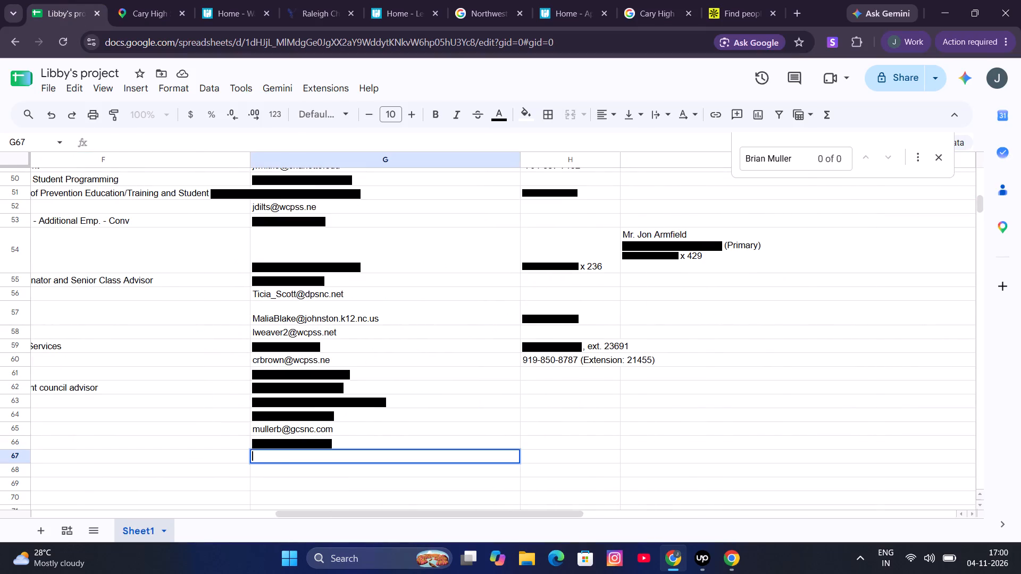
key(ctrl+v)
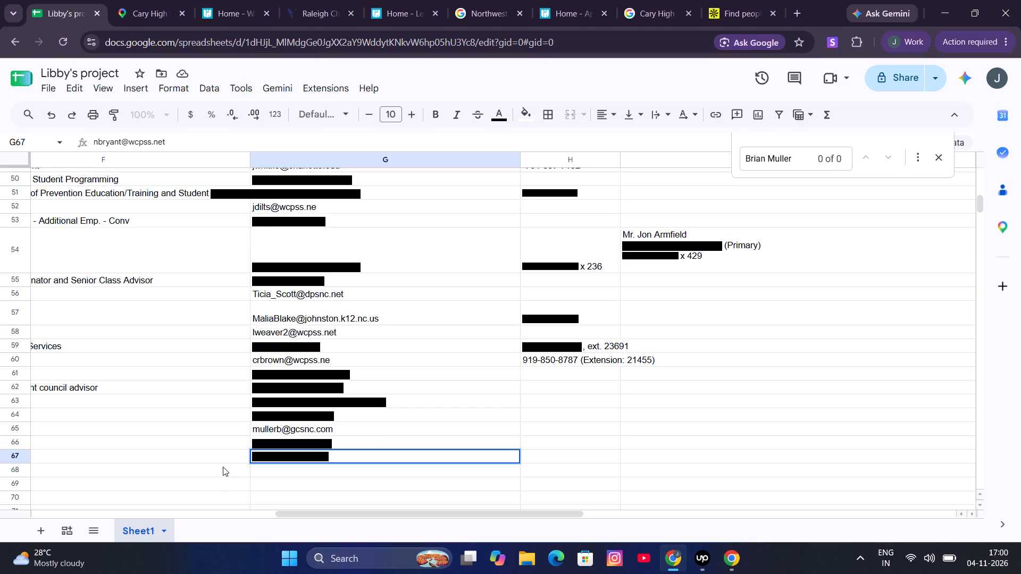
click(225, 460)
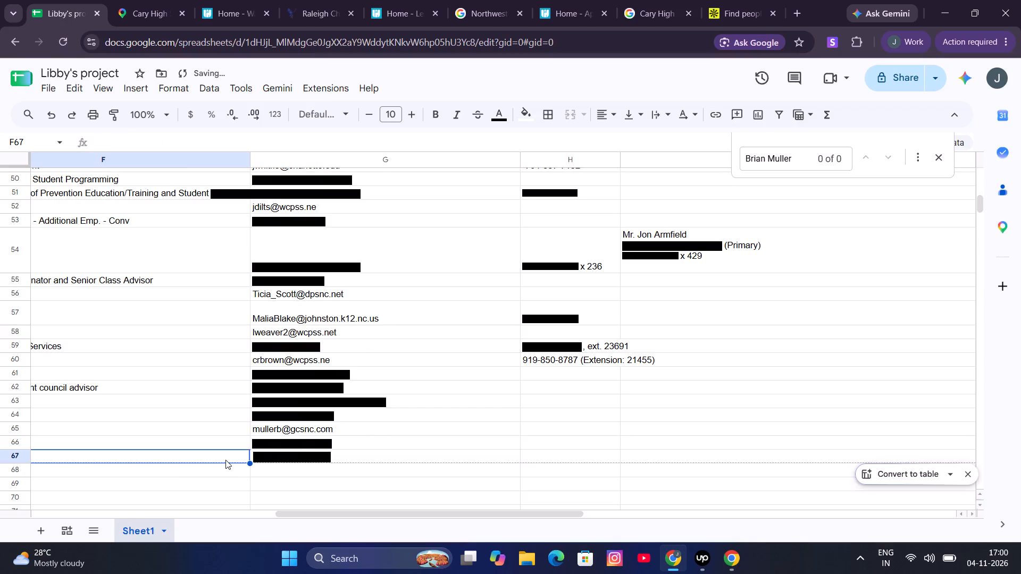
Copy the school name Cary High School from its Google Maps listing and enter it in column B of row 67.
key(Left)
key(Left)
key(Left)
key(Left)
key(Left)
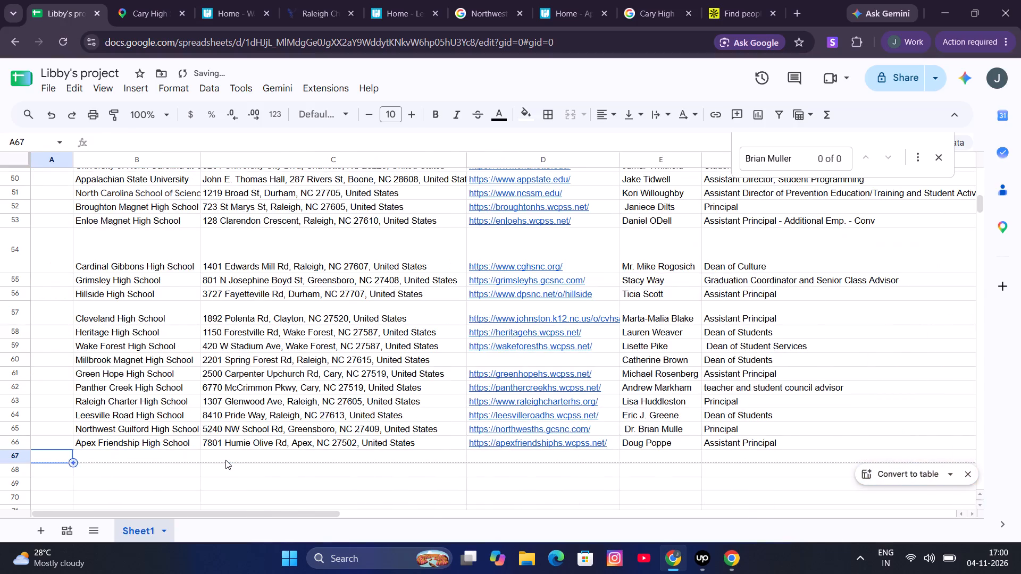
key(Left)
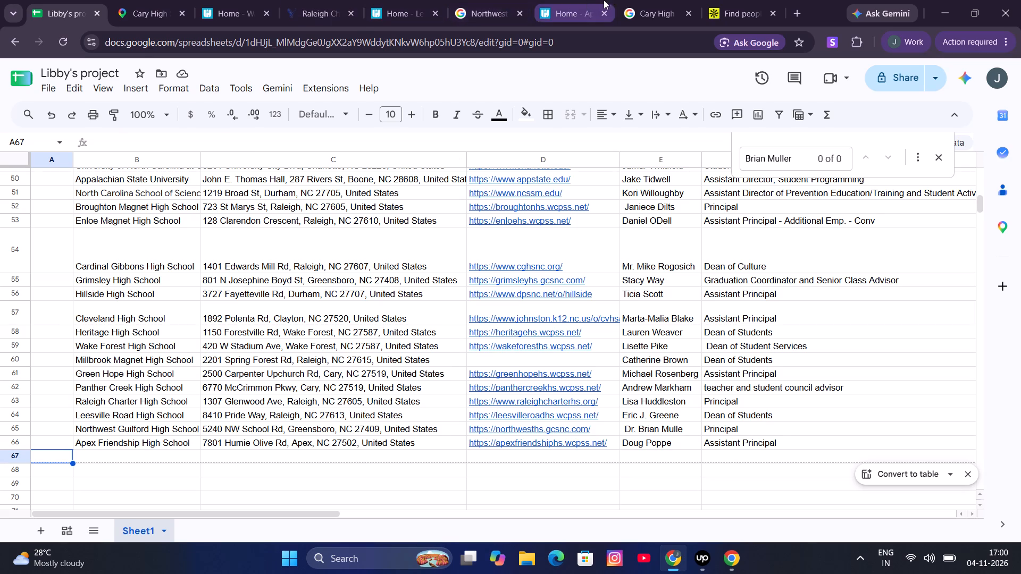
click(646, 3)
scroll(277, 296, up, 10)
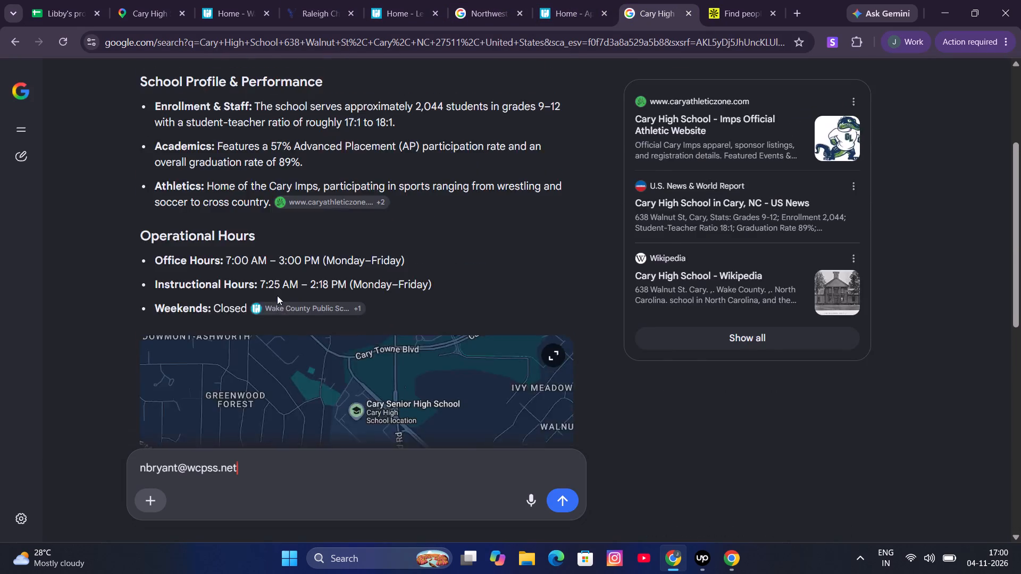
scroll(277, 296, up, 5)
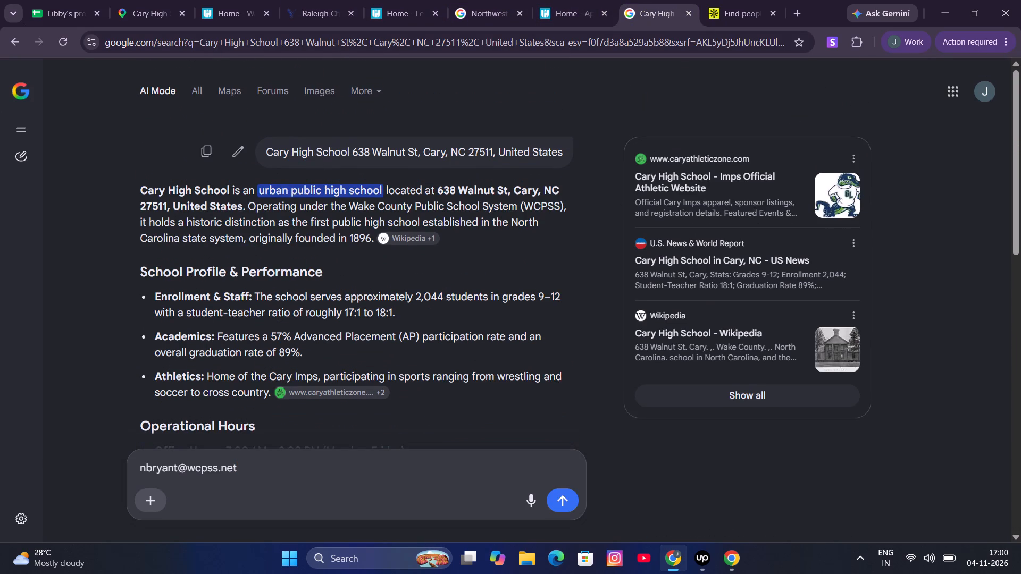
click(144, 9)
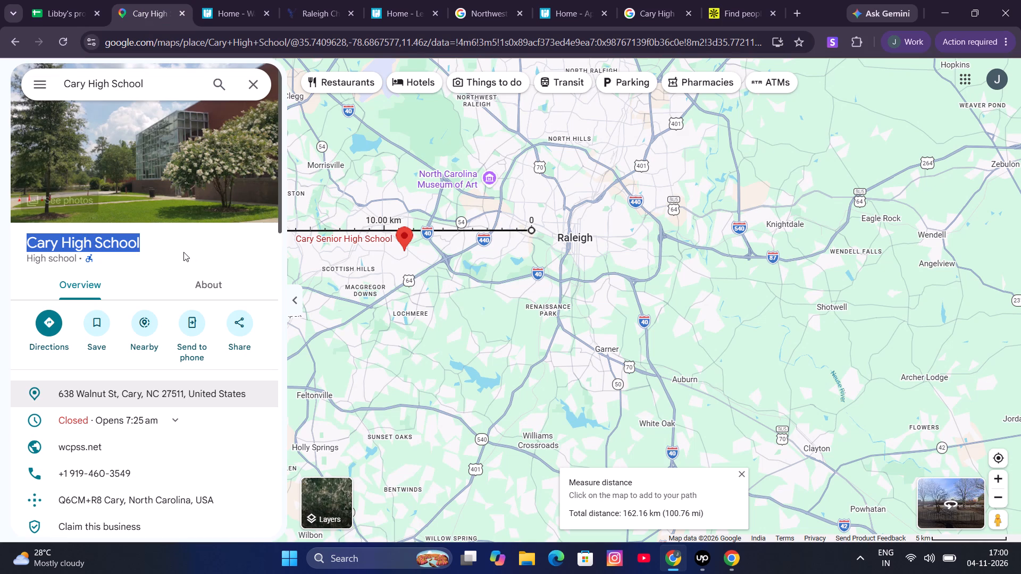
key(ctrl+c)
click(40, 0)
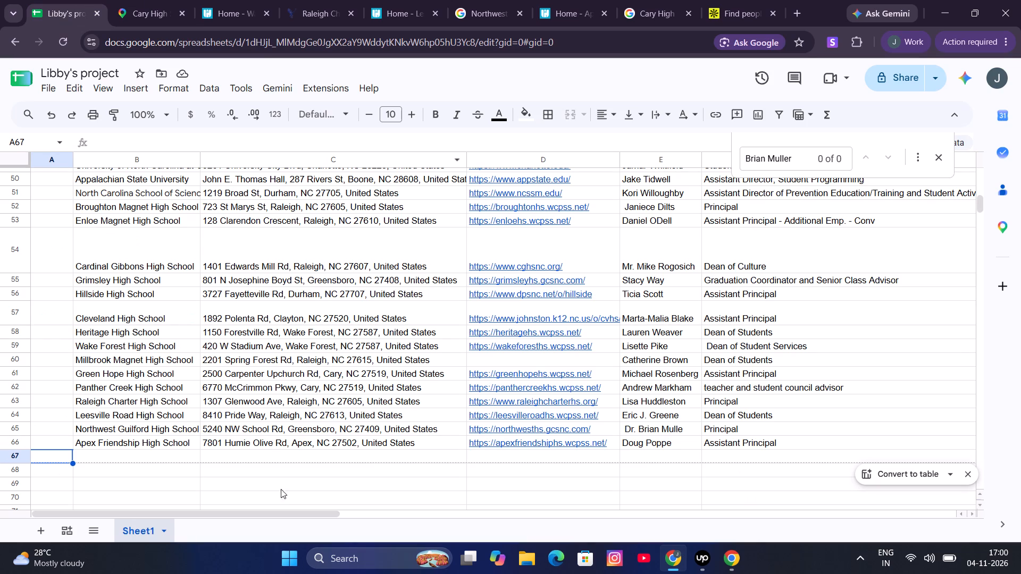
double_click(147, 455)
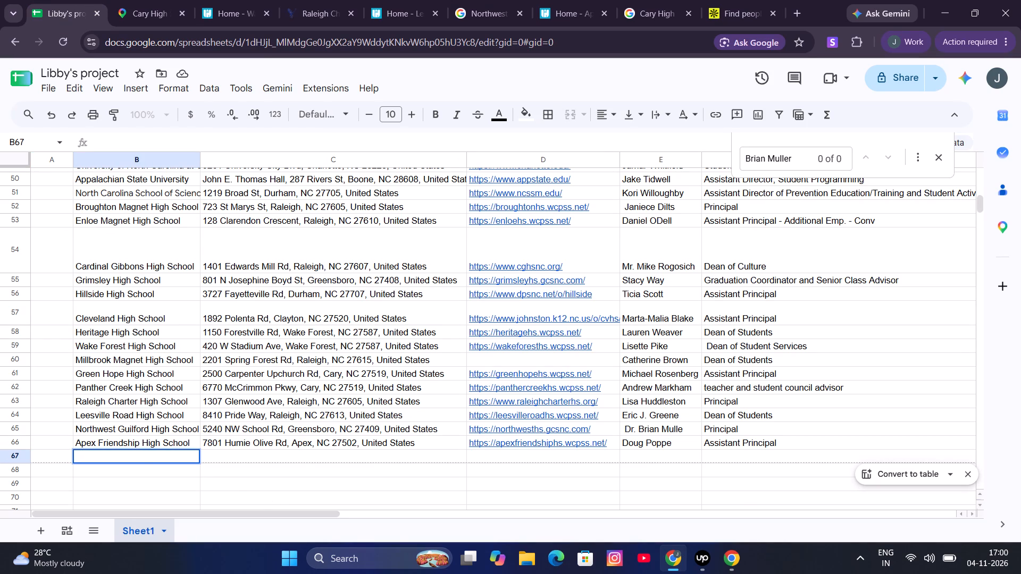
key(ctrl+v)
double_click(239, 458)
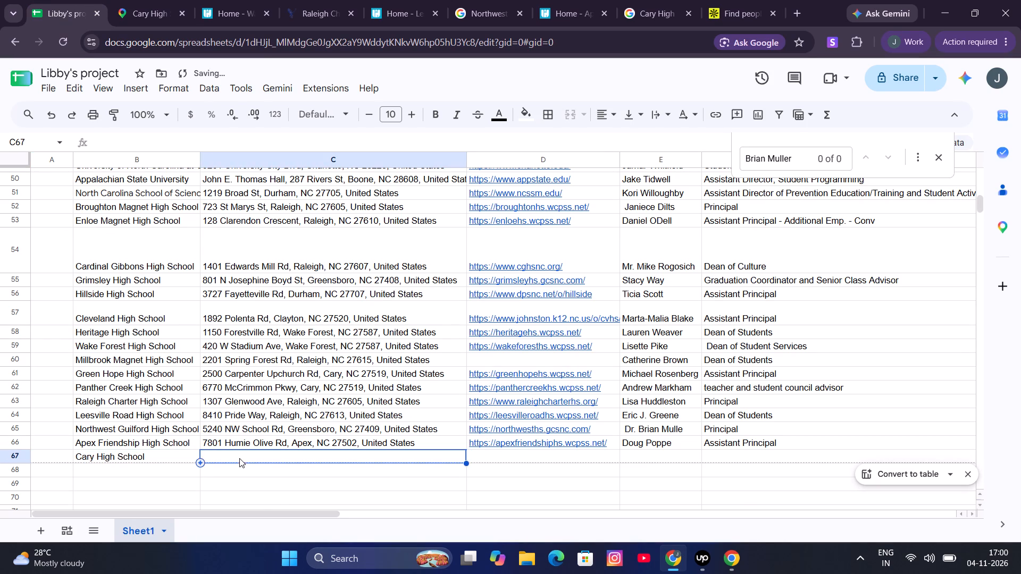
Copy Cary High School's full address from Google Maps into the address cell C67 of the spreadsheet.
click(137, 4)
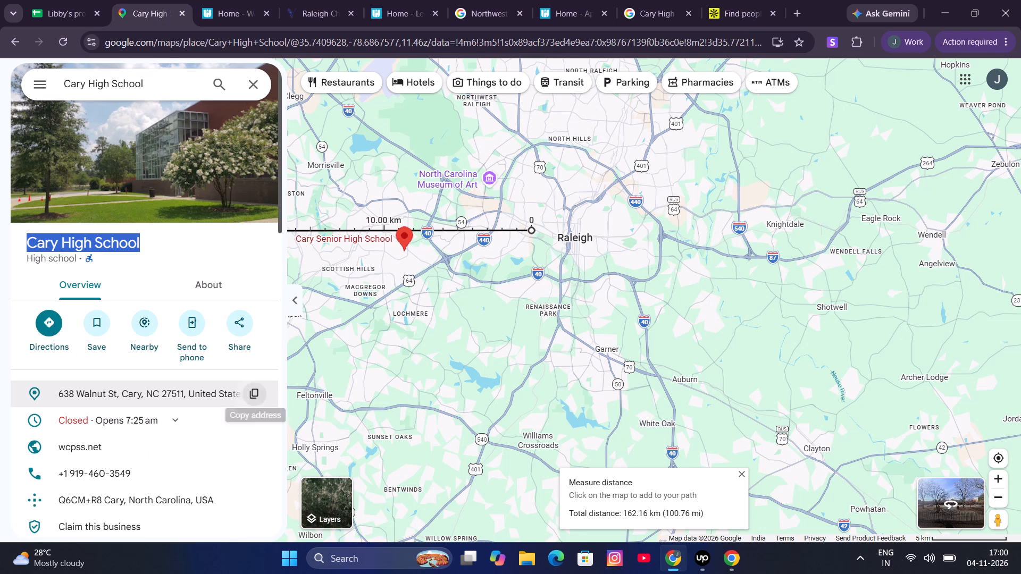
click(259, 398)
click(44, 7)
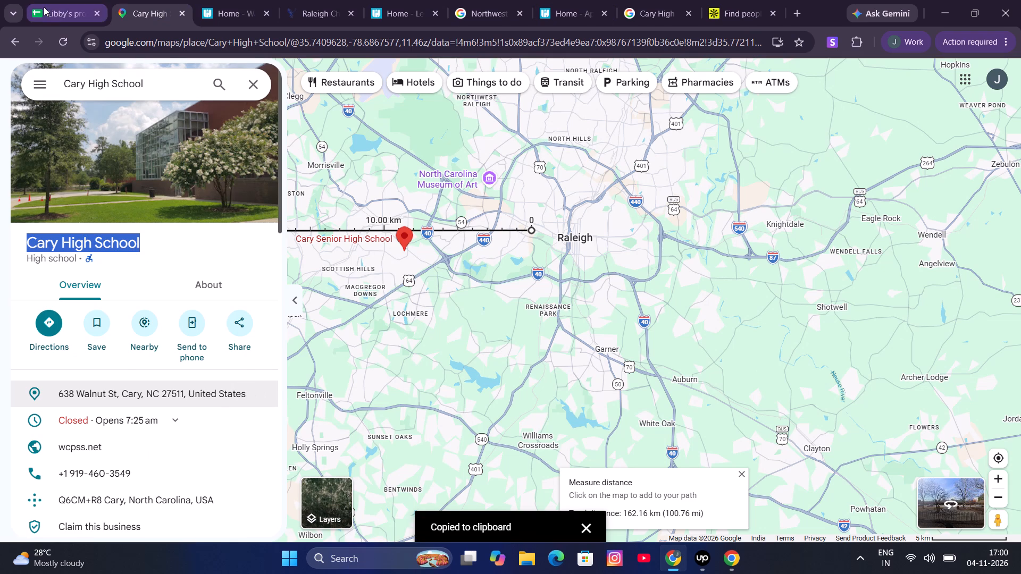
key(ctrl+v)
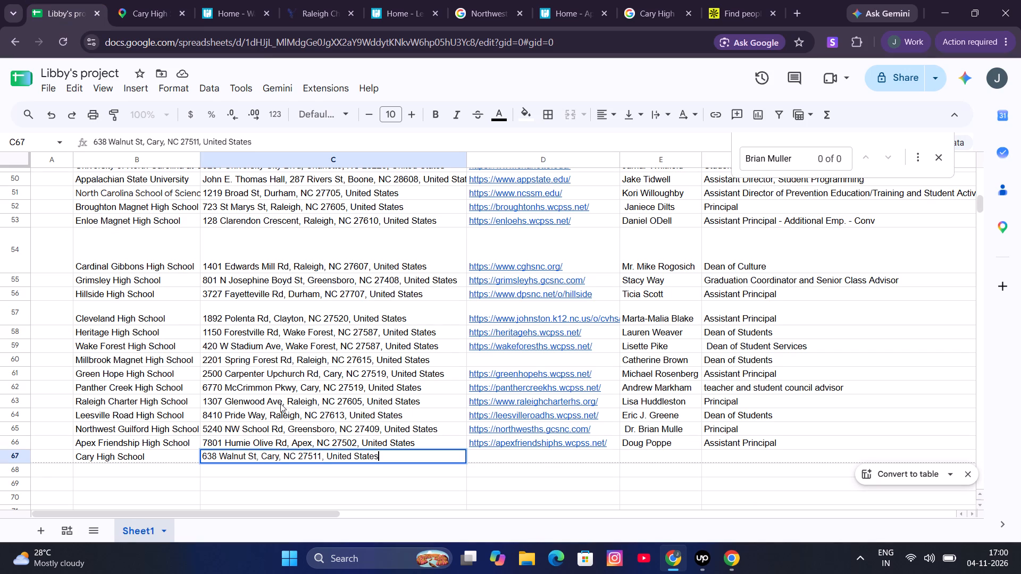
Start the website cell D67, return to the Google results for Cary High School, and open the school's official home page.
double_click(518, 457)
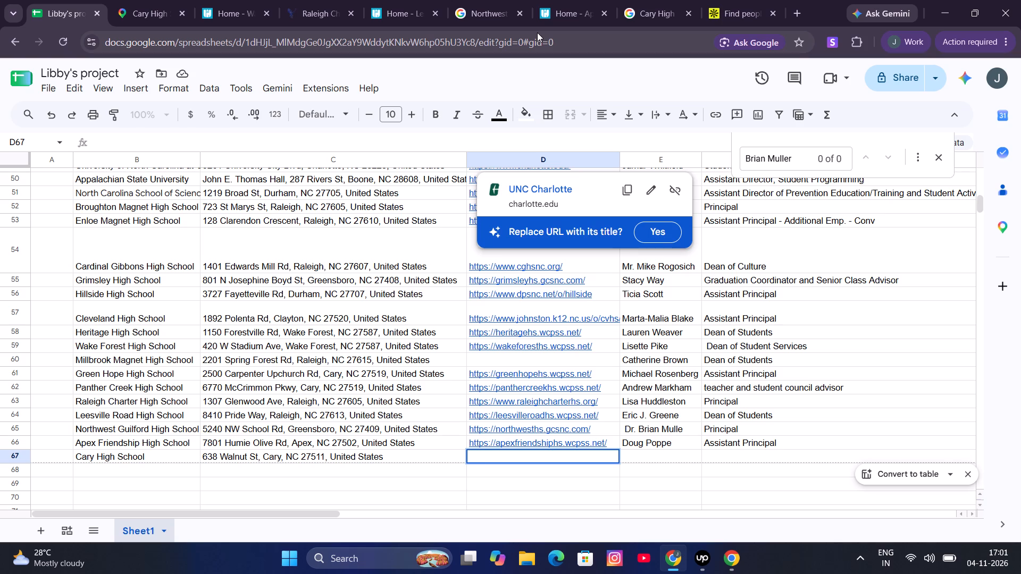
click(705, 0)
click(637, 0)
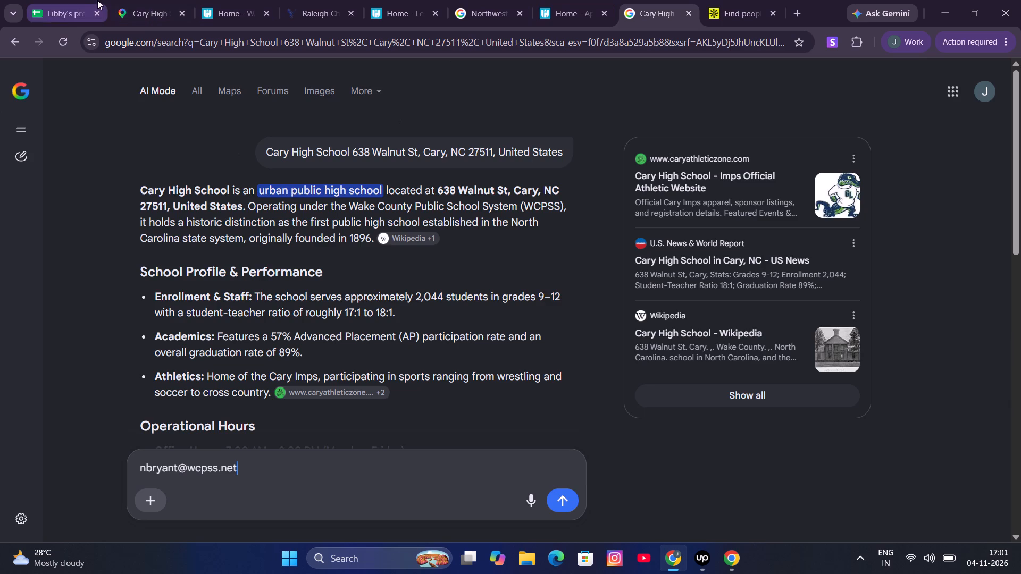
click(72, 2)
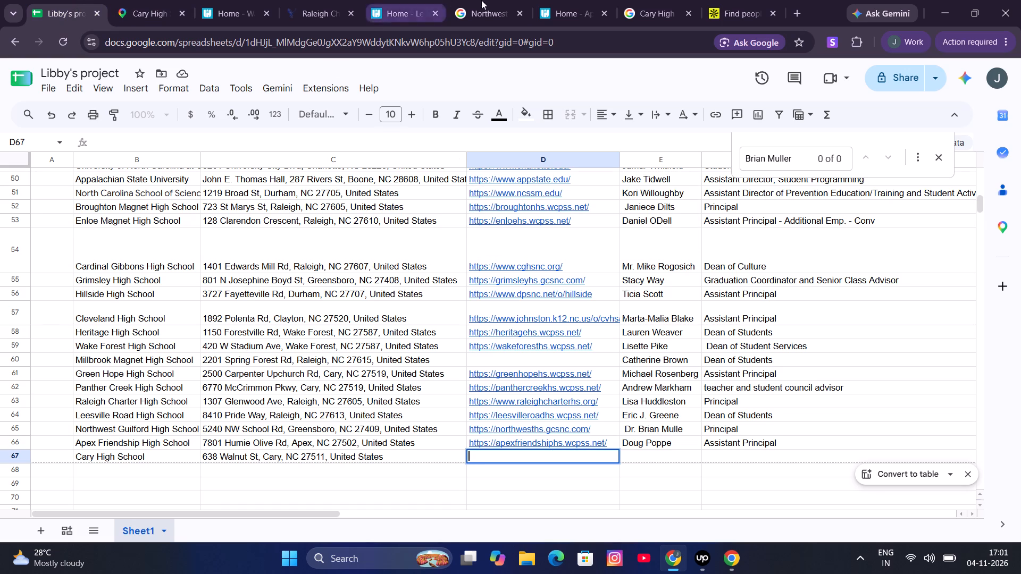
click(705, 0)
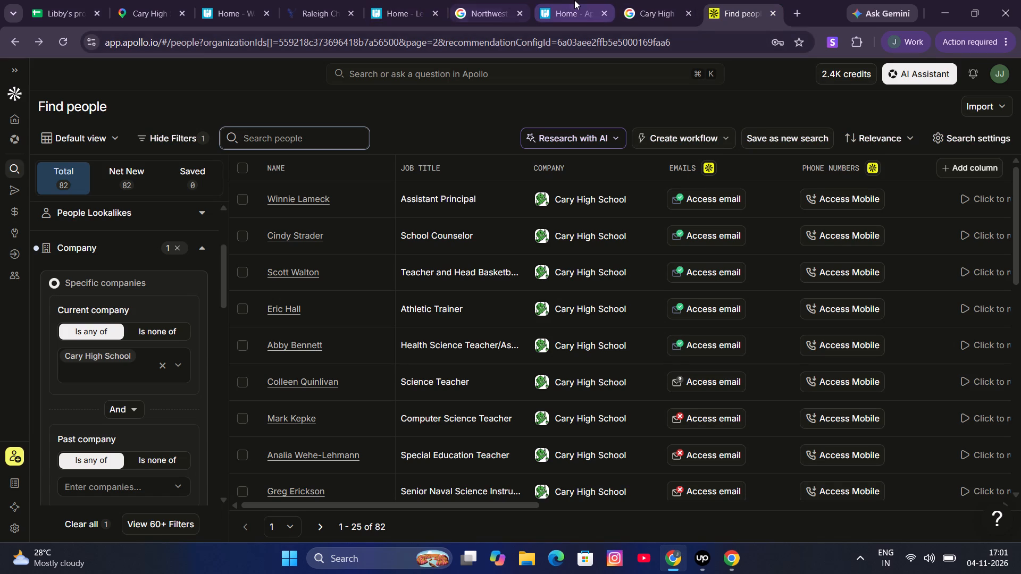
click(573, 1)
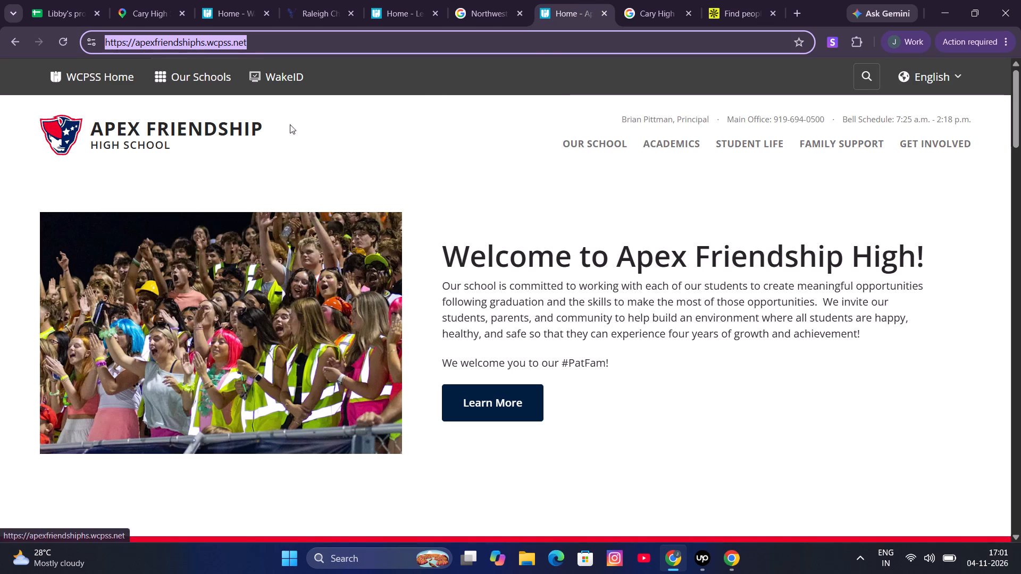
click(649, 0)
scroll(317, 254, up, 12)
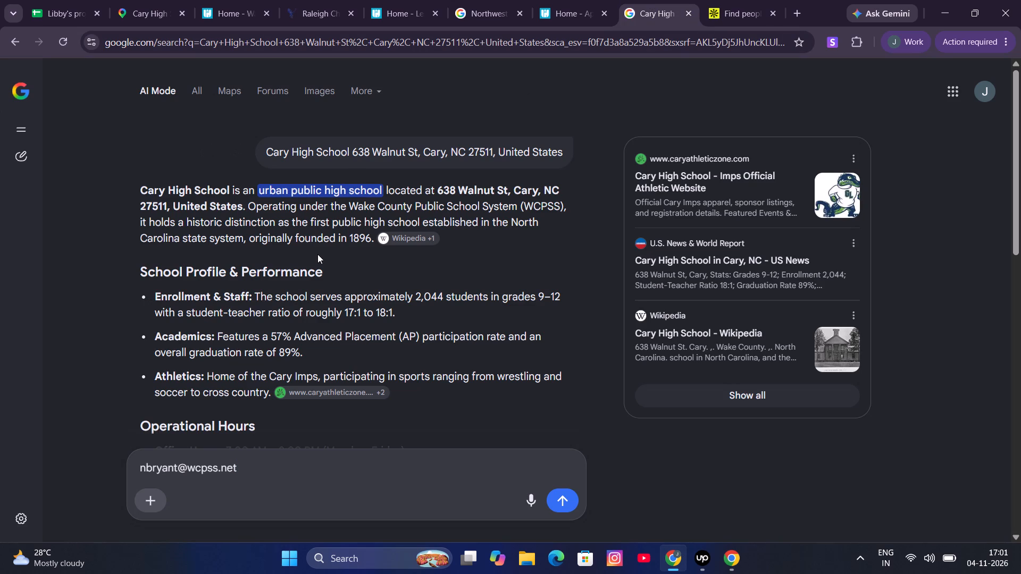
scroll(317, 254, up, 2)
click(9, 23)
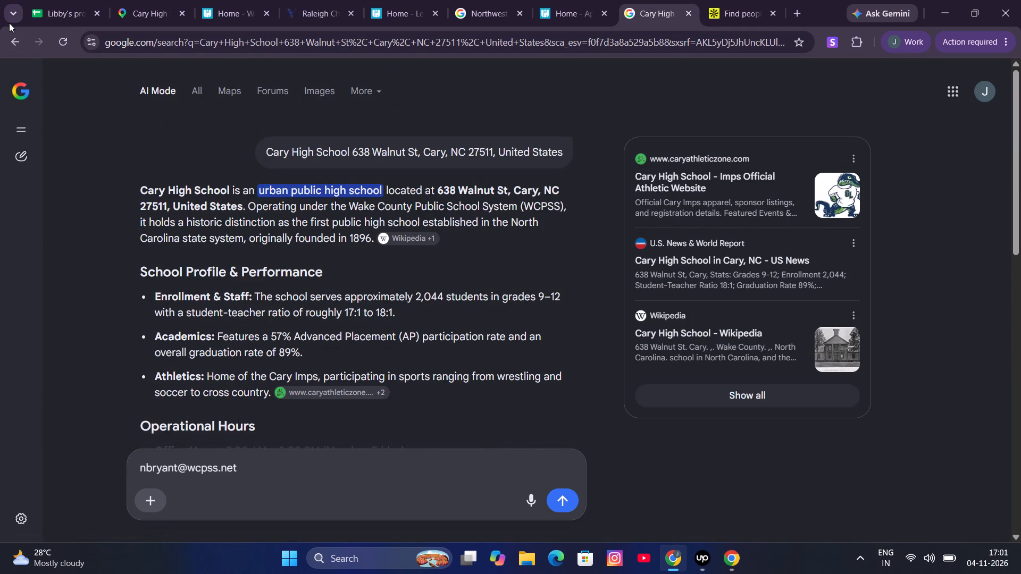
click(9, 31)
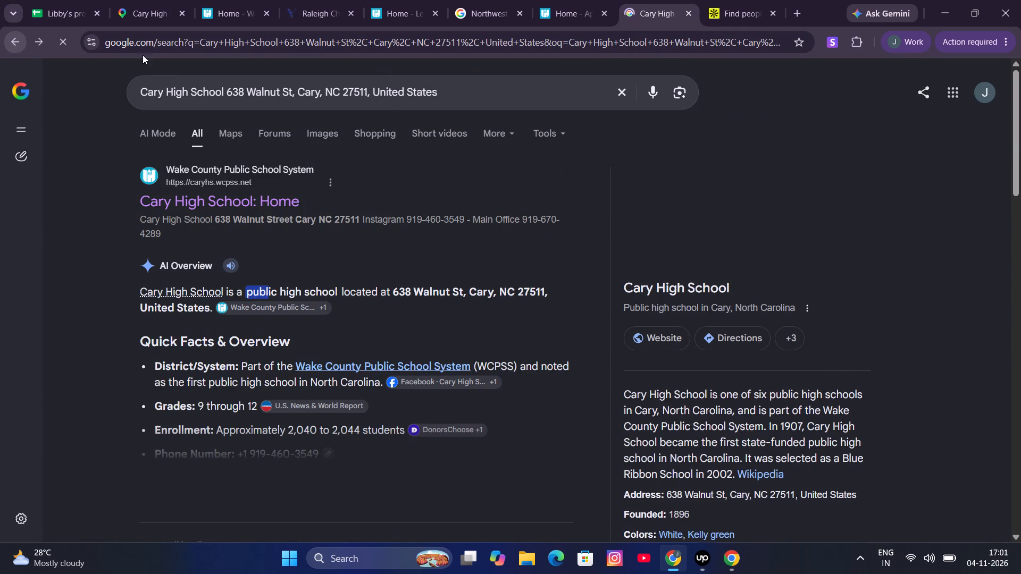
click(193, 205)
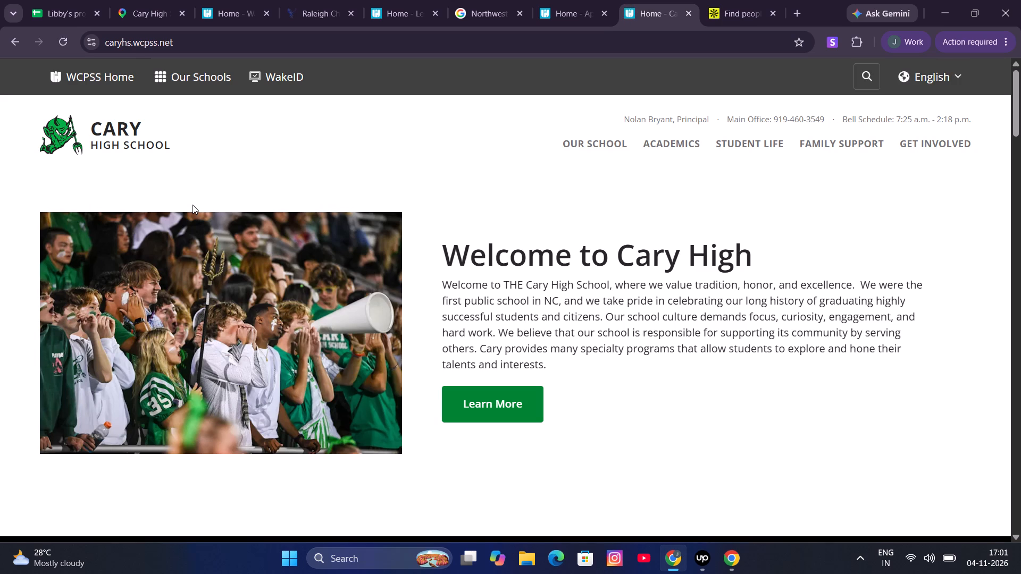
click(127, 128)
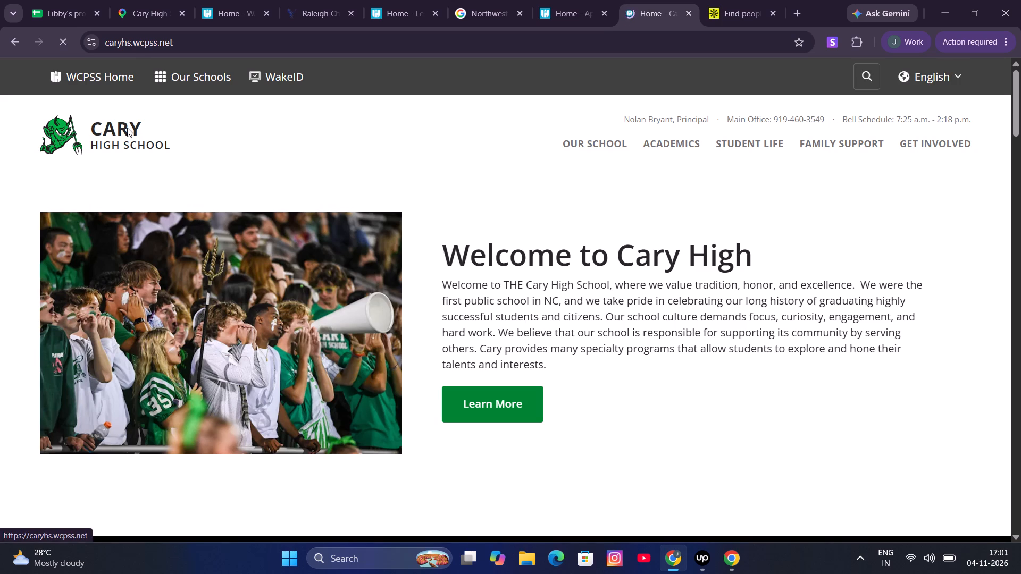
click(200, 45)
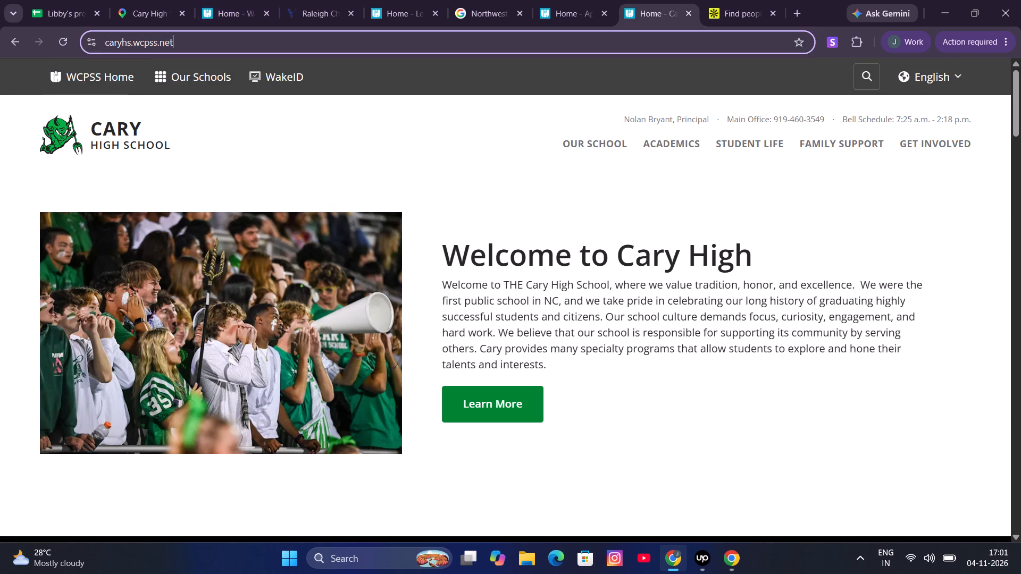
click(236, 46)
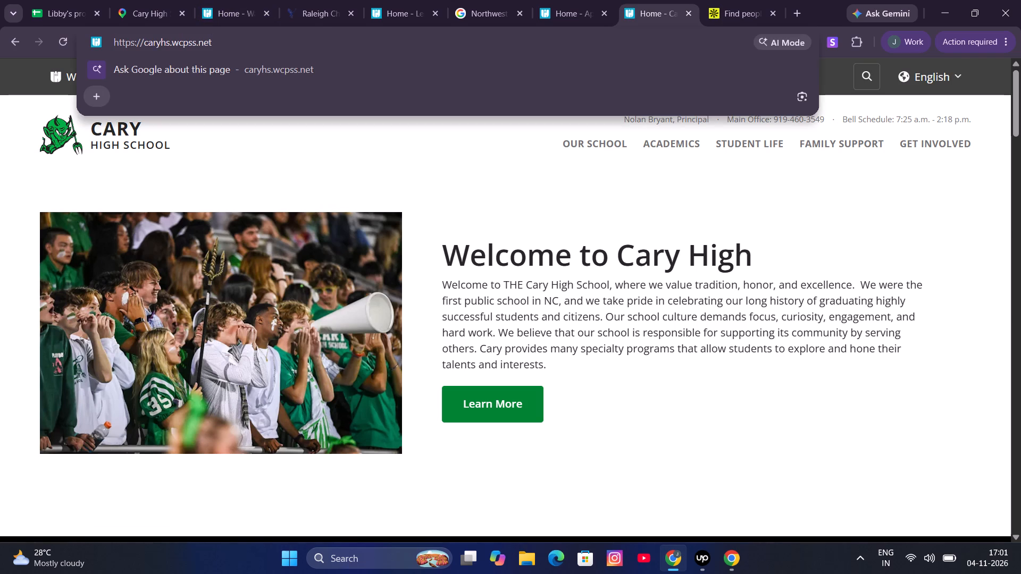
key(ctrl+a)
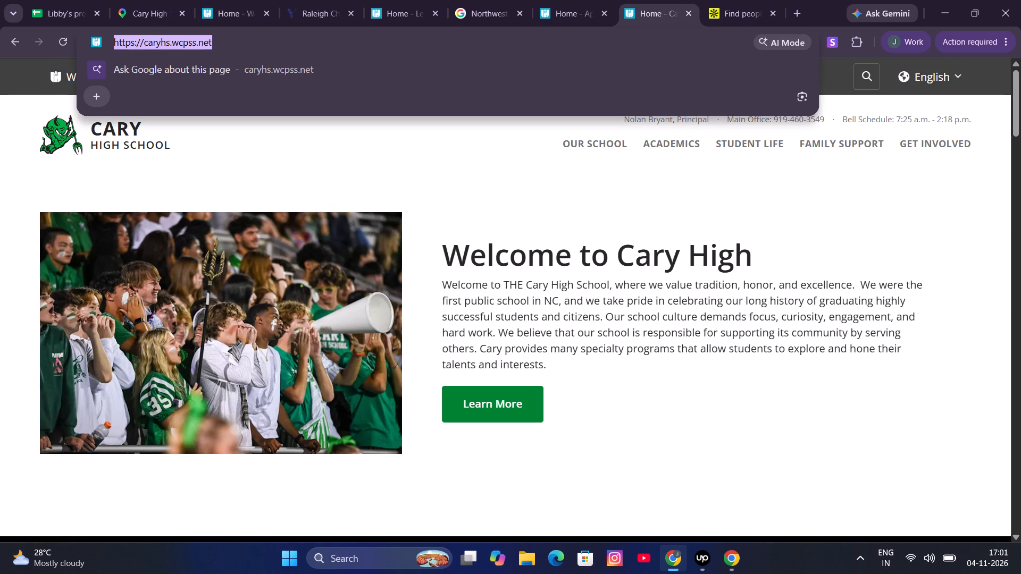
key(ctrl+c)
key(ctrl+c)
key(ctrl+c)
key(ctrl+c)
key(ctrl+c)
key(ctrl+c)
key(ctrl+c)
key(ctrl+c)
key(ctrl+c)
click(47, 0)
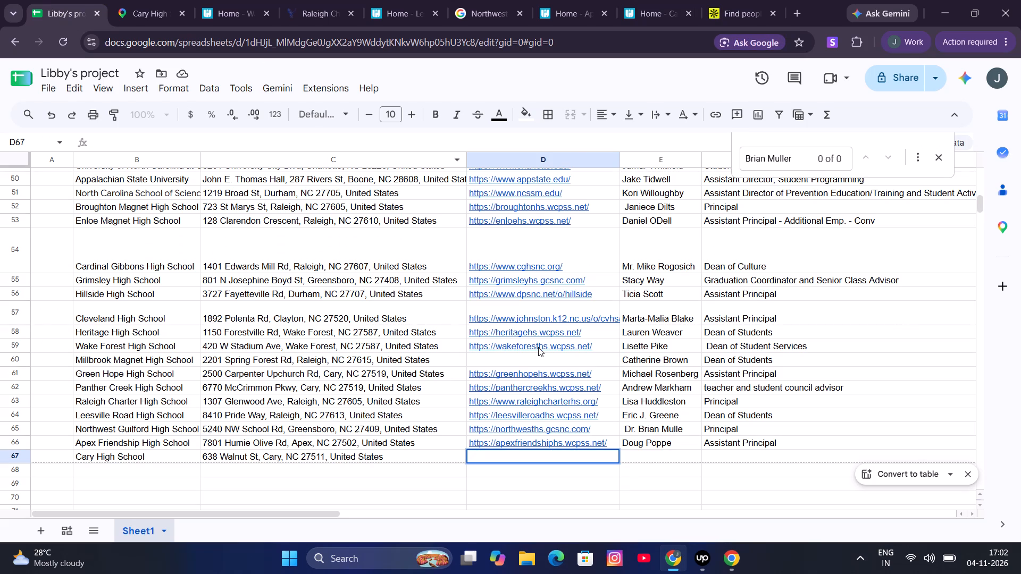
key(ctrl+v)
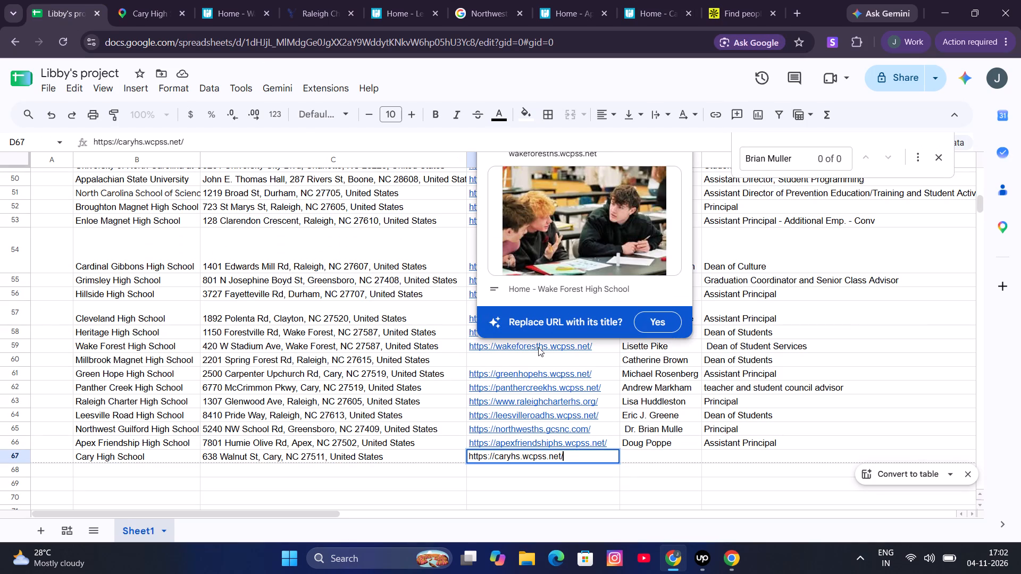
Start the contact name cell E67 for Cary High School and return to the school's home page.
double_click(681, 460)
click(584, 4)
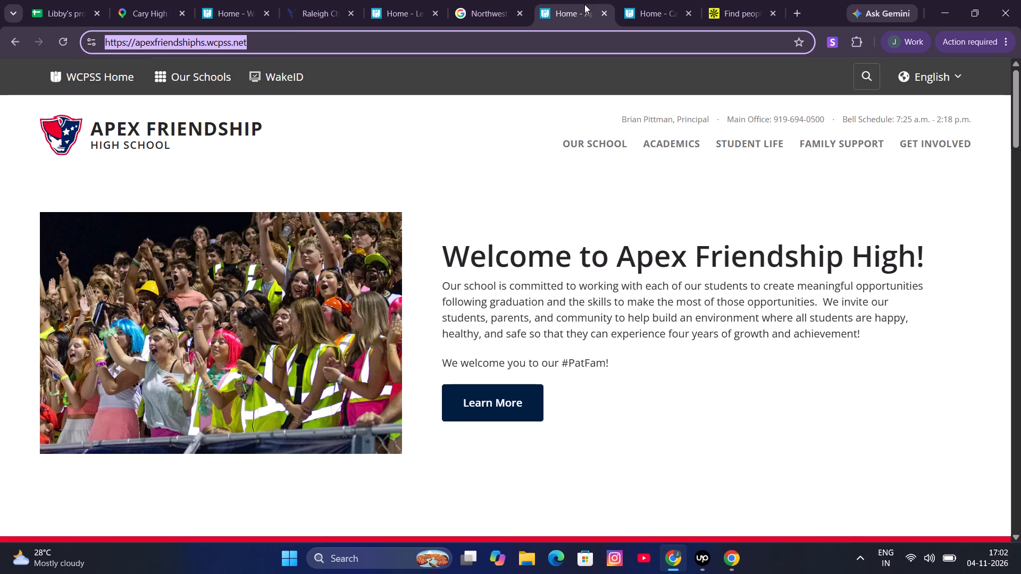
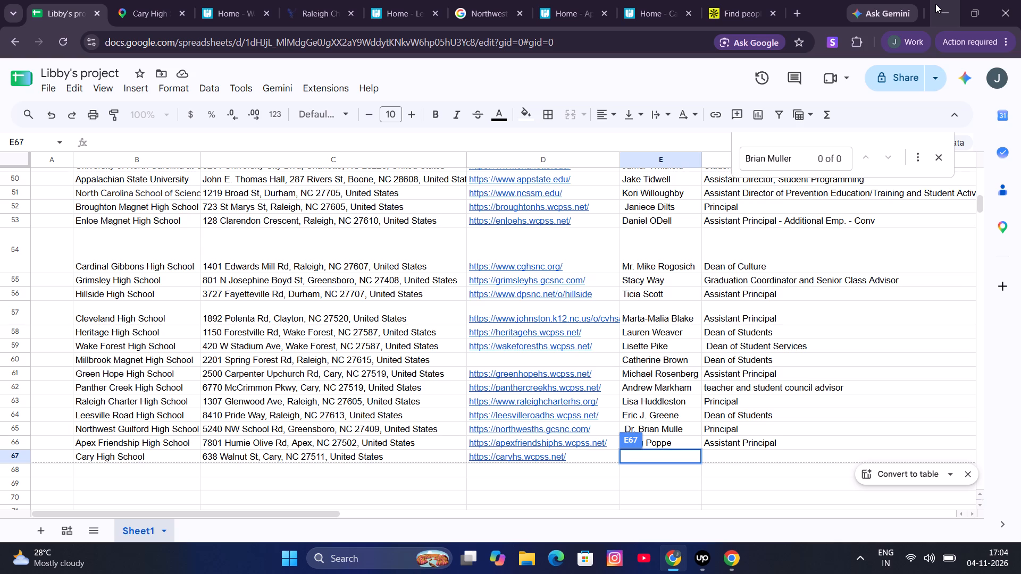
Switch to the Gemini browser window, copy the principal's email address from the Cary High School answer, and minimize that window.
click(737, 455)
click(659, 456)
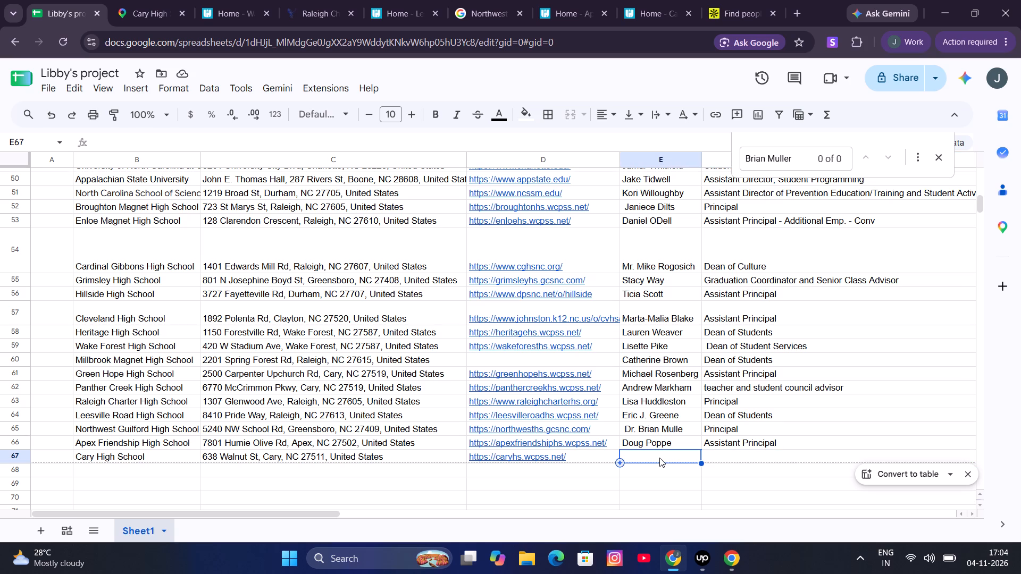
click(731, 565)
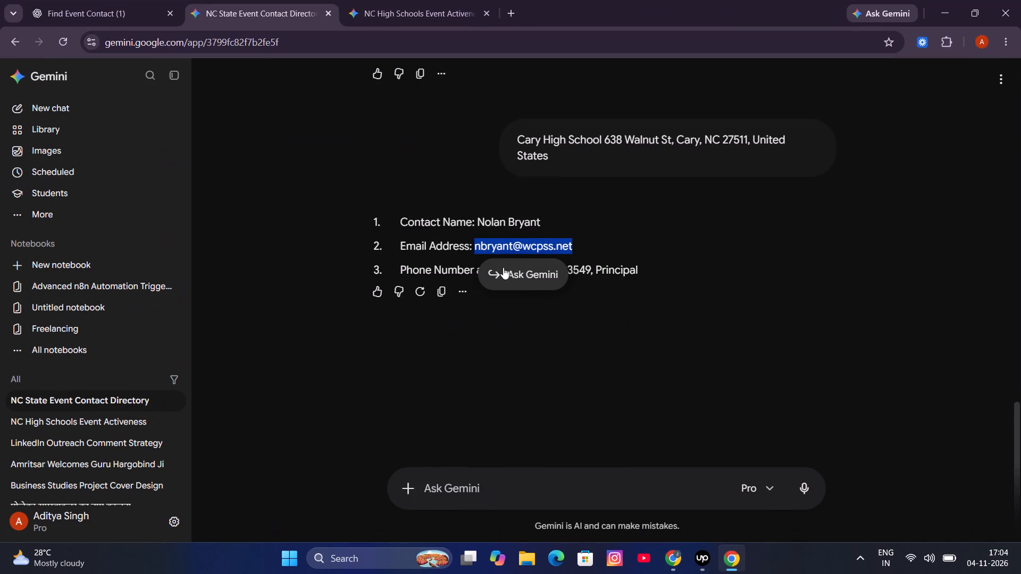
key(ctrl+c)
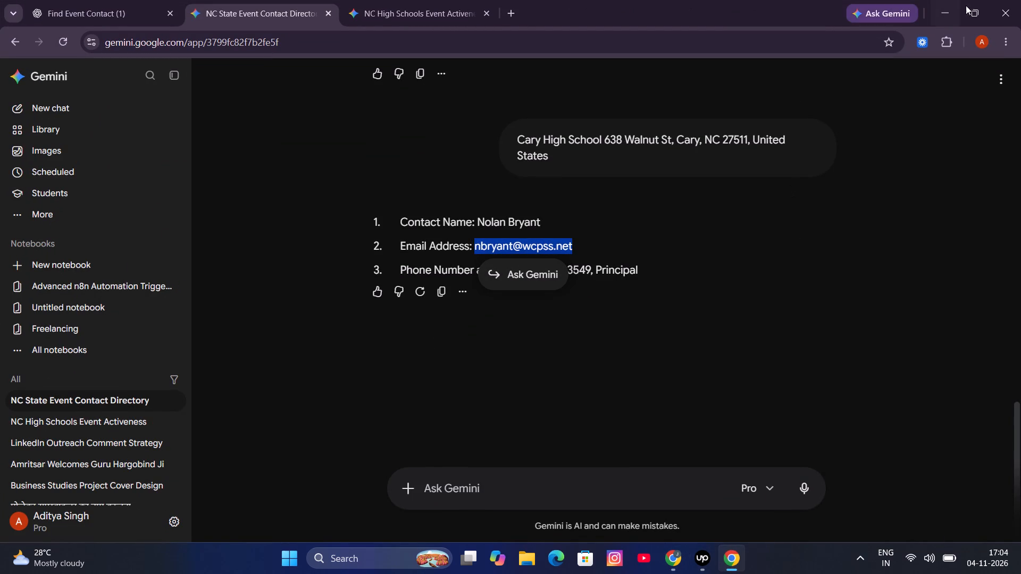
click(947, 7)
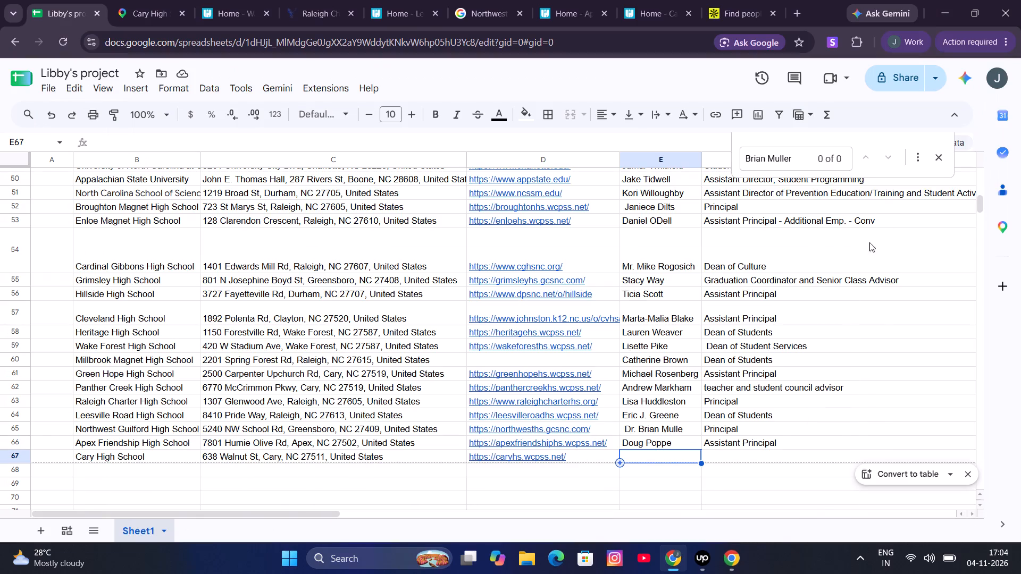
Check the contact columns of the Cary High School row and select its contact name cell E67.
click(744, 471)
scroll(744, 471, left, 3)
click(735, 463)
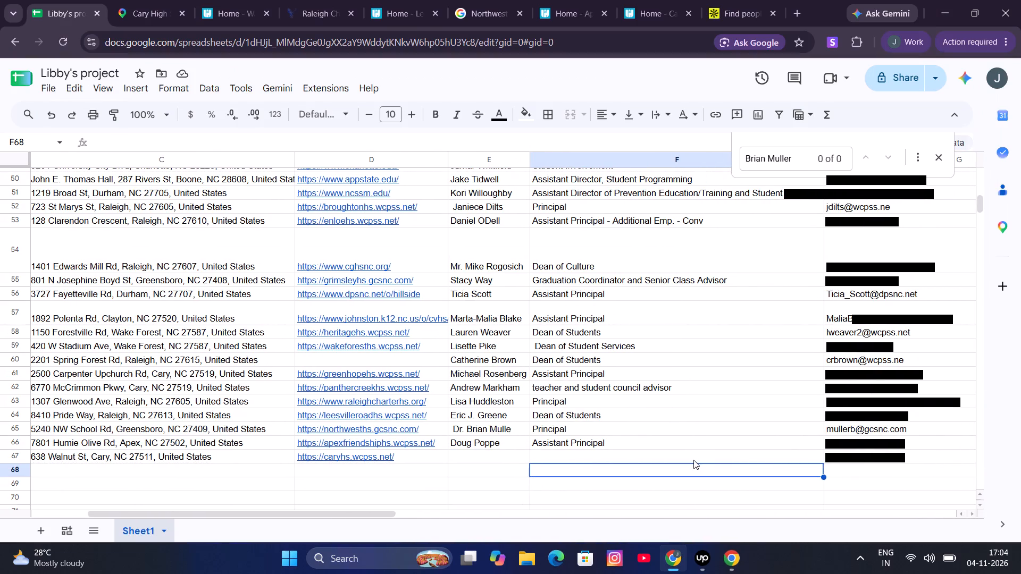
click(693, 459)
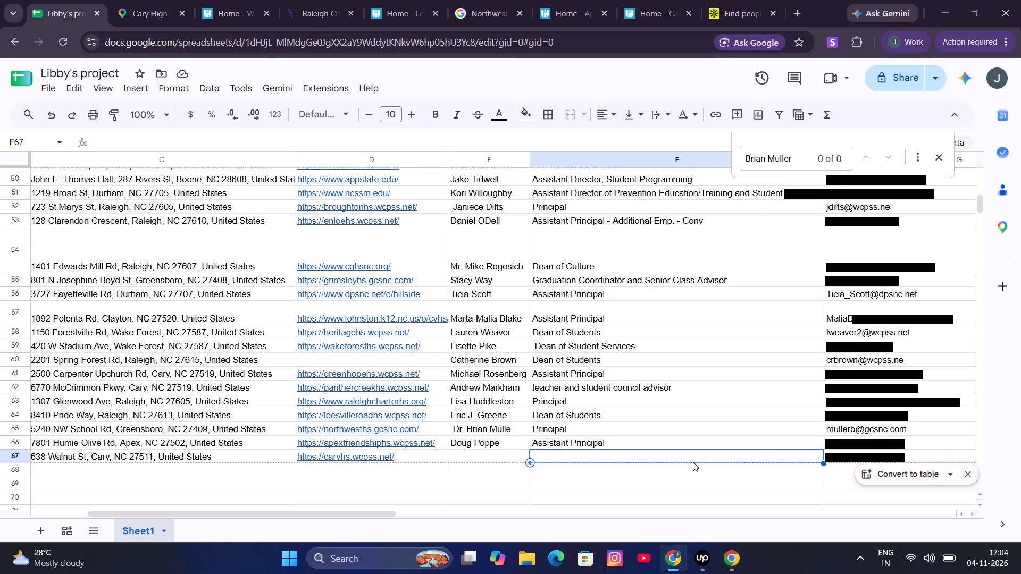
scroll(693, 462, right, 7)
scroll(693, 462, left, 1)
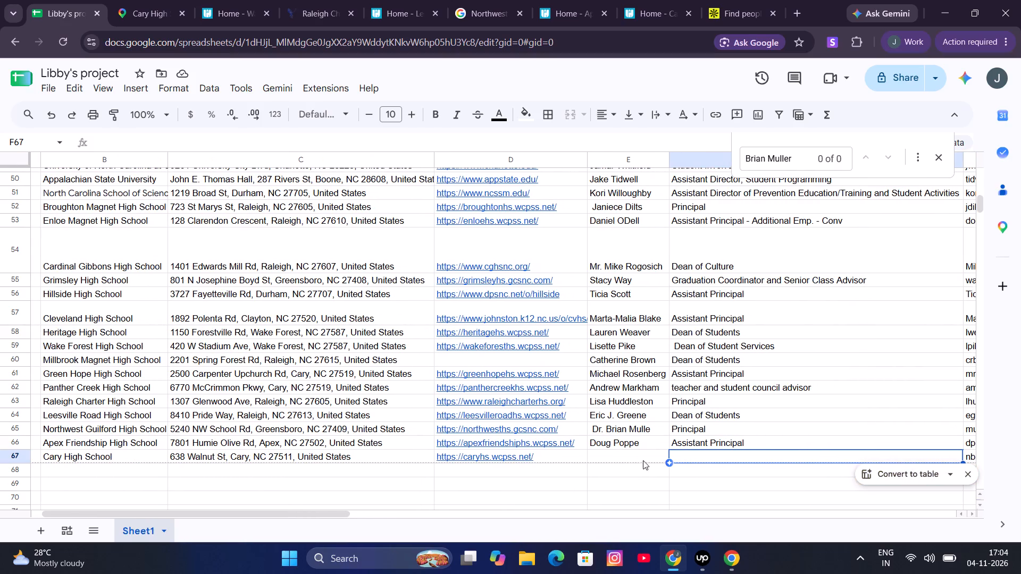
click(635, 458)
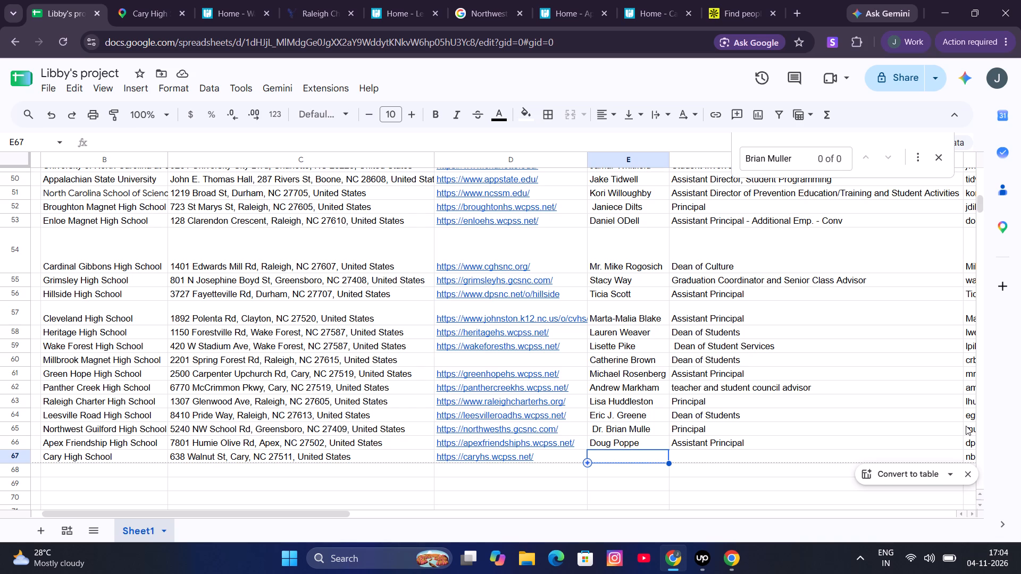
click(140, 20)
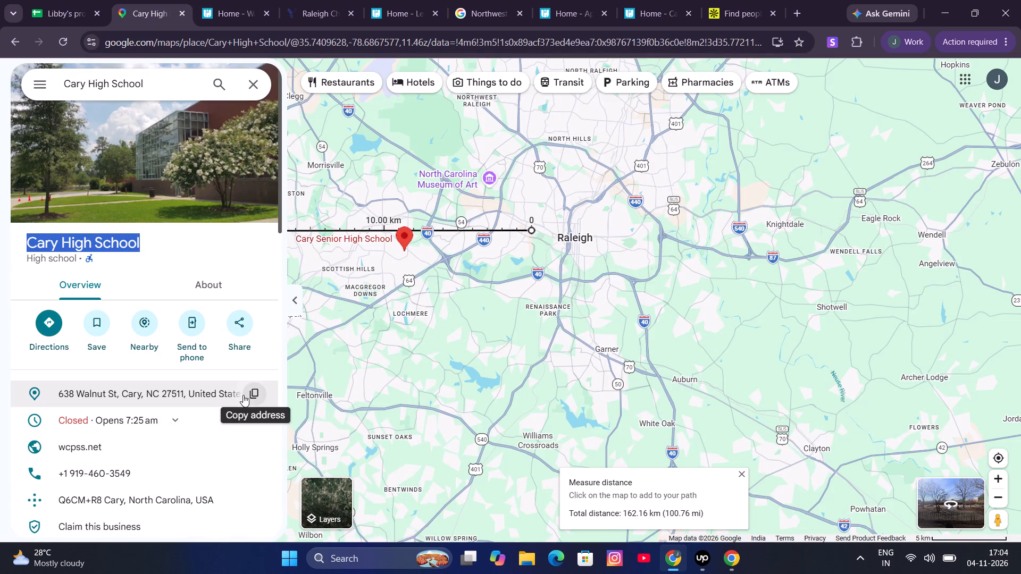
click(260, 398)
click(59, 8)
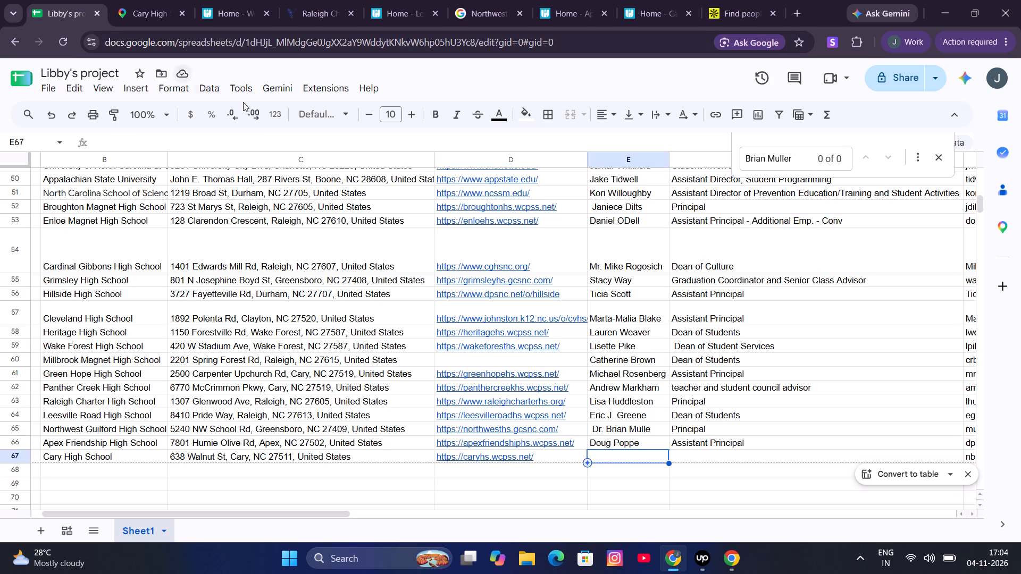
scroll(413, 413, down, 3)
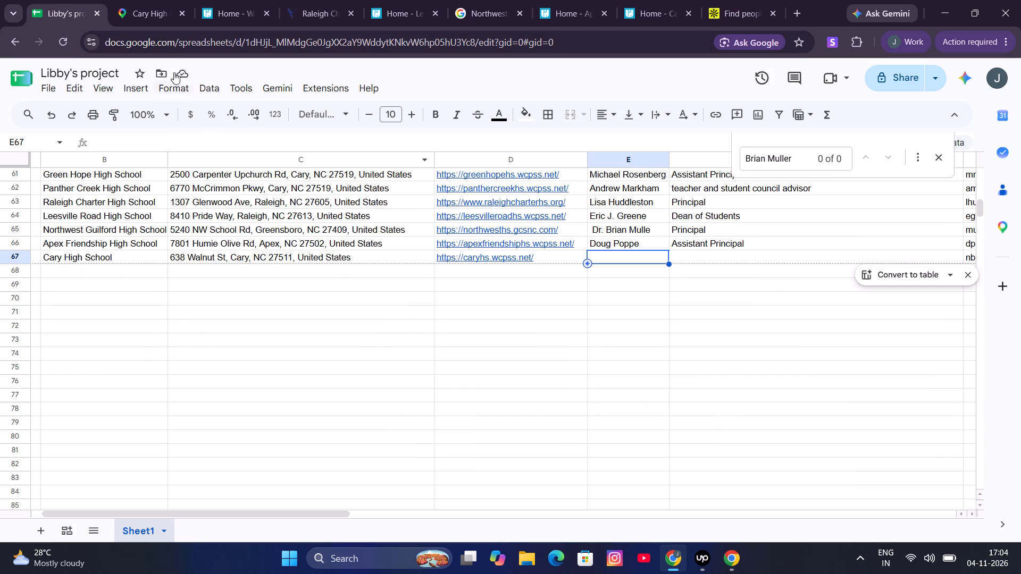
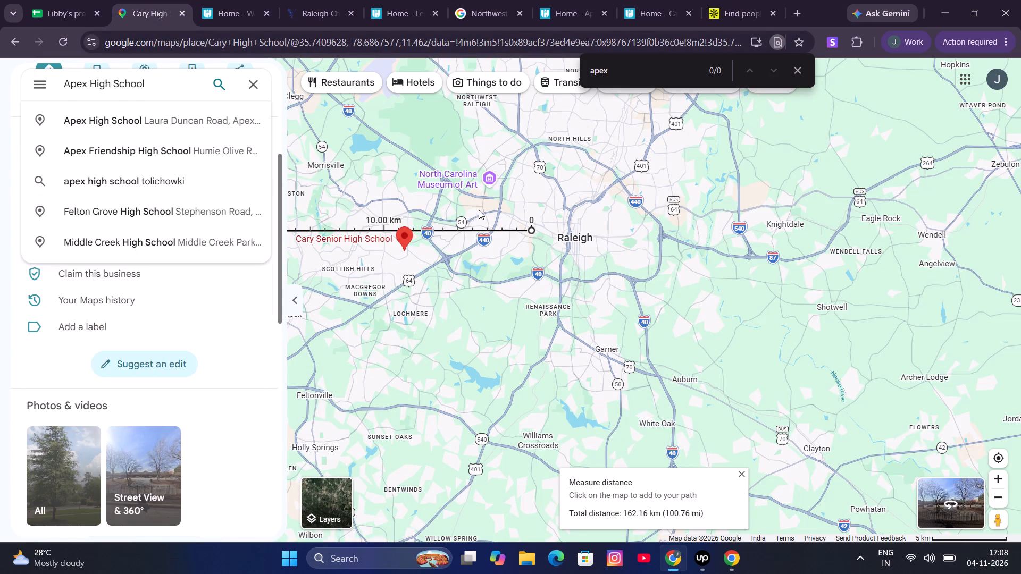
key(Return)
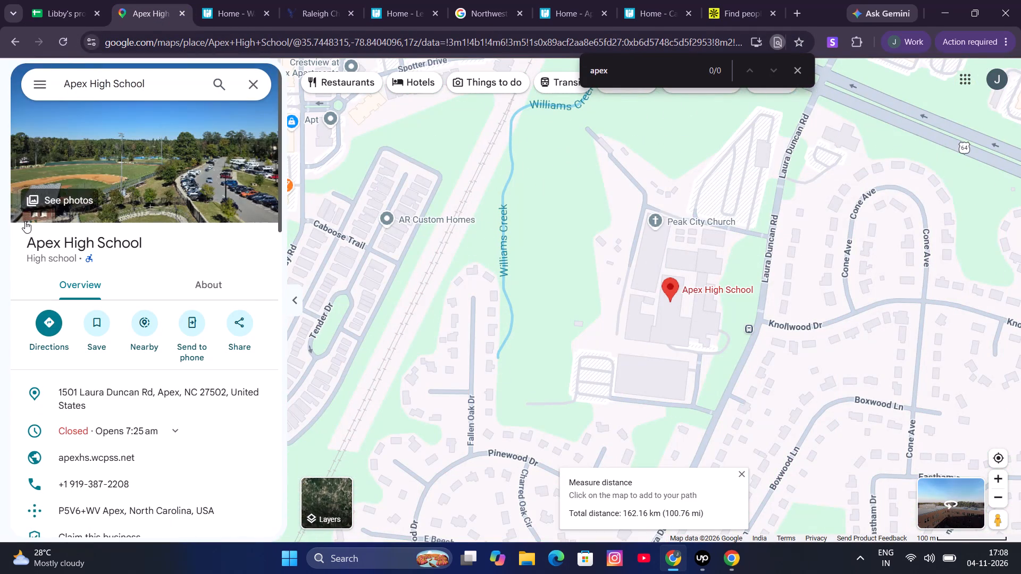
Search Google in a new tab for Apex High School's name together with its Maps address, 1501 Laura Duncan Rd, Apex, NC 27502, United States.
drag(25, 239, 195, 243)
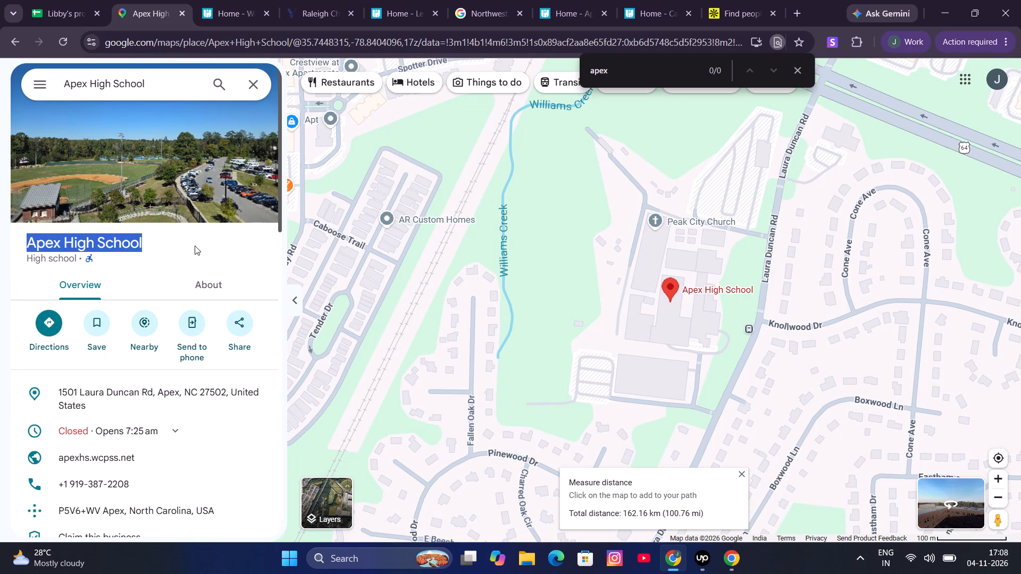
key(ctrl+c)
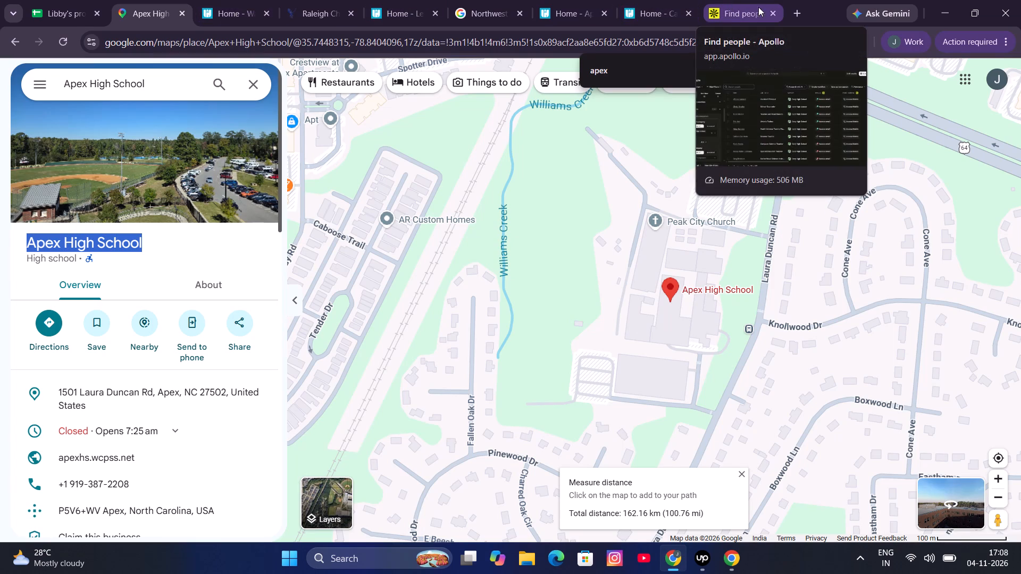
click(794, 14)
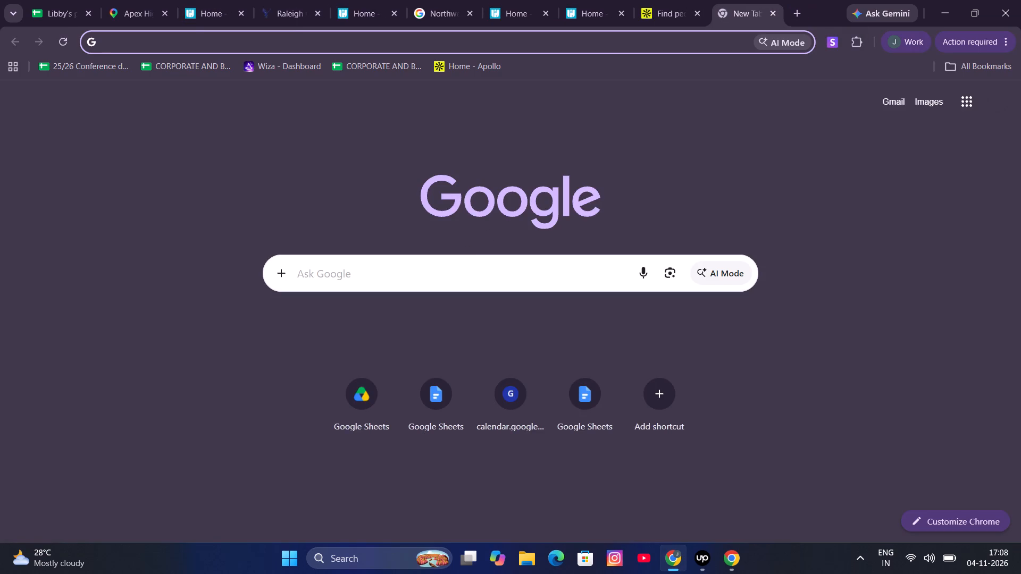
click(449, 266)
key(ctrl+v)
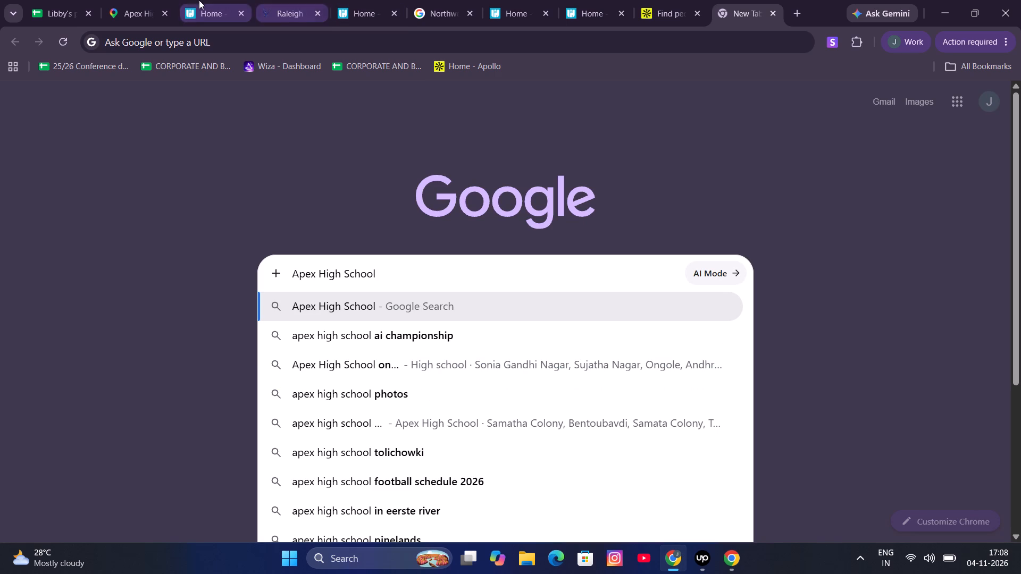
click(143, 11)
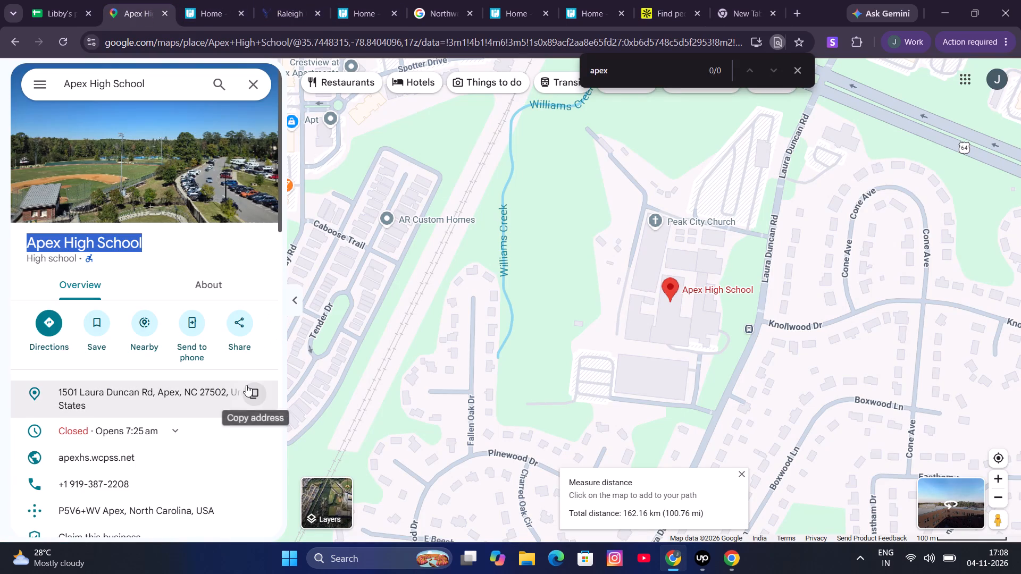
click(246, 385)
click(735, 0)
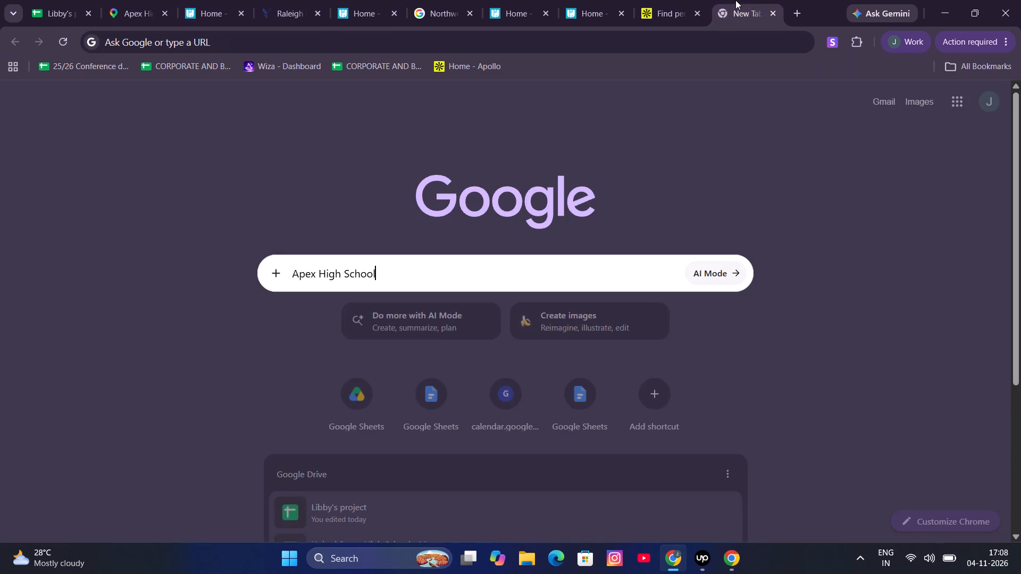
key(space)
key(ctrl+v)
key(Return)
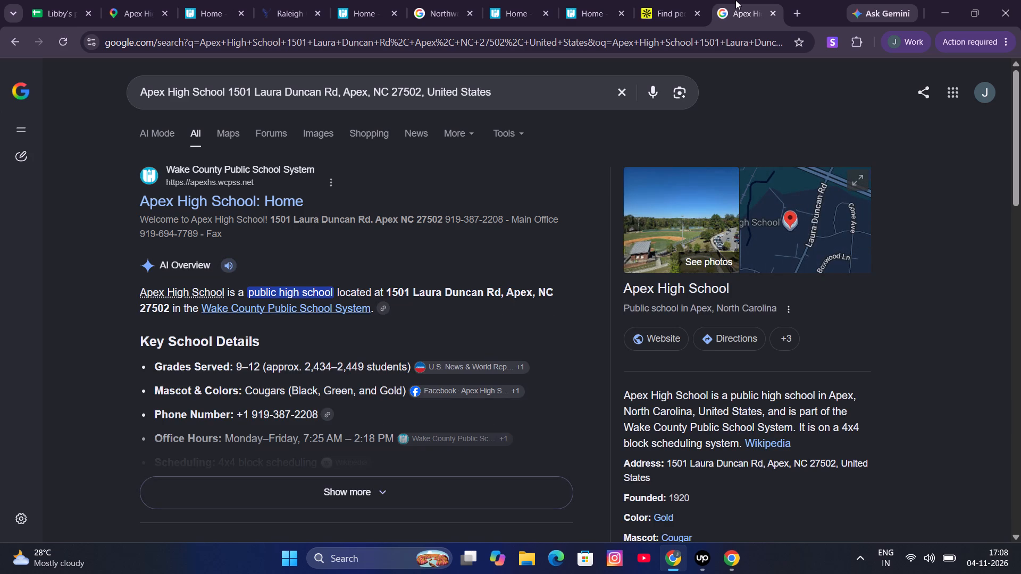
scroll(735, 1, down, 1)
scroll(376, 305, down, 3)
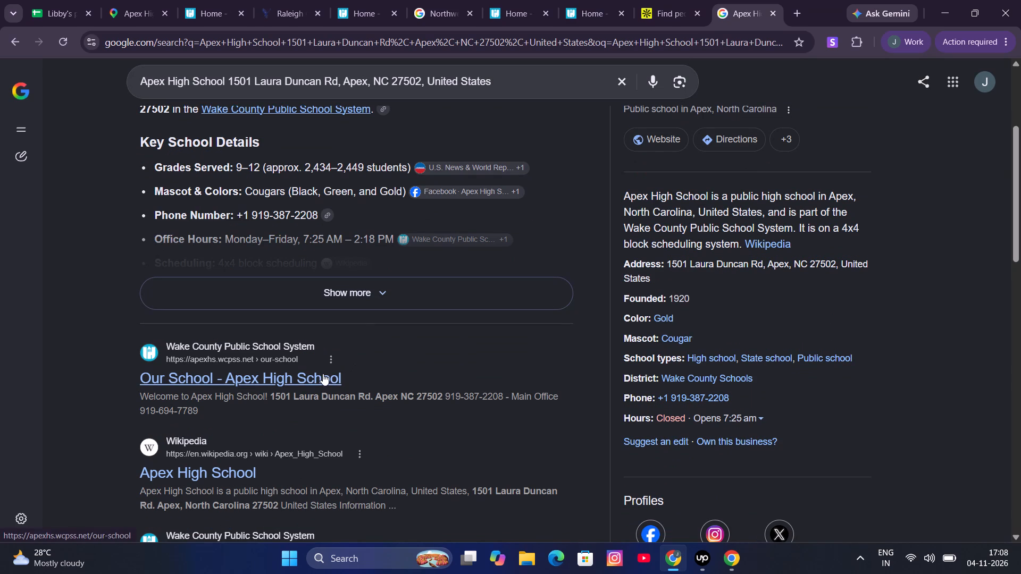
scroll(314, 424, up, 4)
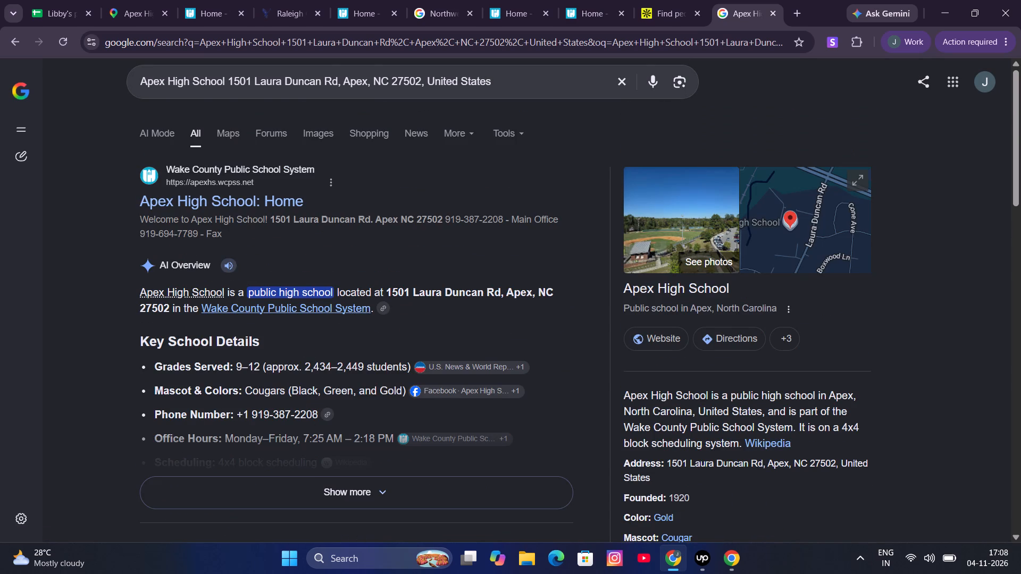
scroll(305, 390, down, 4)
scroll(295, 396, up, 4)
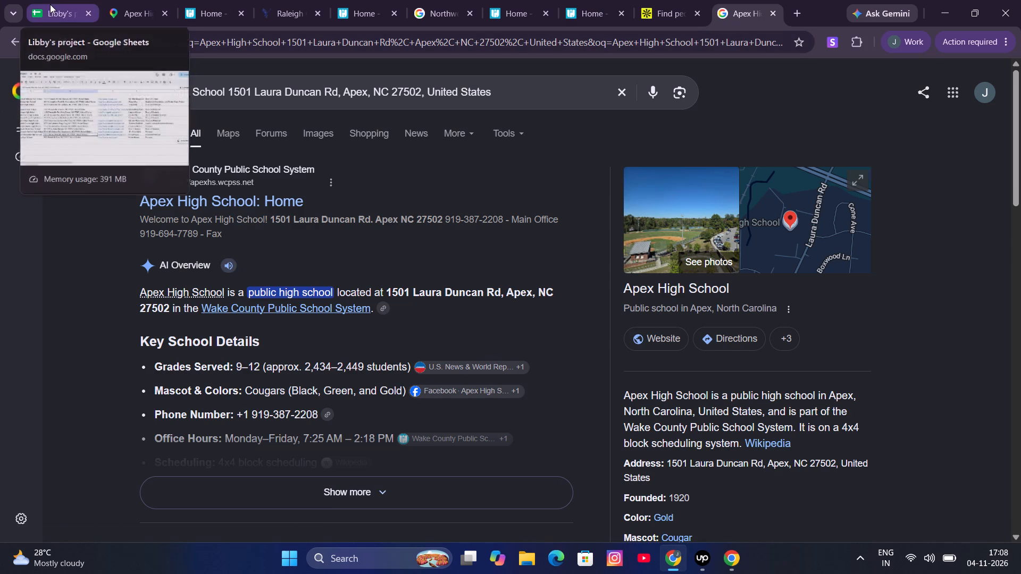
drag(524, 100, 453, 100)
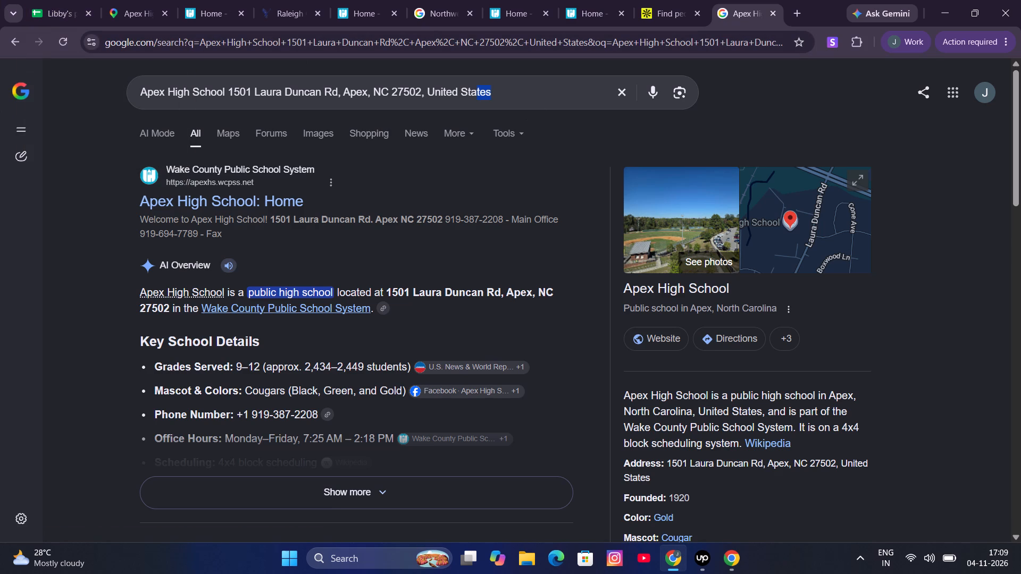
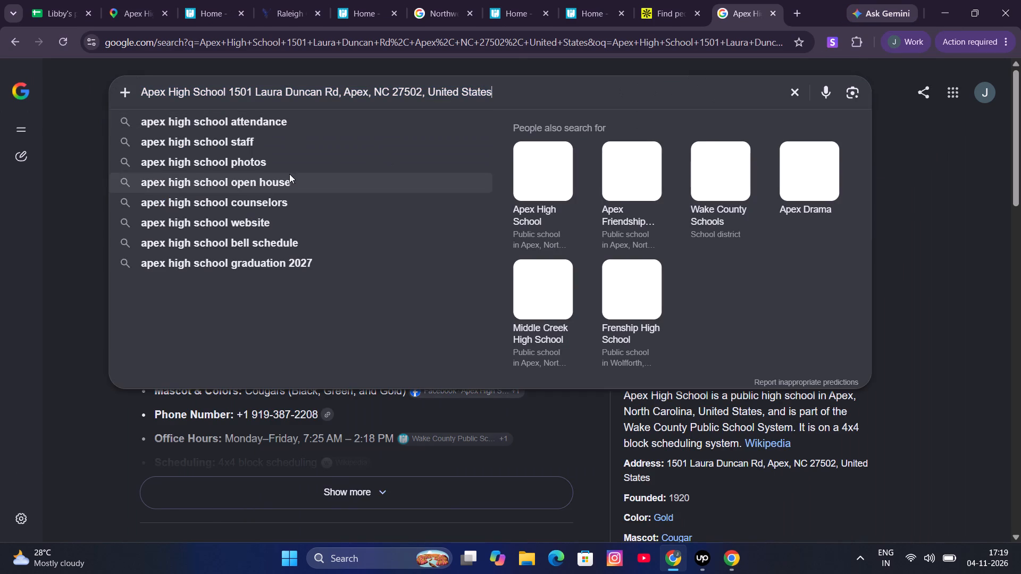
Open the Apex High School website from the Google results.
click(68, 263)
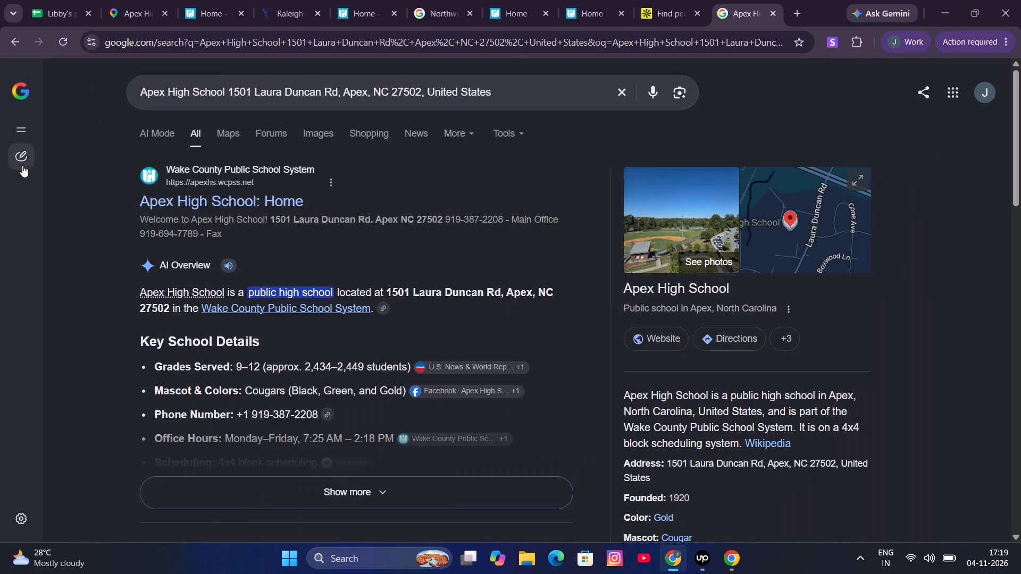
click(161, 211)
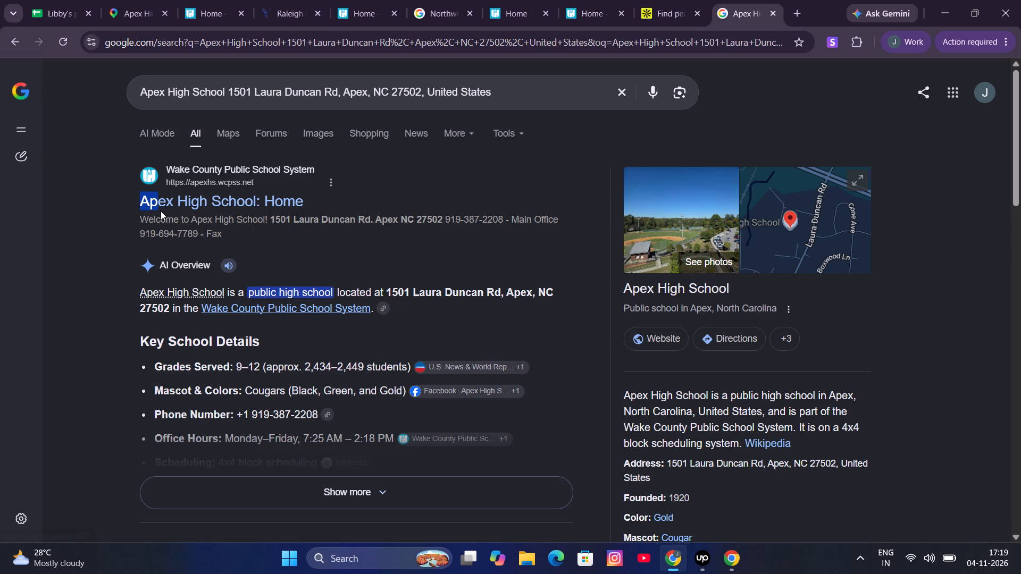
double_click(252, 197)
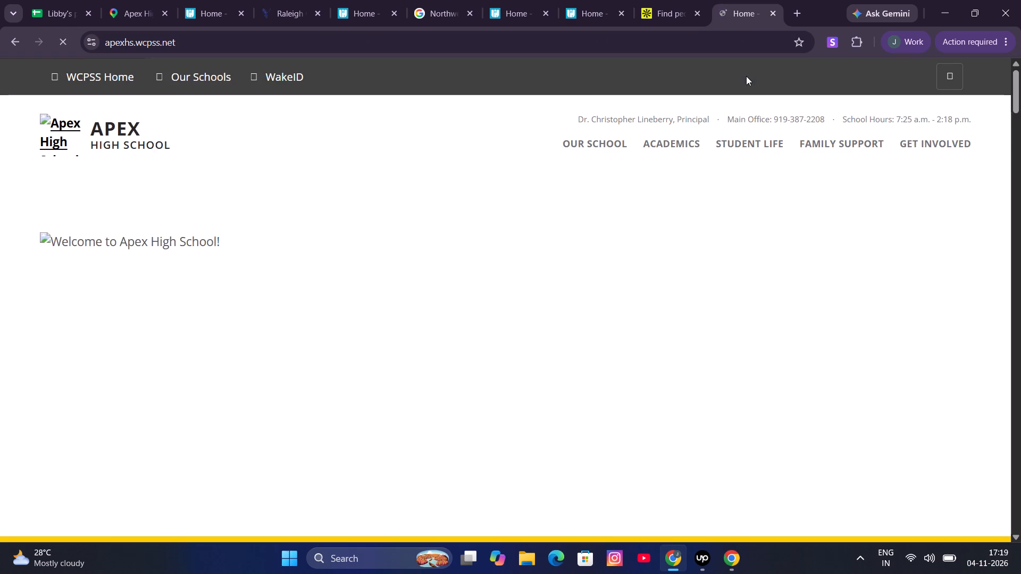
Search the Apex High School website for the copied principal's name and look through the results.
click(868, 72)
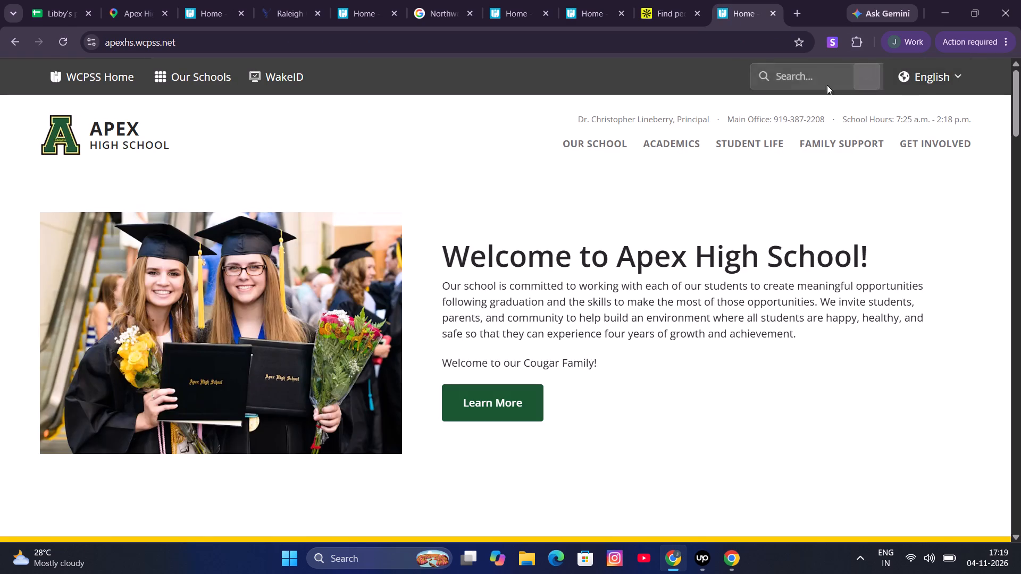
key(ctrl+v)
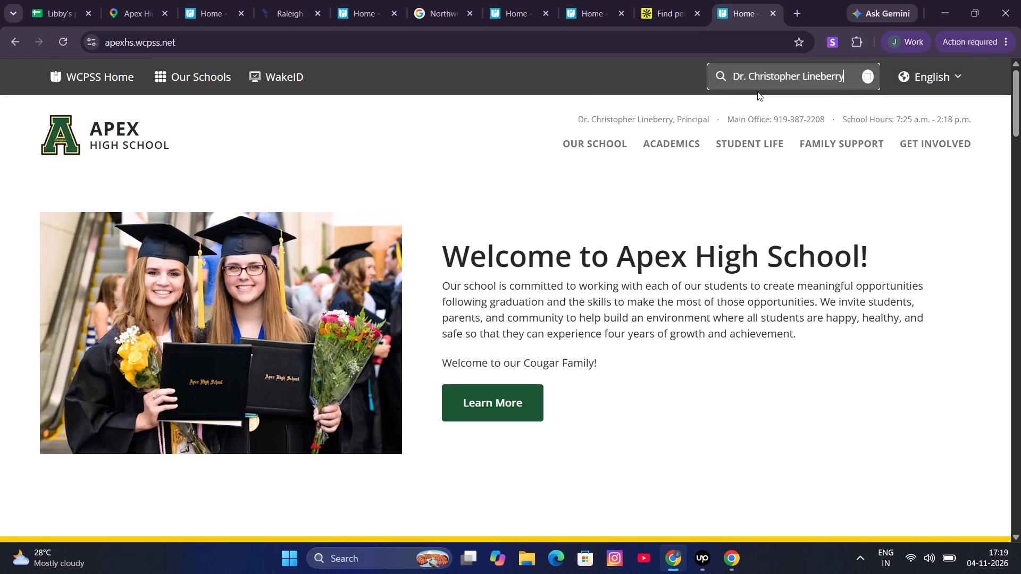
key(backslash)
key(Return)
key(Return)
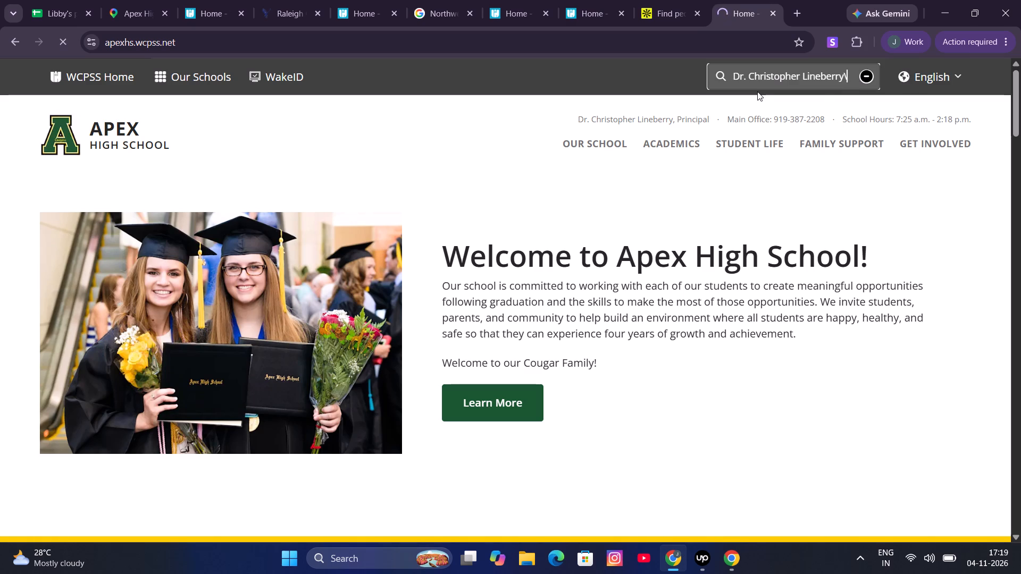
key(BackSpace)
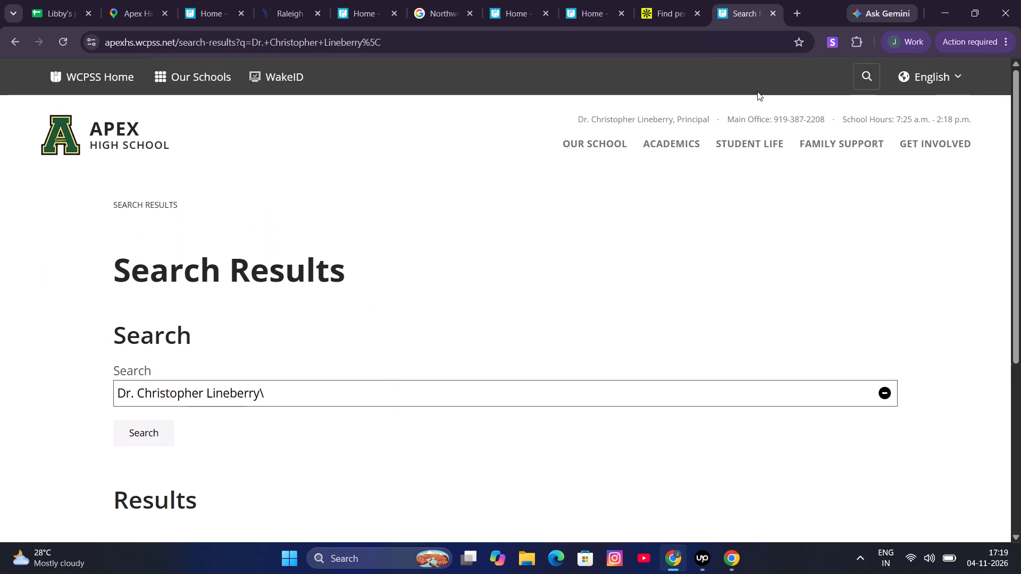
scroll(757, 91, down, 3)
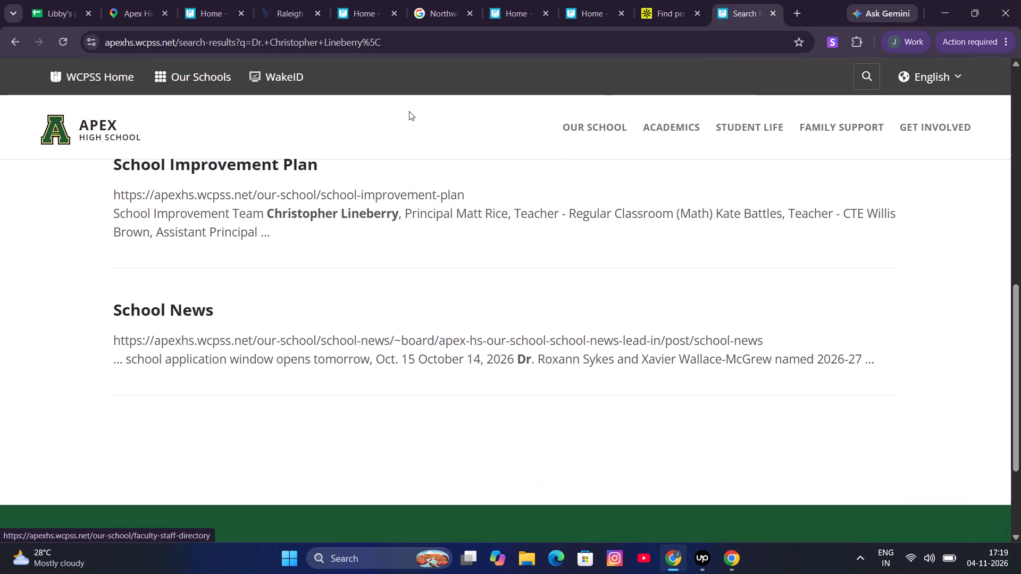
scroll(409, 111, up, 2)
scroll(343, 244, up, 3)
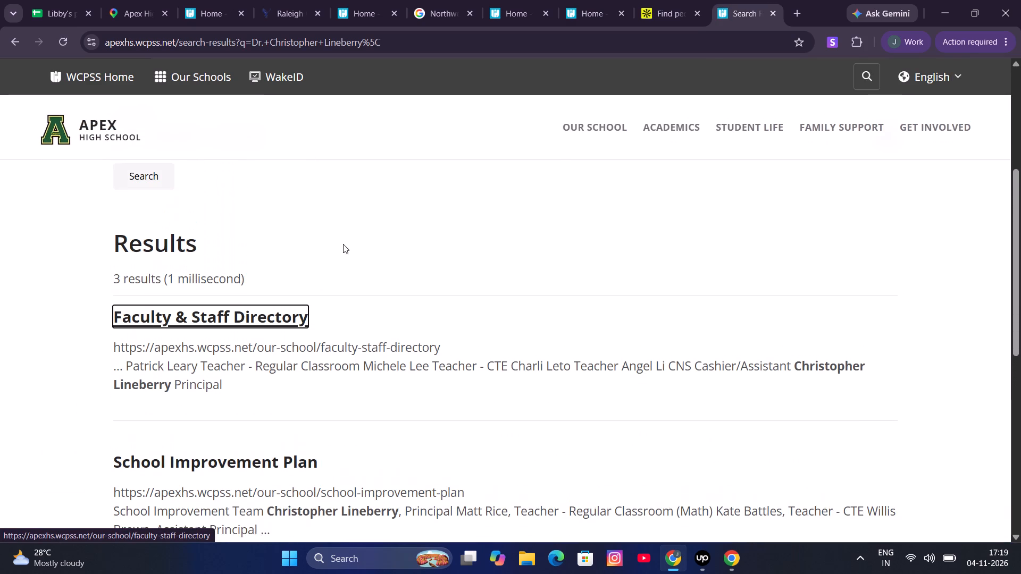
scroll(289, 262, up, 1)
Remove the stray backslash from the site search text and open the Faculty & Staff Directory result.
click(300, 227)
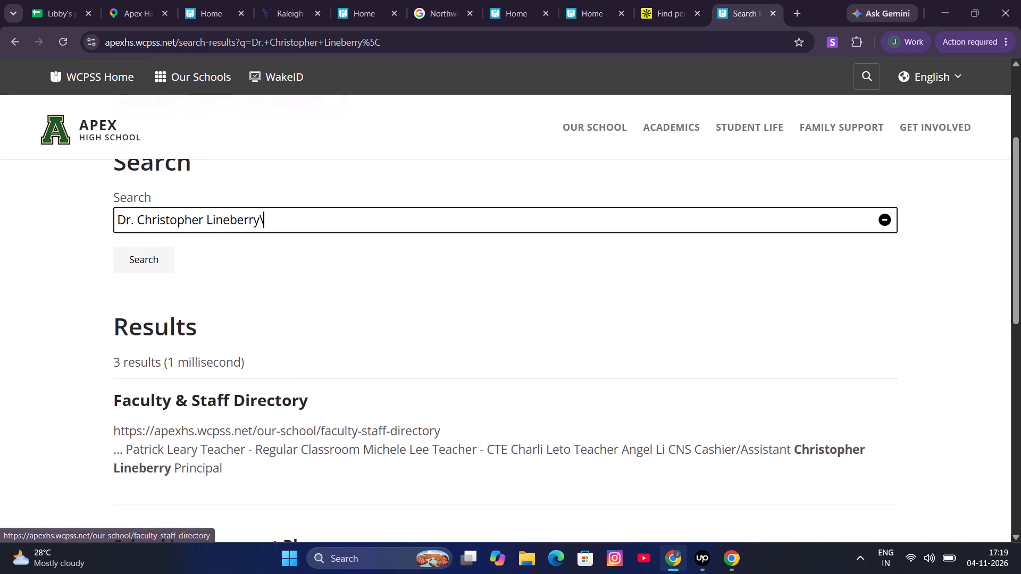
key(BackSpace)
key(Return)
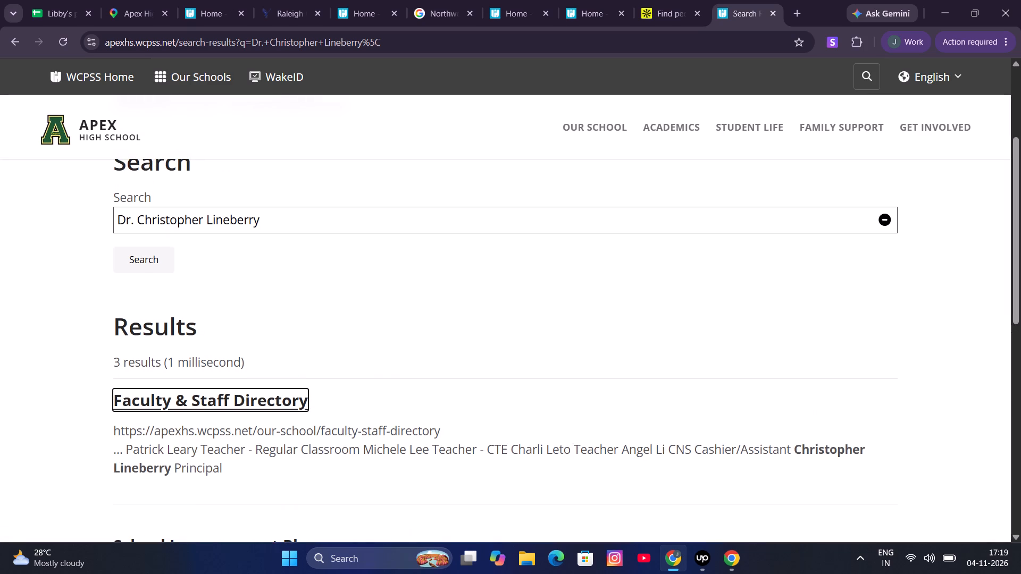
key(Return)
scroll(300, 227, up, 1)
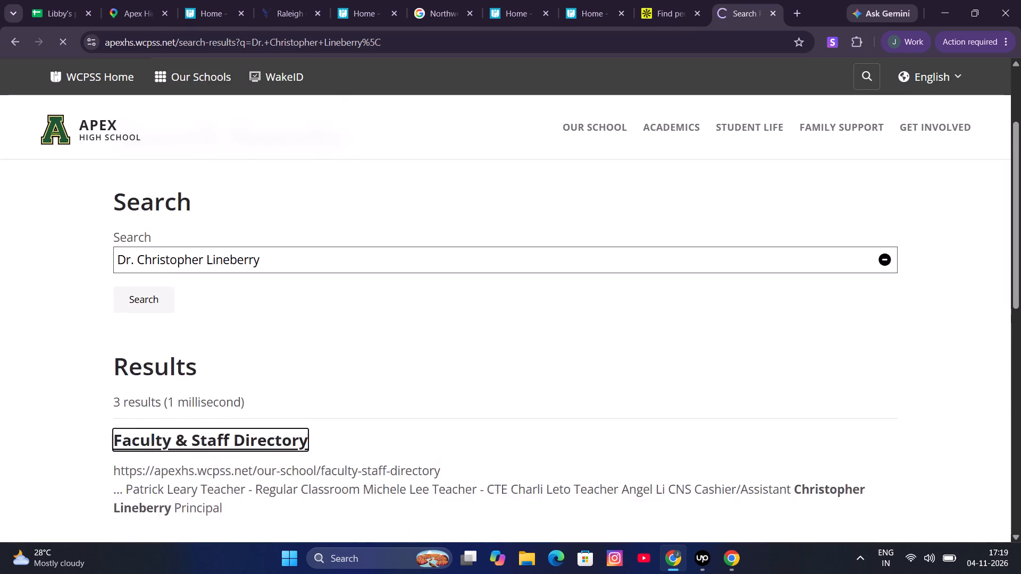
scroll(300, 227, up, 1)
scroll(273, 336, down, 1)
Search the Faculty & Staff Directory by keyword for the principal's name, including the Dr. title.
click(265, 365)
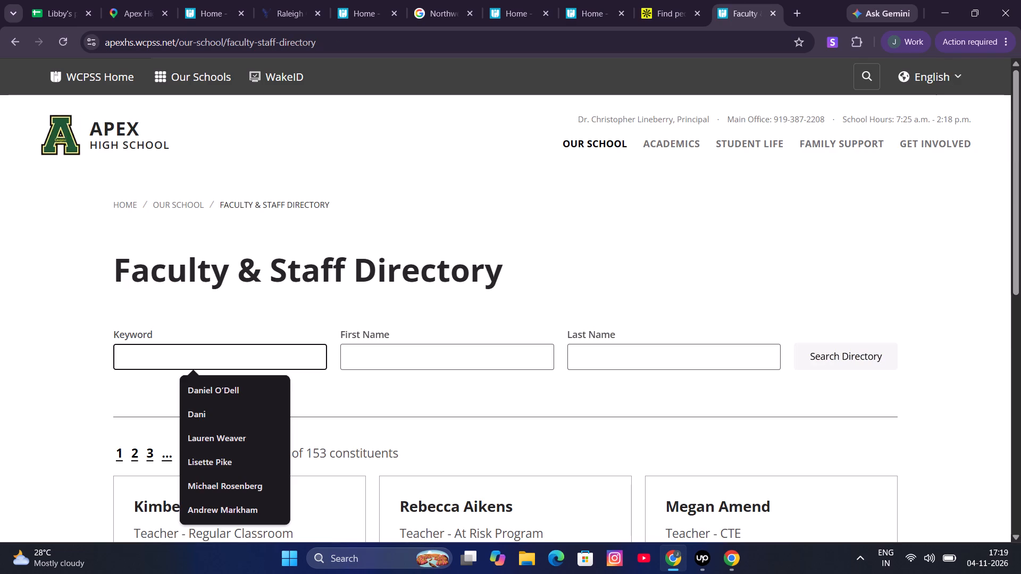
scroll(262, 378, up, 1)
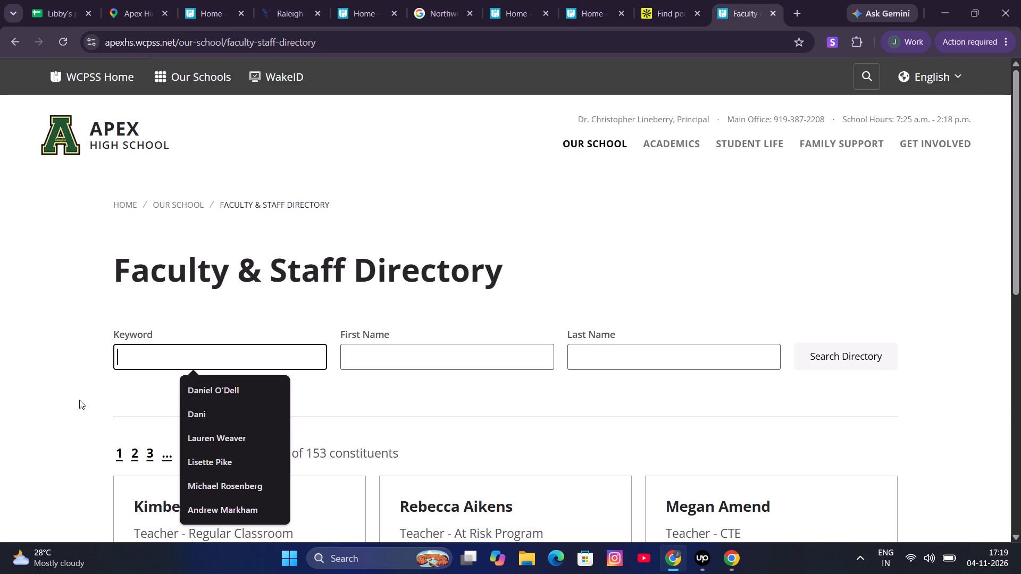
click(78, 400)
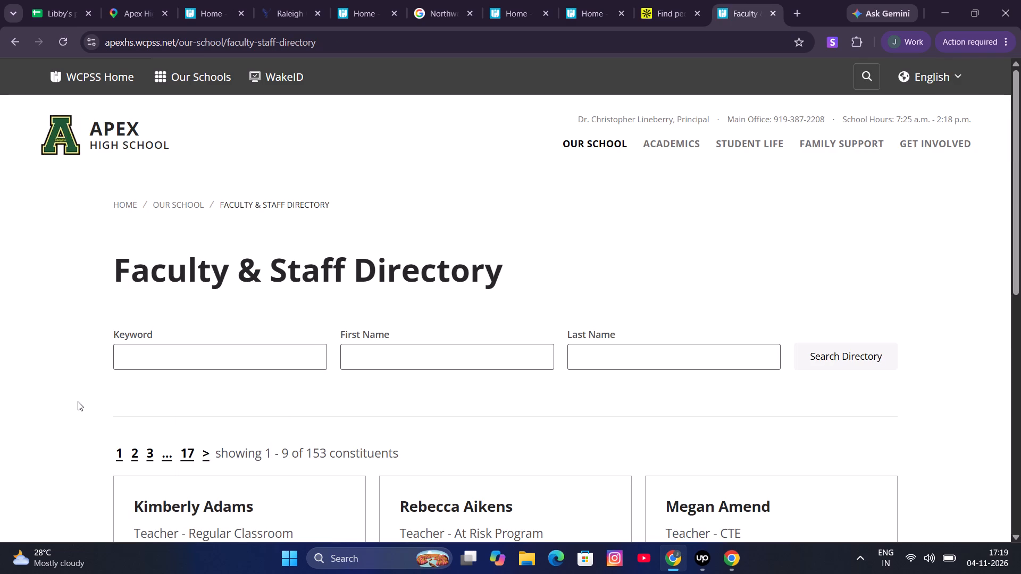
click(134, 370)
click(137, 367)
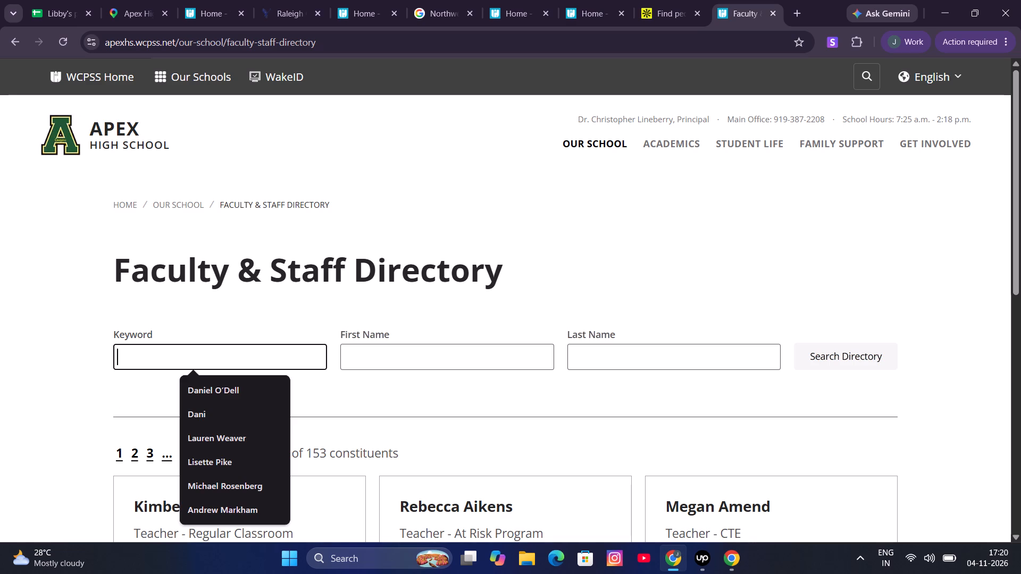
key(ctrl+v)
key(Return)
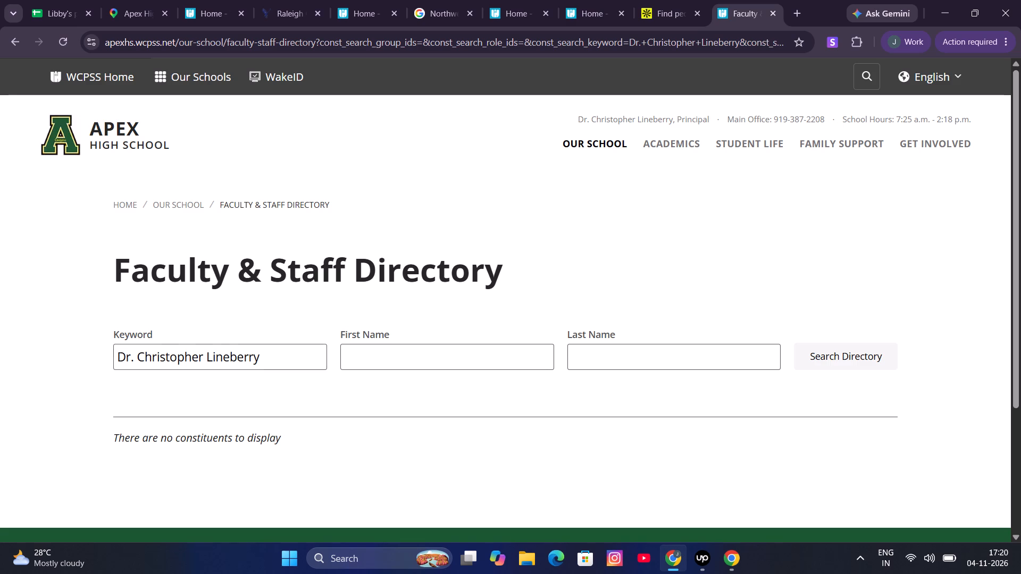
Remove the Dr. title from the keyword and search the directory again for the principal.
scroll(138, 367, down, 4)
click(138, 177)
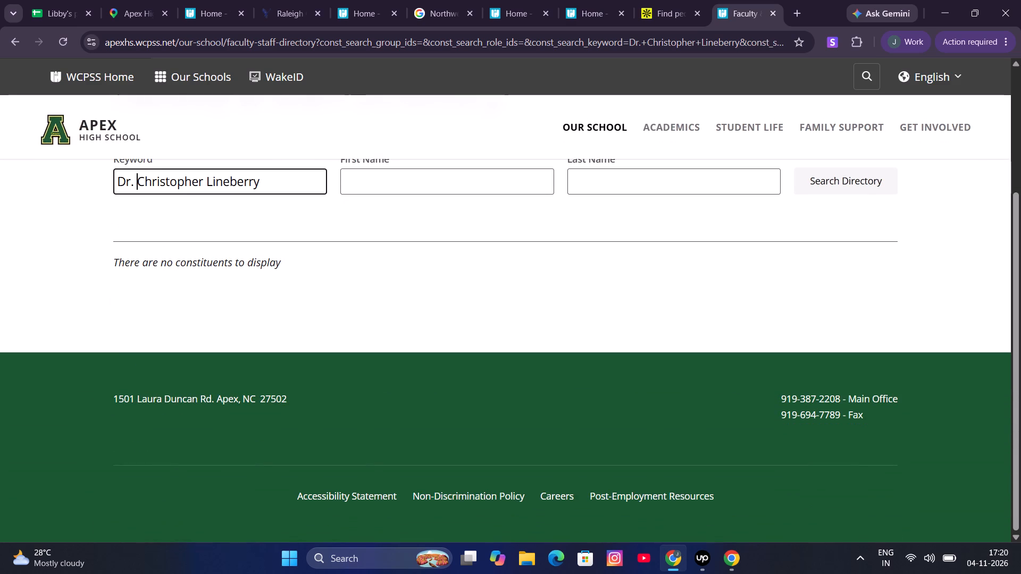
key(BackSpace)
key(BackSpace)
key(BackSpace)
key(BackSpace)
key(BackSpace)
key(BackSpace)
key(BackSpace)
key(BackSpace)
key(BackSpace)
key(BackSpace)
key(BackSpace)
key(BackSpace)
key(BackSpace)
key(BackSpace)
key(BackSpace)
key(BackSpace)
key(BackSpace)
key(BackSpace)
key(BackSpace)
key(BackSpace)
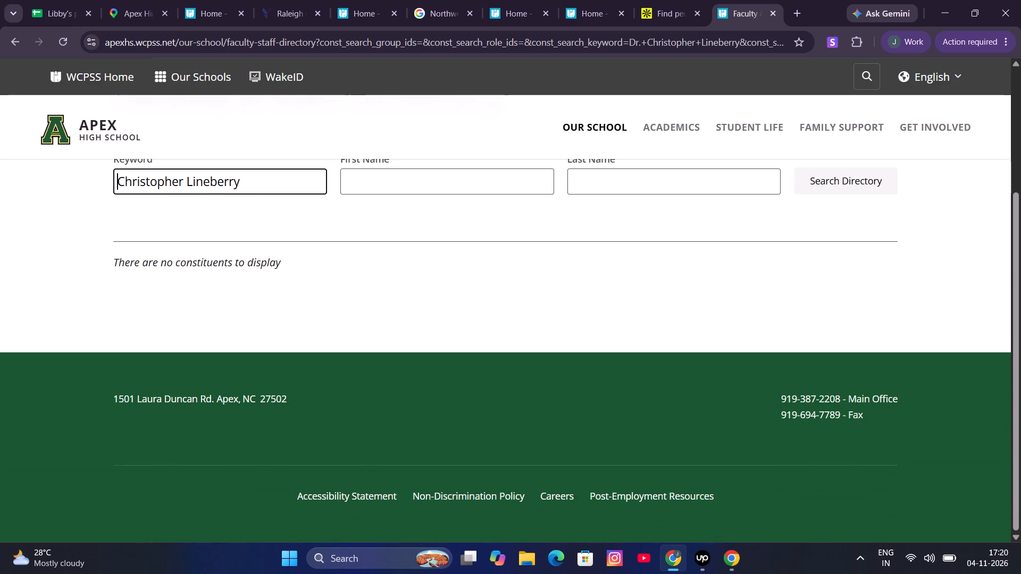
key(Return)
key(Return)
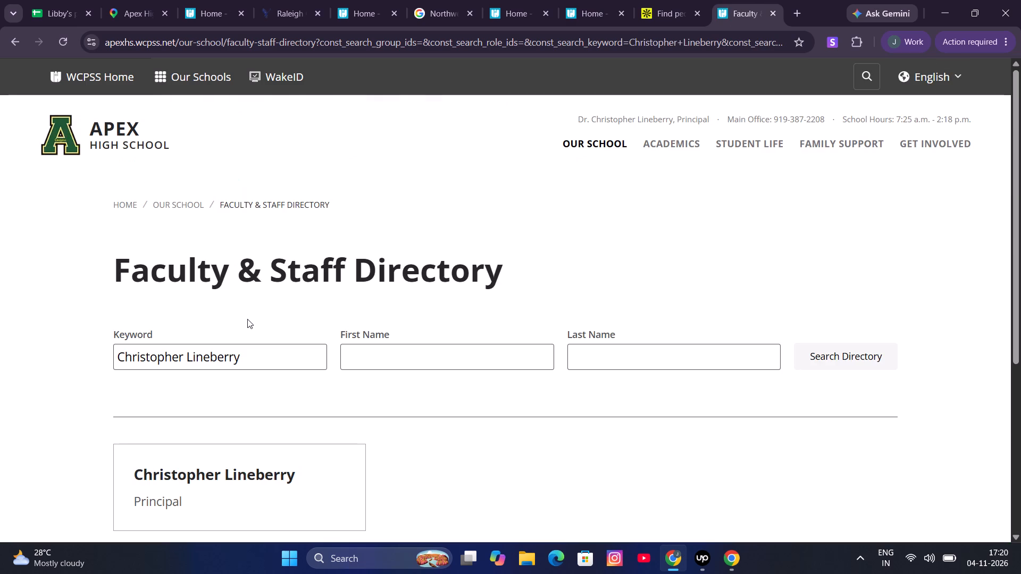
Open the principal's directory entry to view the faculty and contact information.
scroll(247, 319, down, 1)
click(237, 381)
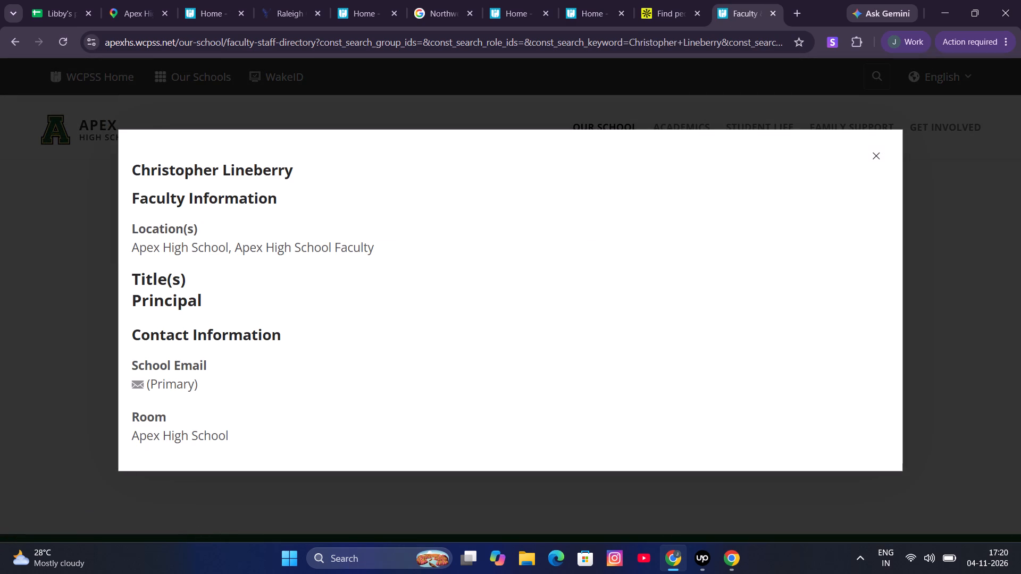
Leave the principal's entry and go back through the school's pages to the Apex High School Google results.
click(188, 324)
click(188, 324)
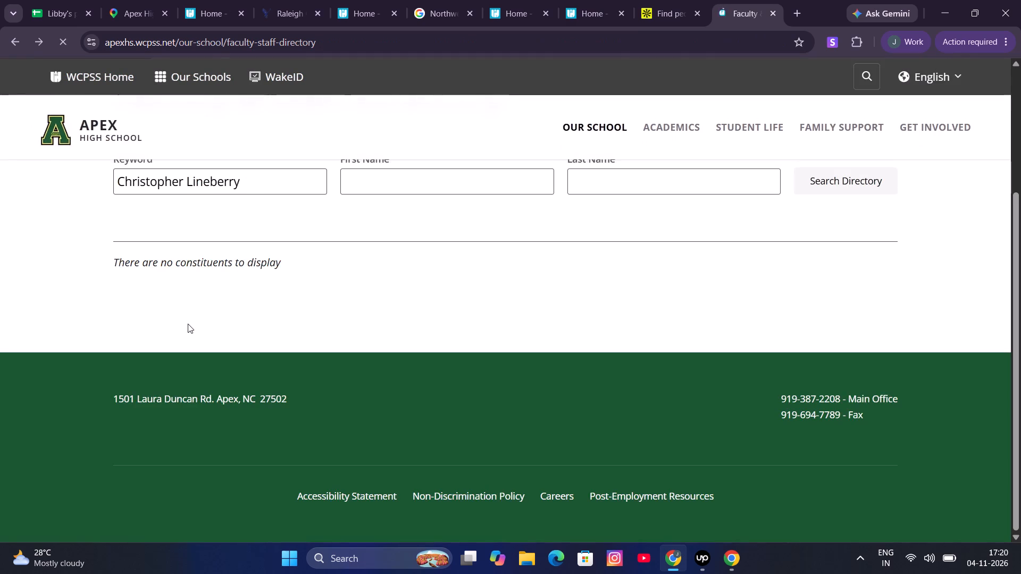
click(188, 325)
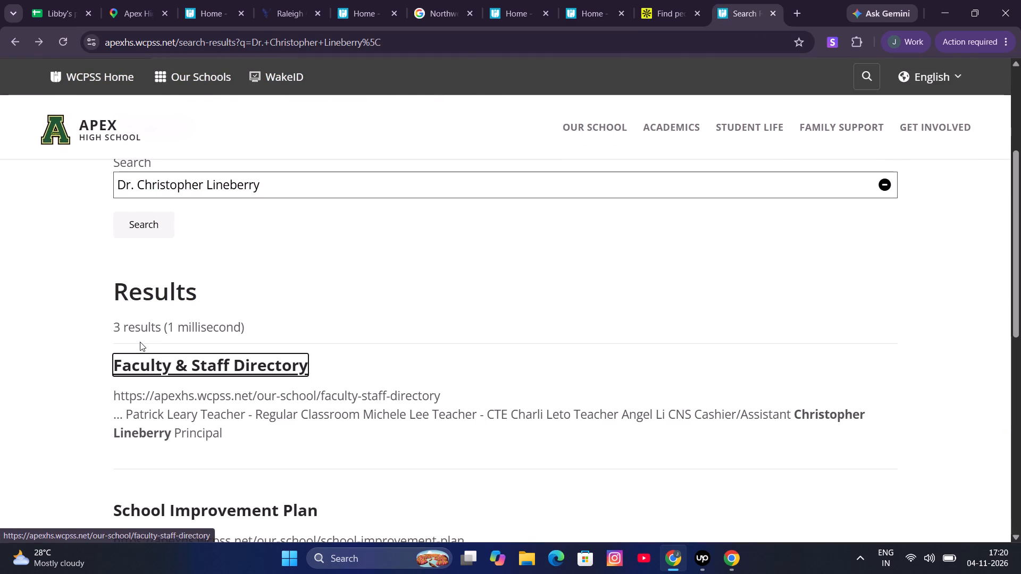
click(140, 342)
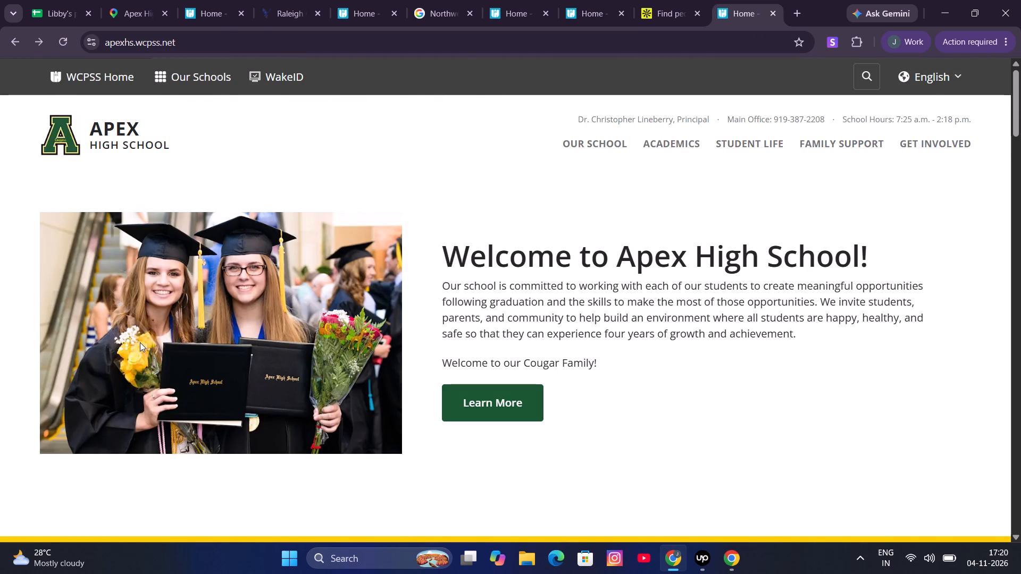
scroll(140, 341, up, 7)
click(140, 340)
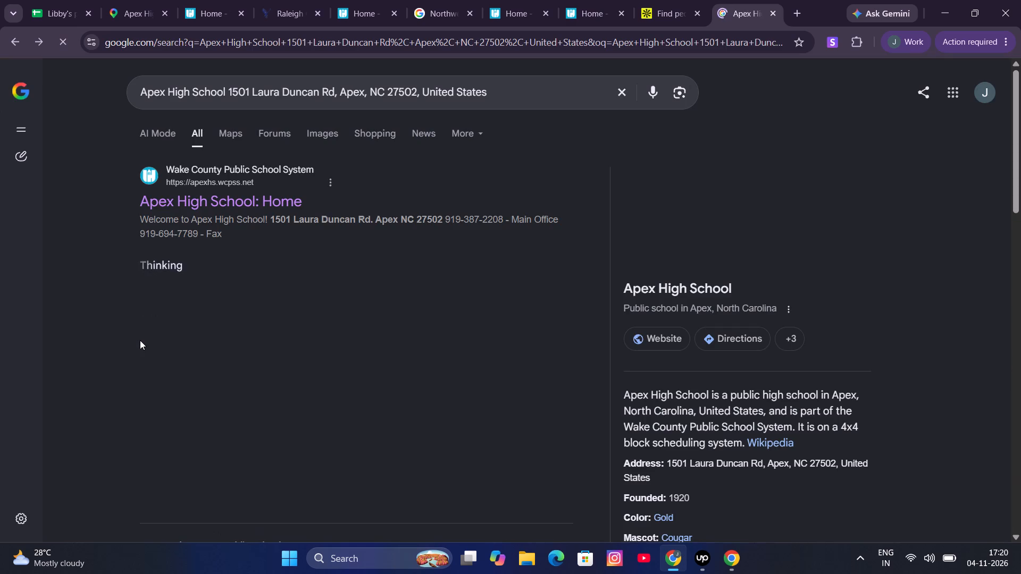
scroll(140, 341, up, 4)
Switch the Apex High School Google search to AI Mode and ask about the principal by name.
click(156, 130)
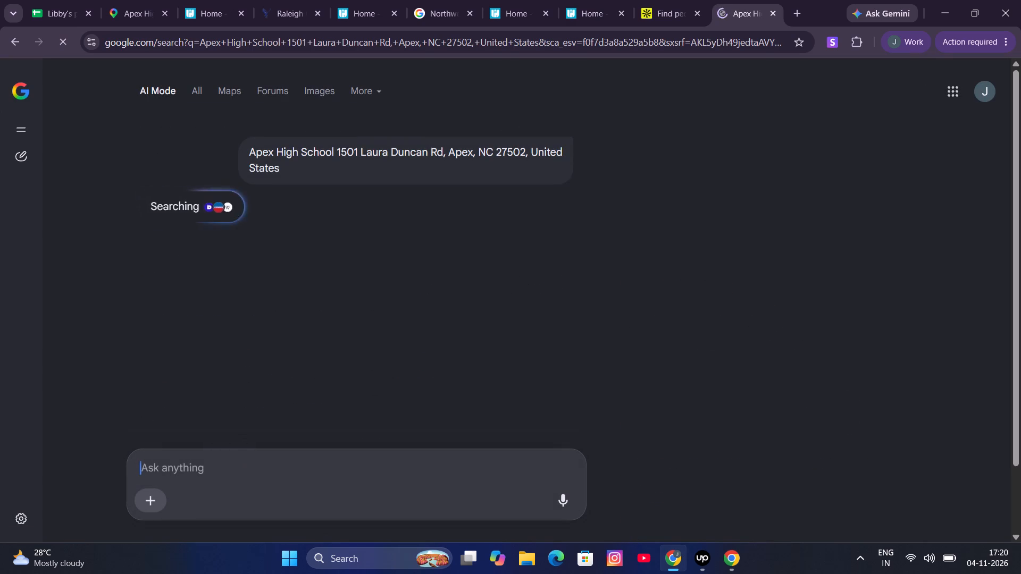
click(241, 464)
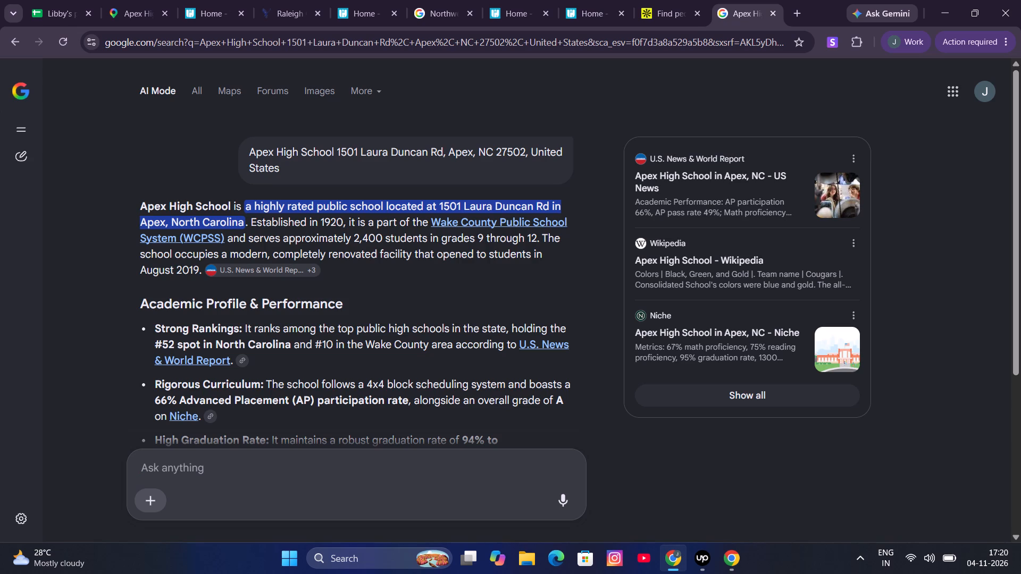
key(ctrl+v)
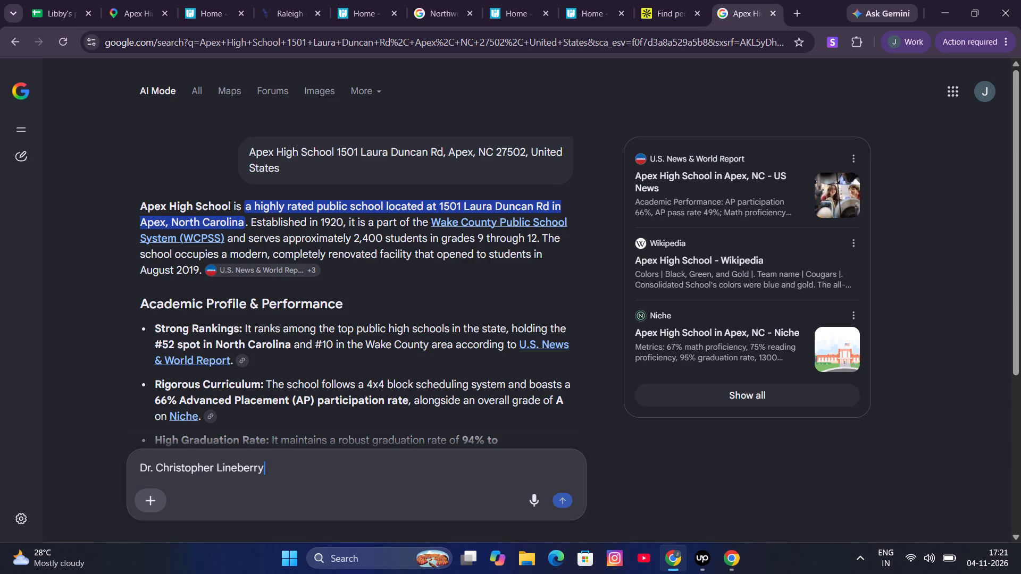
key(Return)
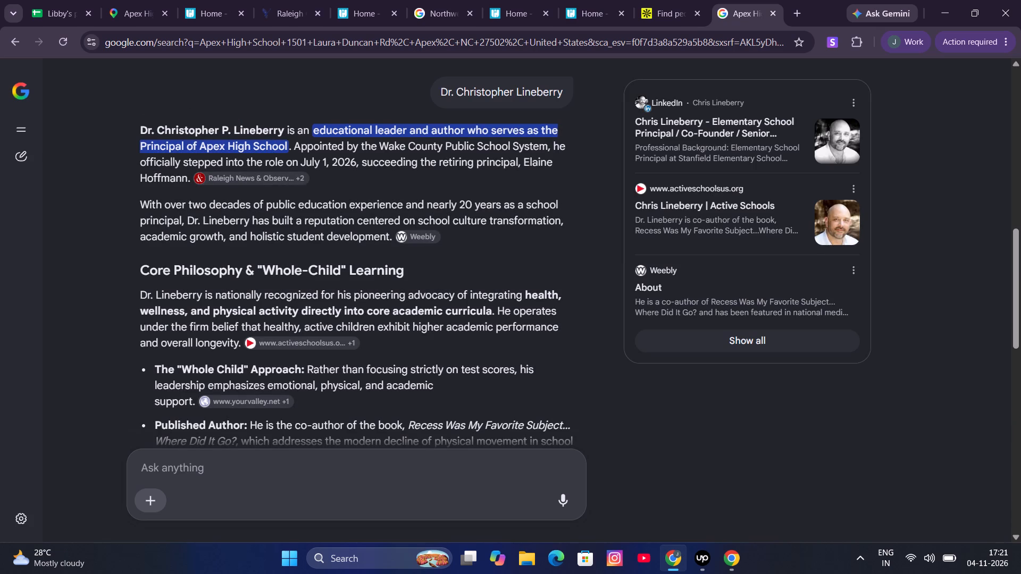
Ask Google's AI Mode for the Apex High School principal's email and read the reply.
click(211, 466)
key(ctrl+v)
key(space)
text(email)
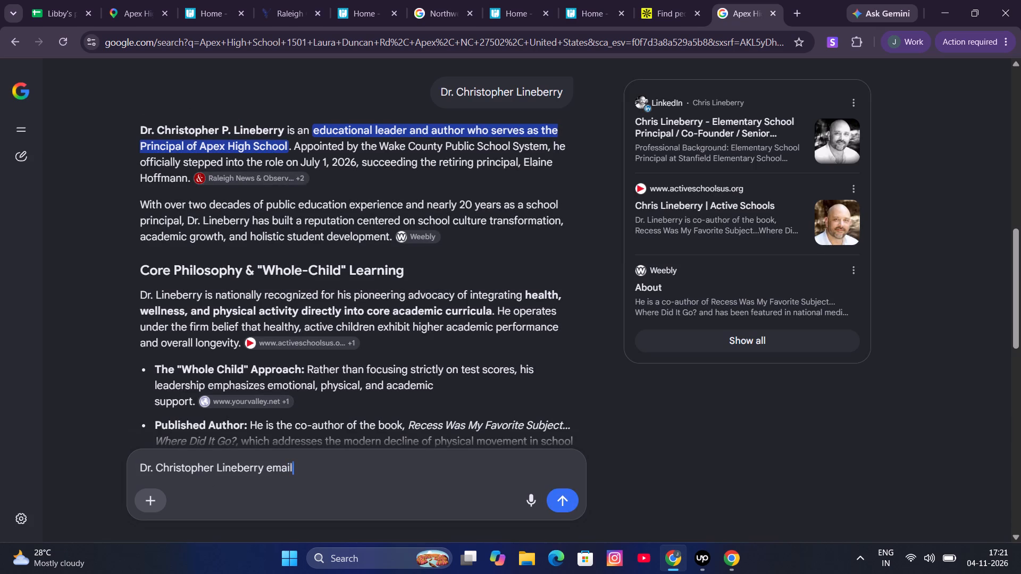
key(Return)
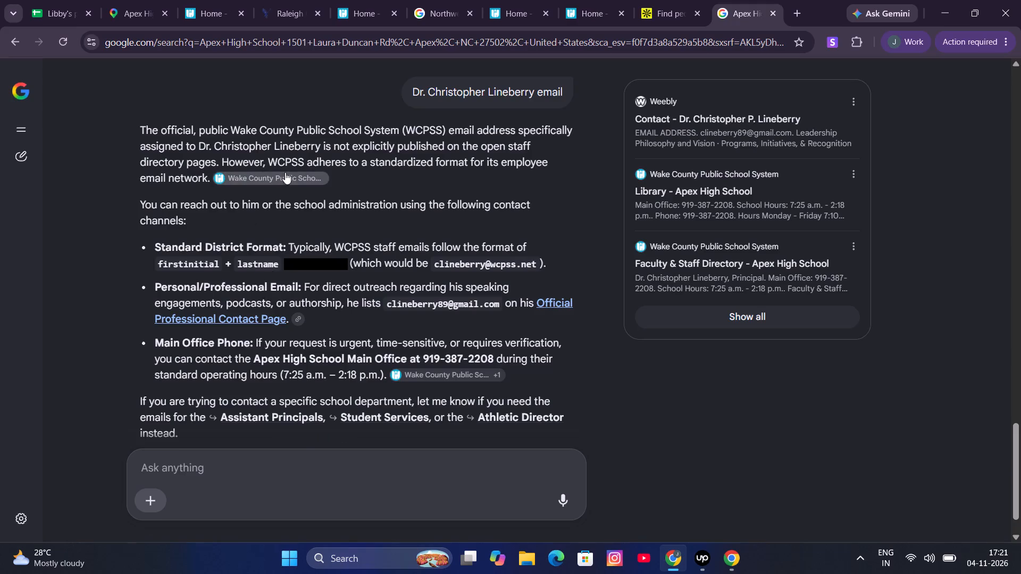
scroll(341, 265, down, 2)
Switch to Apollo's Find people page and clear Cary High School from the current company filter.
click(641, 0)
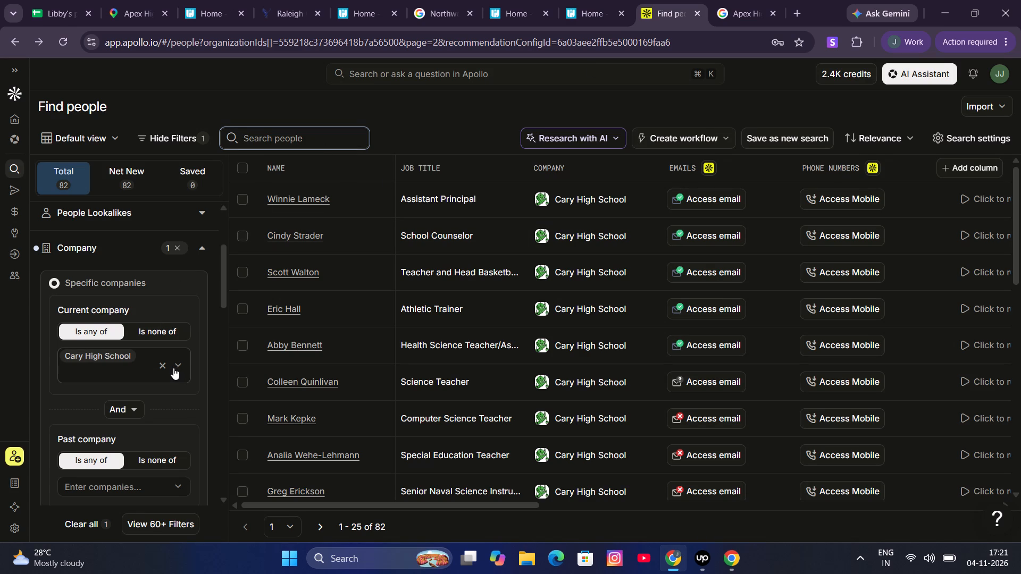
click(162, 364)
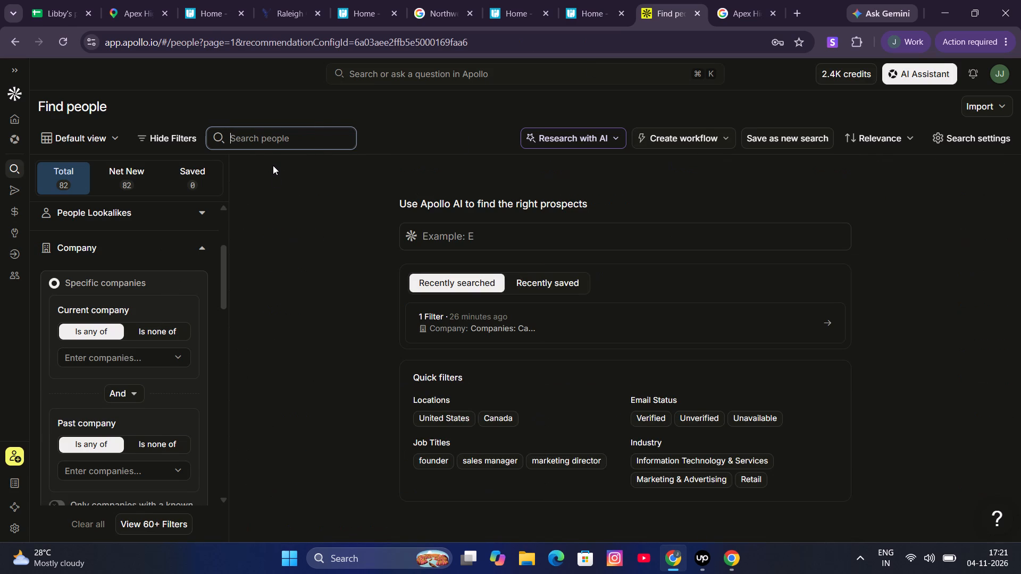
Search Apollo's people for the Apex High School principal's name, leaving out the Dr. title.
key(ctrl+v)
scroll(273, 165, right, 2)
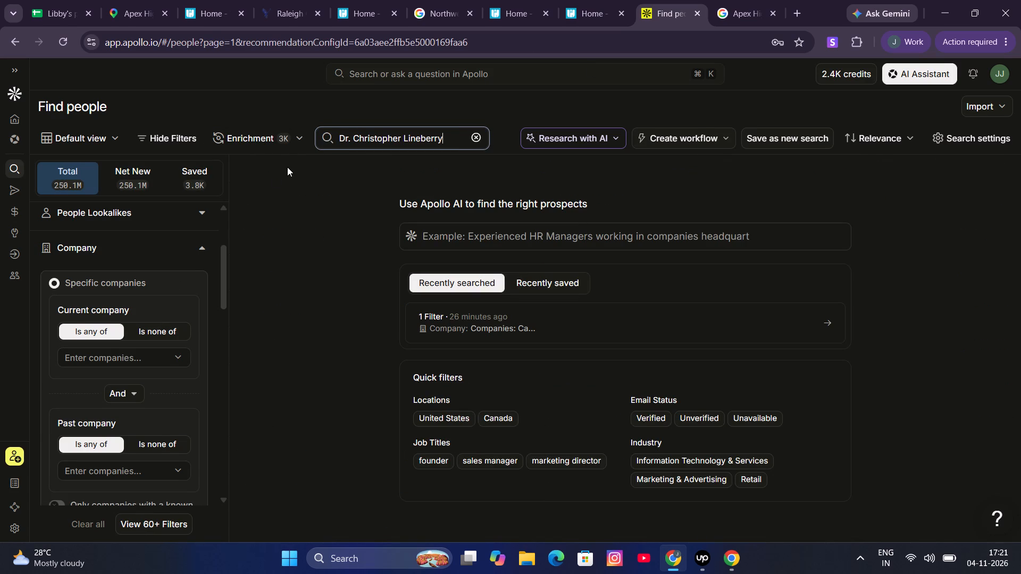
click(352, 134)
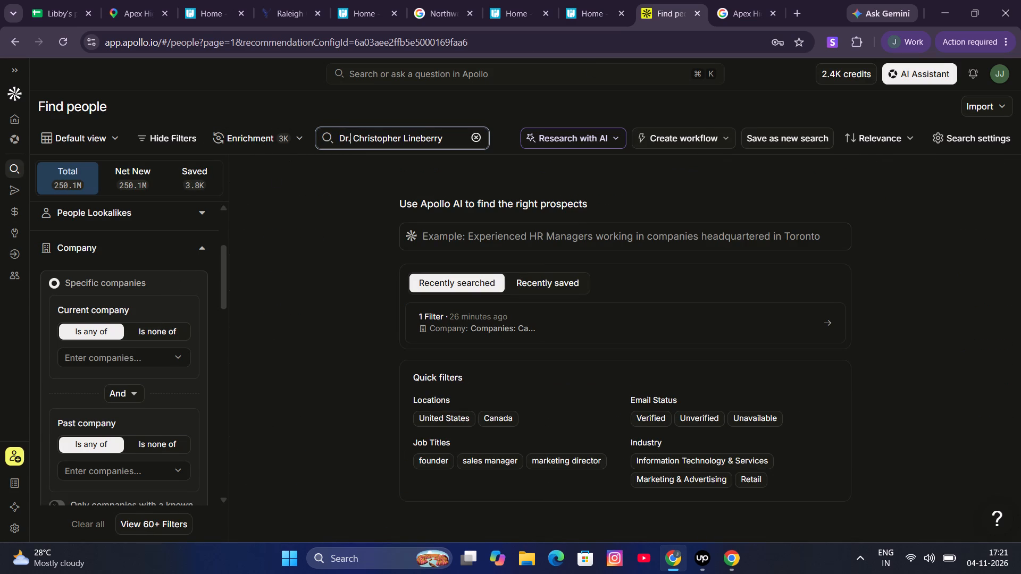
key(BackSpace)
key(BackSpace)
key(BackSpace)
key(BackSpace)
key(BackSpace)
key(BackSpace)
key(BackSpace)
key(BackSpace)
key(BackSpace)
key(BackSpace)
key(BackSpace)
key(BackSpace)
key(BackSpace)
key(BackSpace)
key(BackSpace)
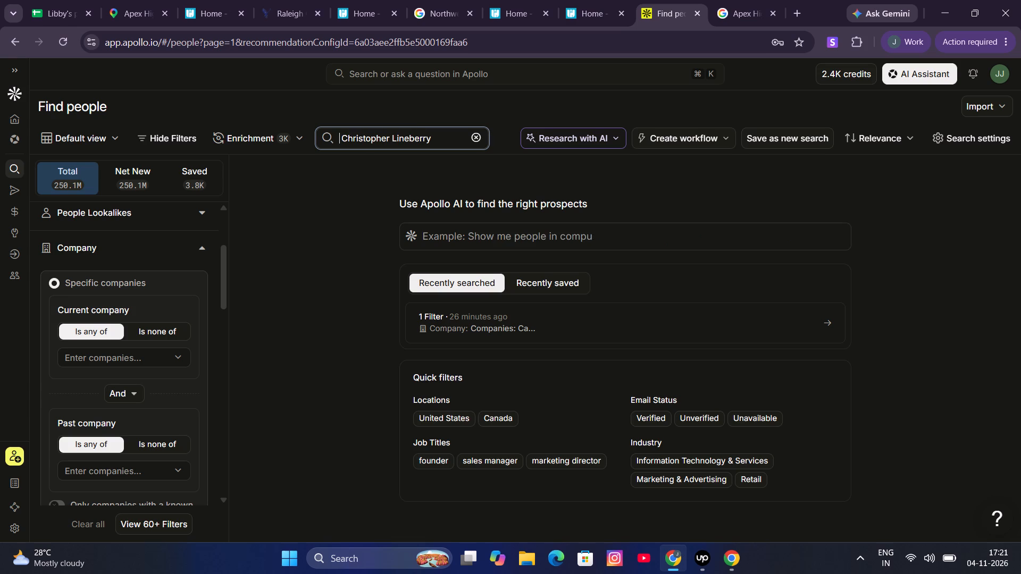
key(Right)
key(BackSpace)
key(BackSpace)
key(Return)
key(Return)
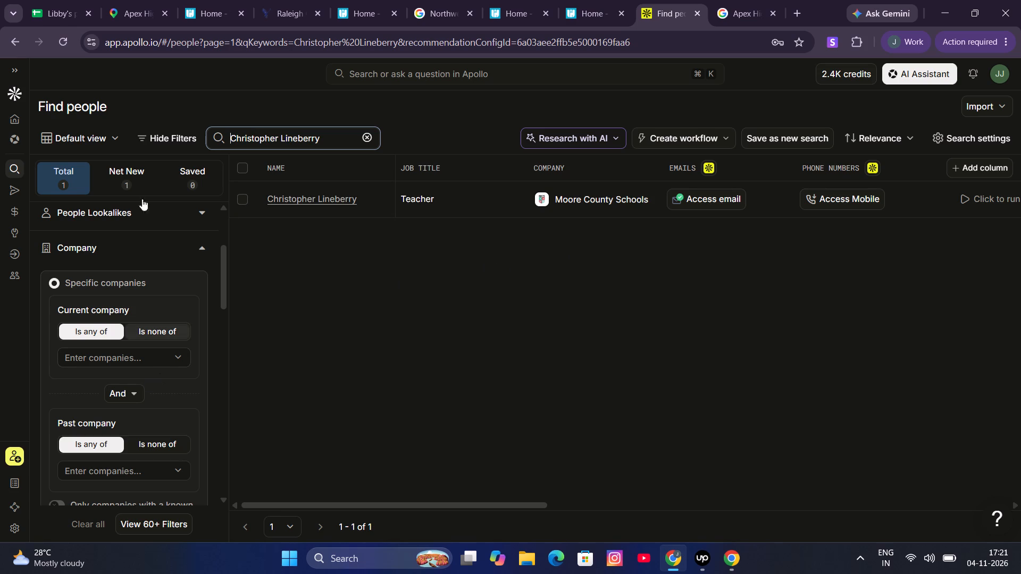
Copy Apex High School's name from Google Maps and use it to filter Apollo's people search by current company Apex High School FBLA.
click(142, 5)
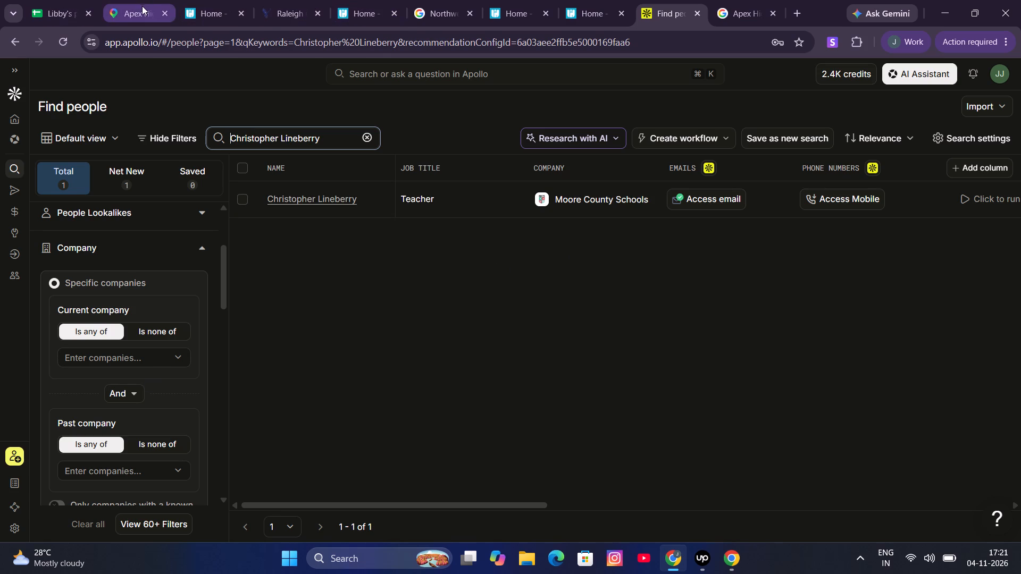
key(ctrl+c)
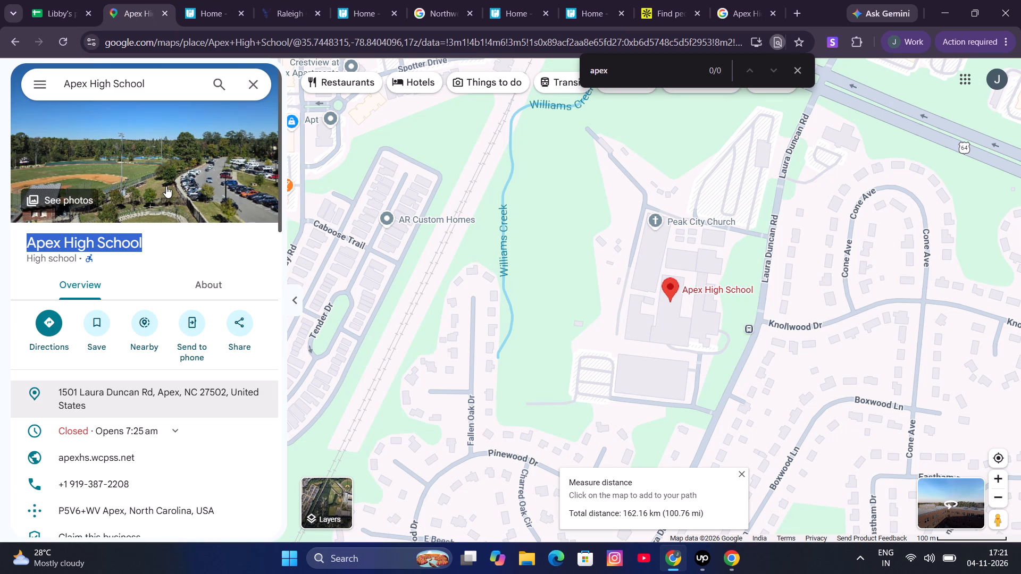
click(659, 1)
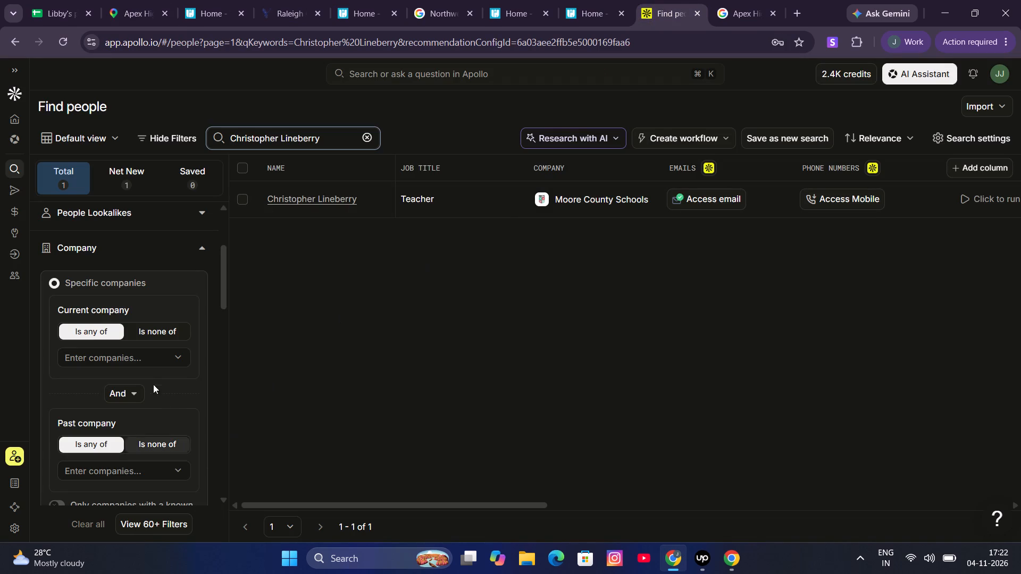
click(134, 353)
key(ctrl+v)
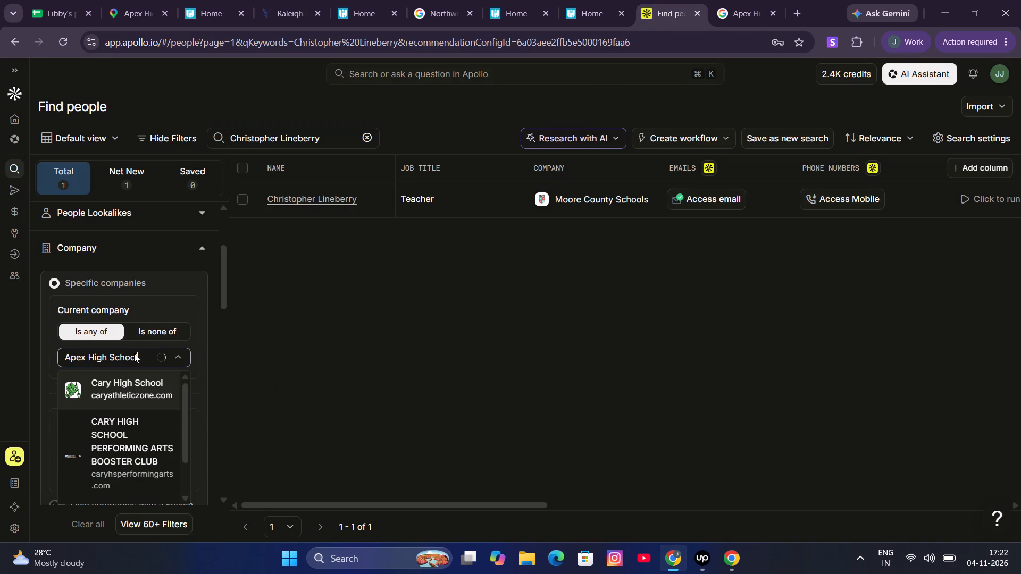
key(Return)
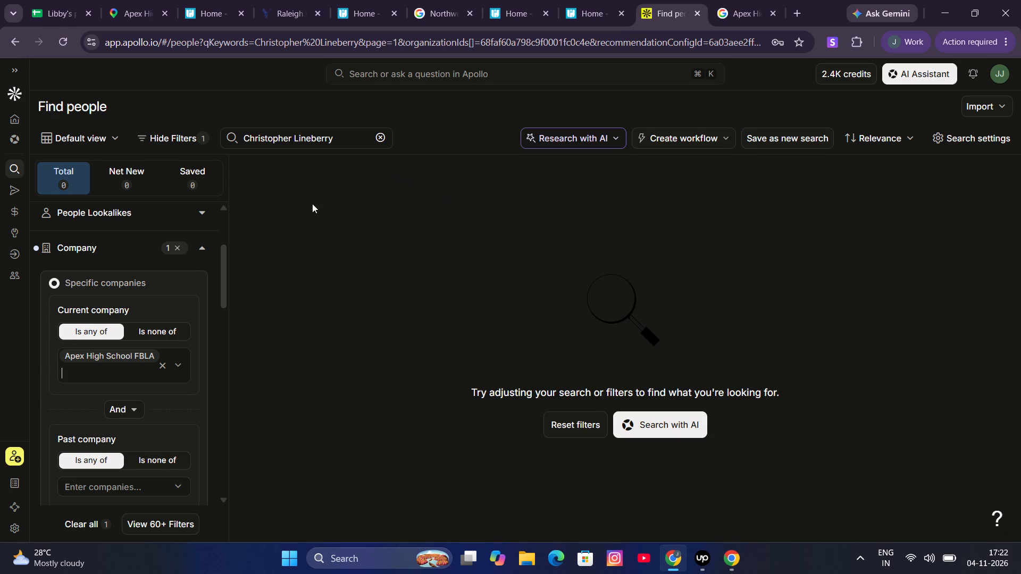
Remove the current company filter, review the suggested Apex High School companies, and select Apex High School FBLA again.
double_click(137, 357)
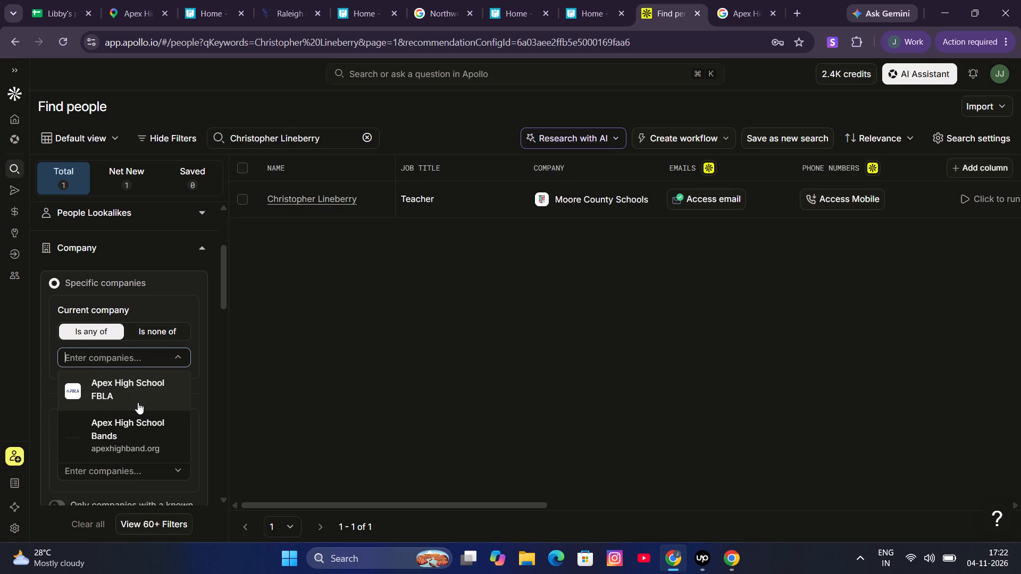
scroll(138, 401, down, 3)
scroll(138, 401, up, 2)
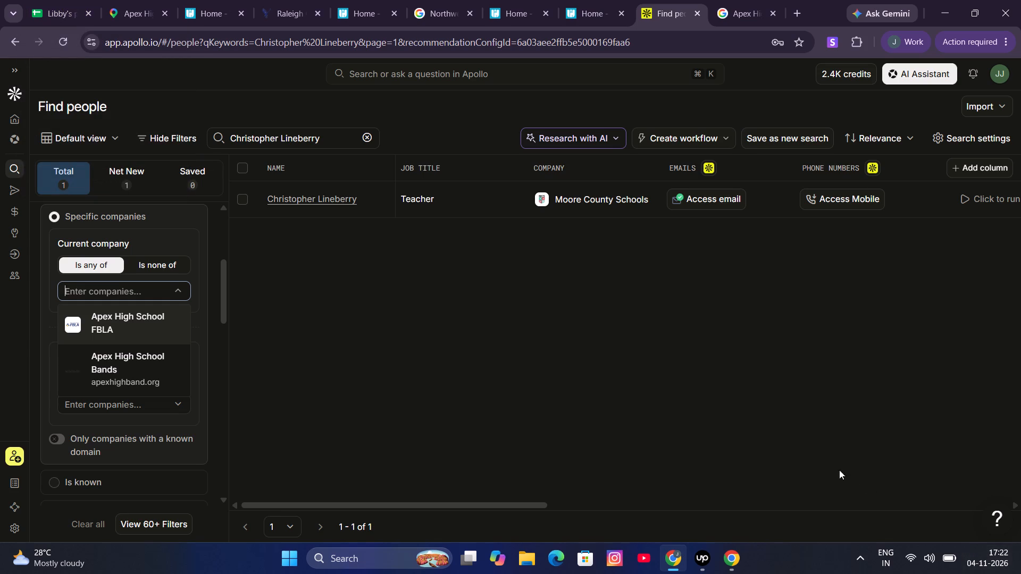
key(Return)
key(Return)
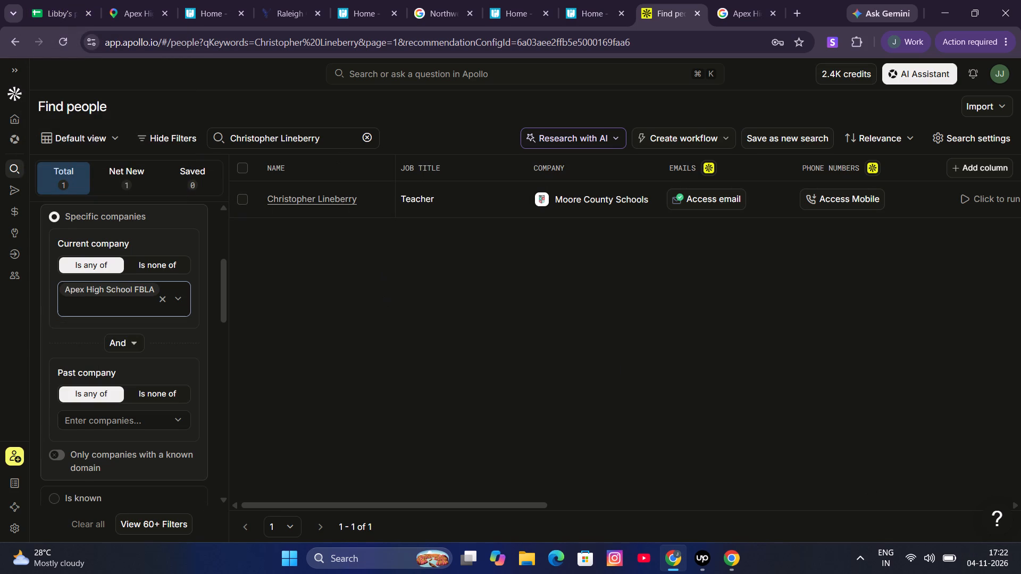
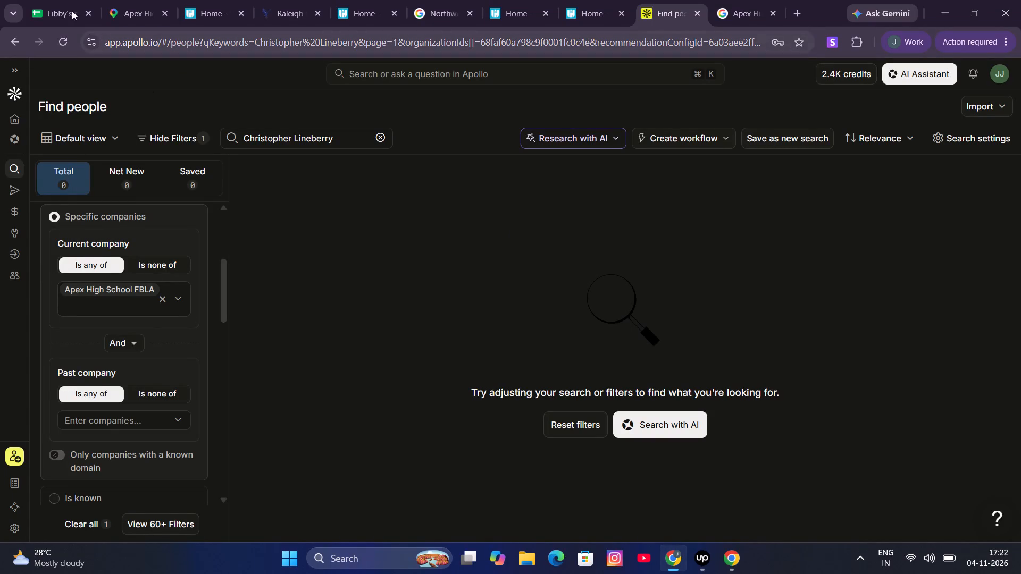
Go back to the Google AI conversation about Apex High School and review its answers for the principal's background and contact email.
click(62, 0)
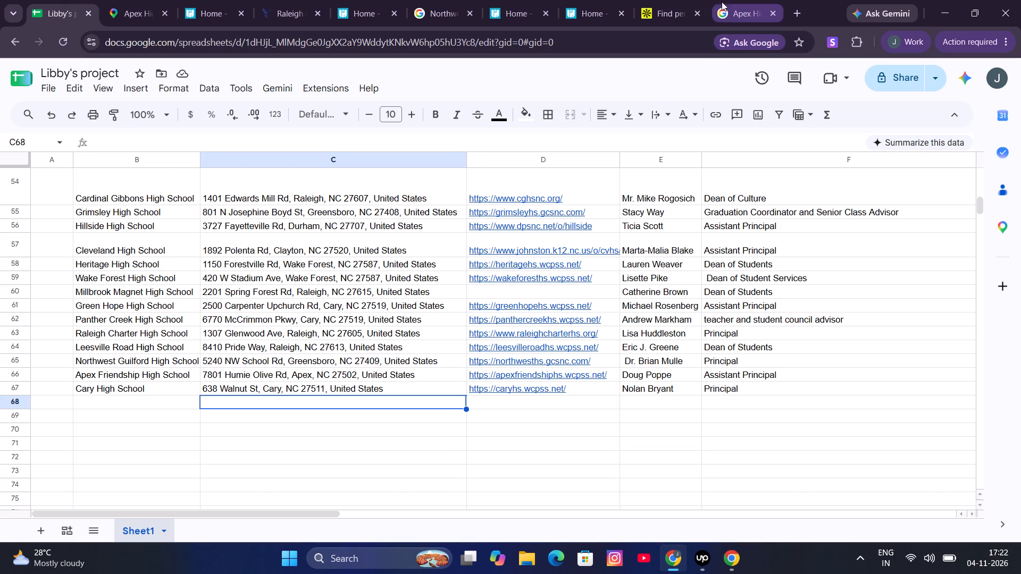
click(721, 0)
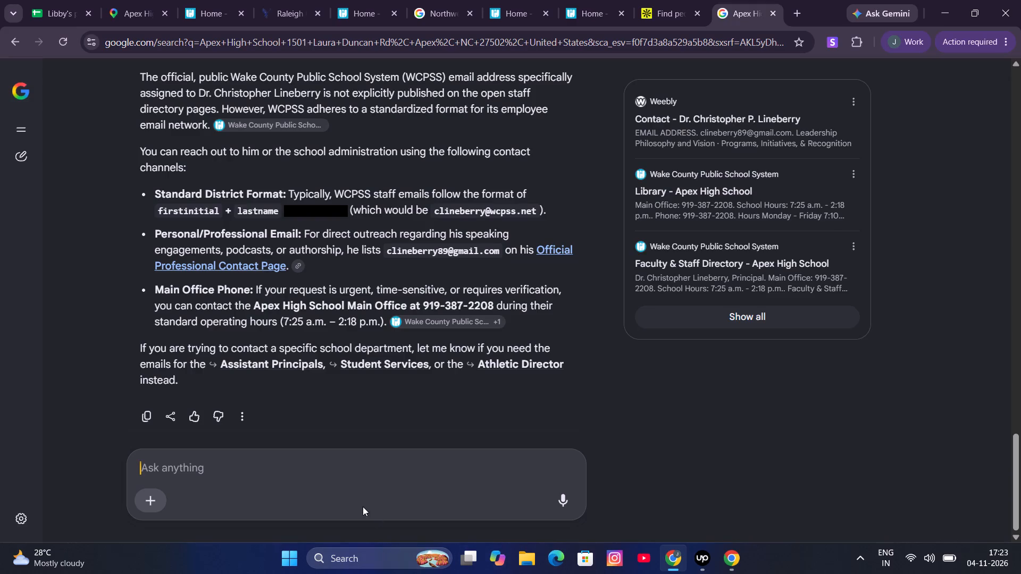
scroll(337, 359, down, 4)
scroll(347, 407, up, 4)
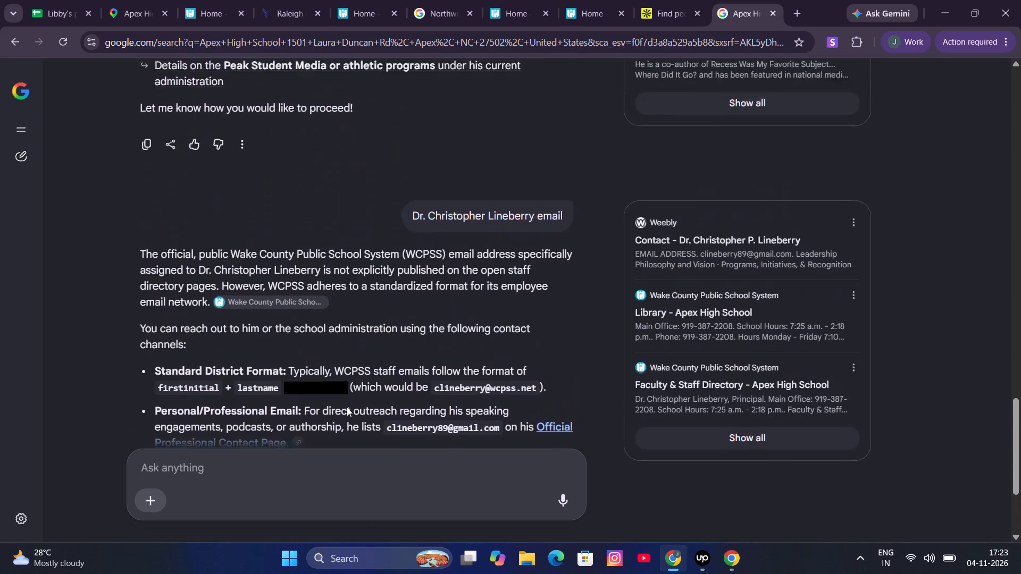
scroll(347, 407, up, 17)
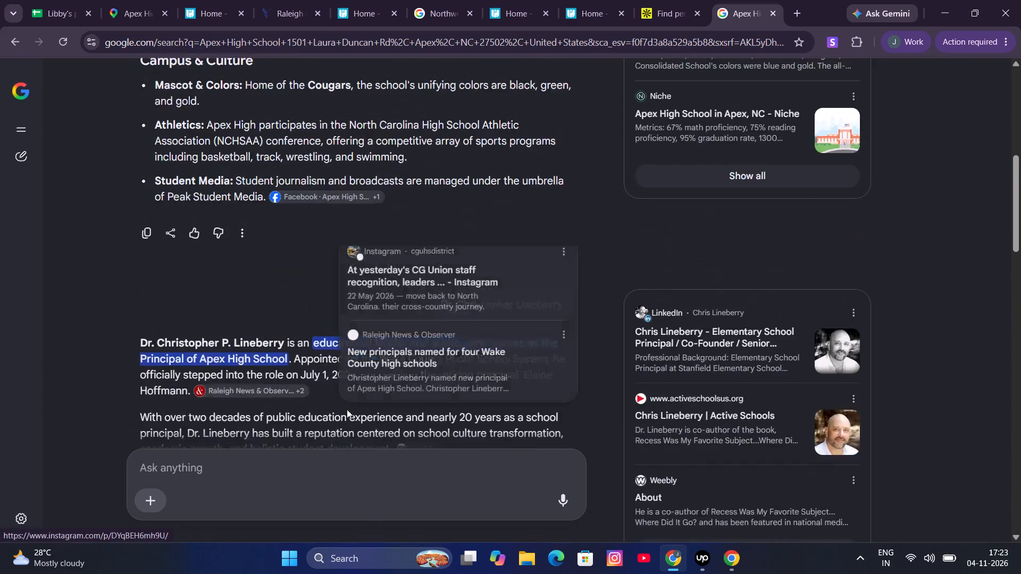
scroll(347, 409, up, 6)
scroll(347, 409, down, 1)
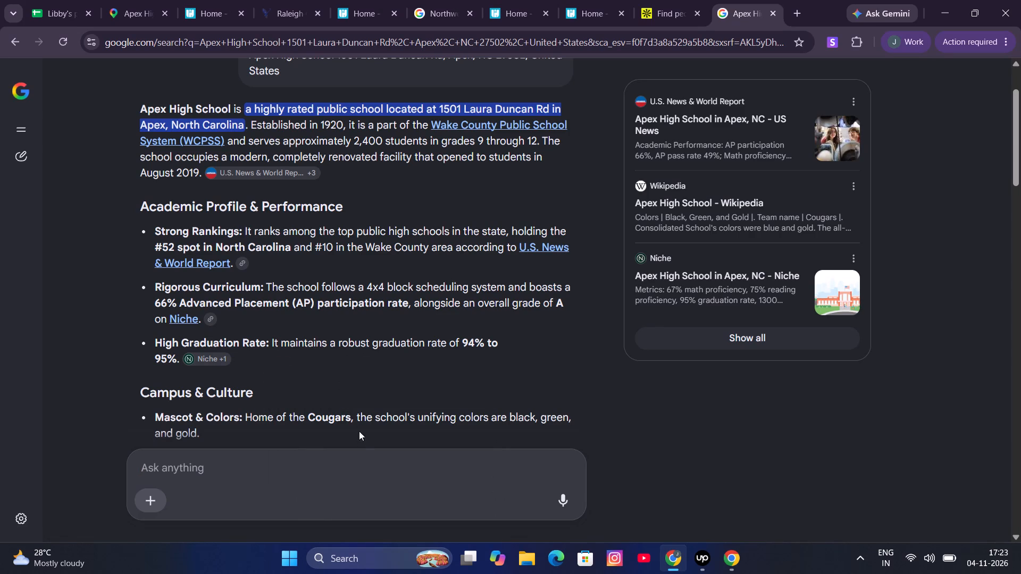
scroll(288, 480, down, 2)
scroll(294, 425, down, 10)
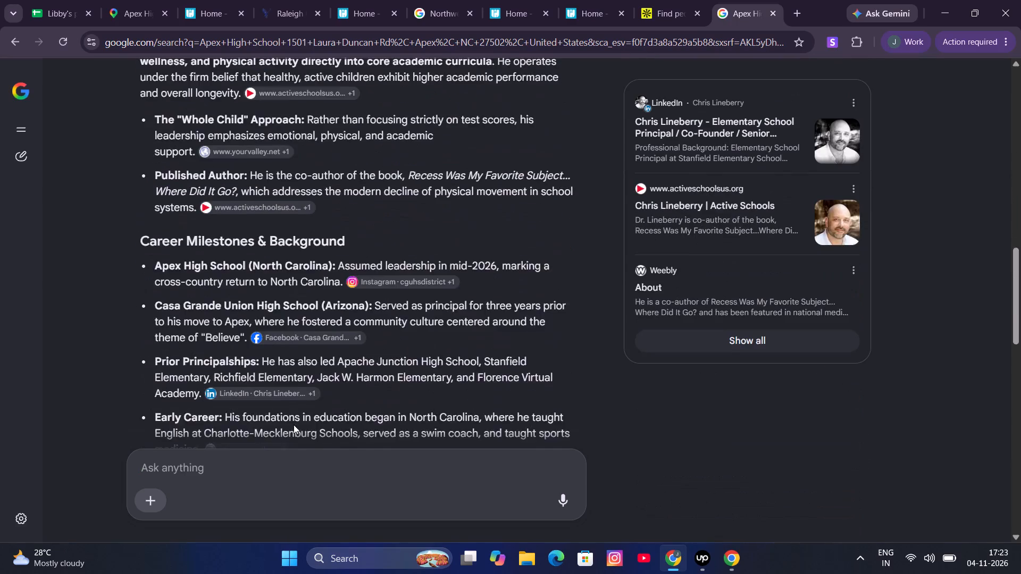
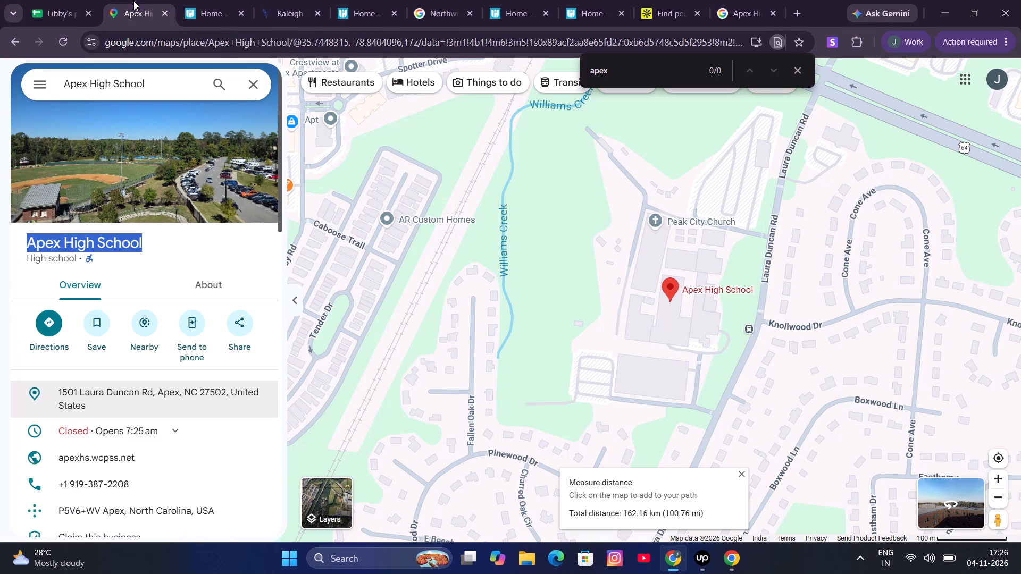
Replace the Apex High School query in Google Maps with the copied name, Sanderson High School, and run the search.
click(162, 86)
key(BackSpace)
key(BackSpace)
key(BackSpace)
key(BackSpace)
key(BackSpace)
key(BackSpace)
key(BackSpace)
key(BackSpace)
key(BackSpace)
key(BackSpace)
key(BackSpace)
key(BackSpace)
key(BackSpace)
key(BackSpace)
key(BackSpace)
key(BackSpace)
key(BackSpace)
key(BackSpace)
key(BackSpace)
key(BackSpace)
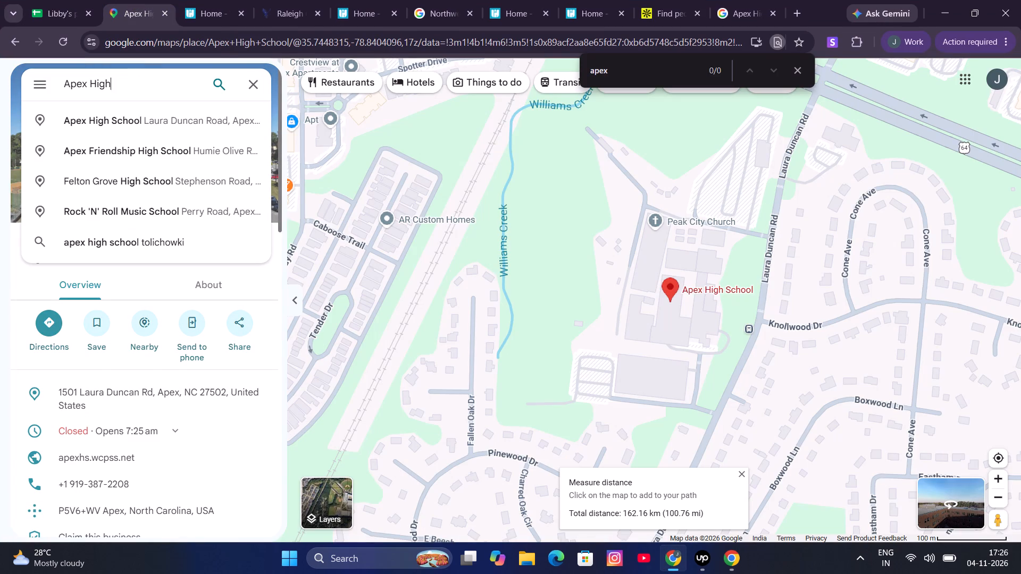
key(ctrl+v)
key(Return)
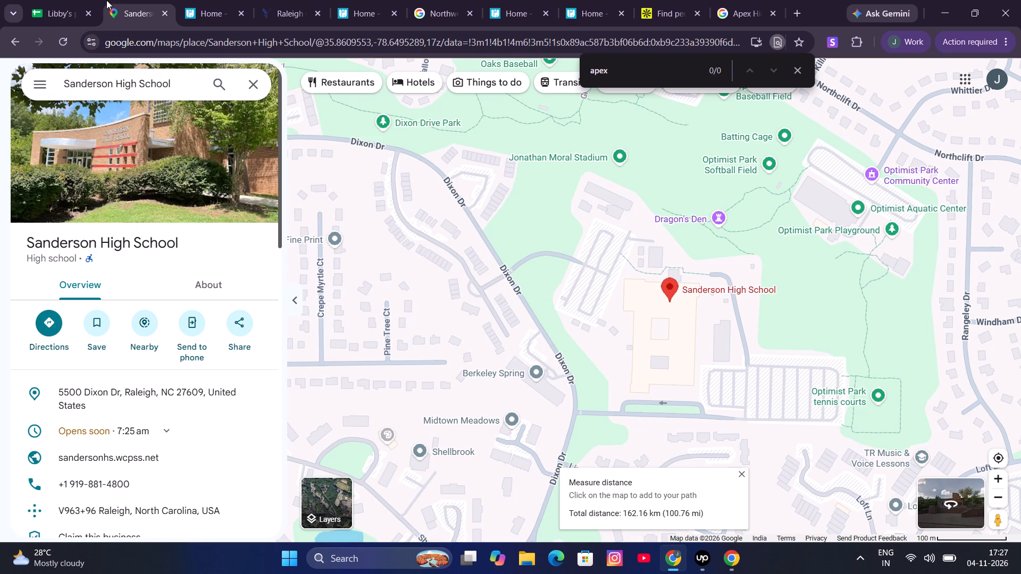
Check Sanderson High School's location in Google Maps against the measured distance line.
click(50, 0)
click(148, 0)
scroll(603, 339, down, 20)
scroll(603, 339, down, 13)
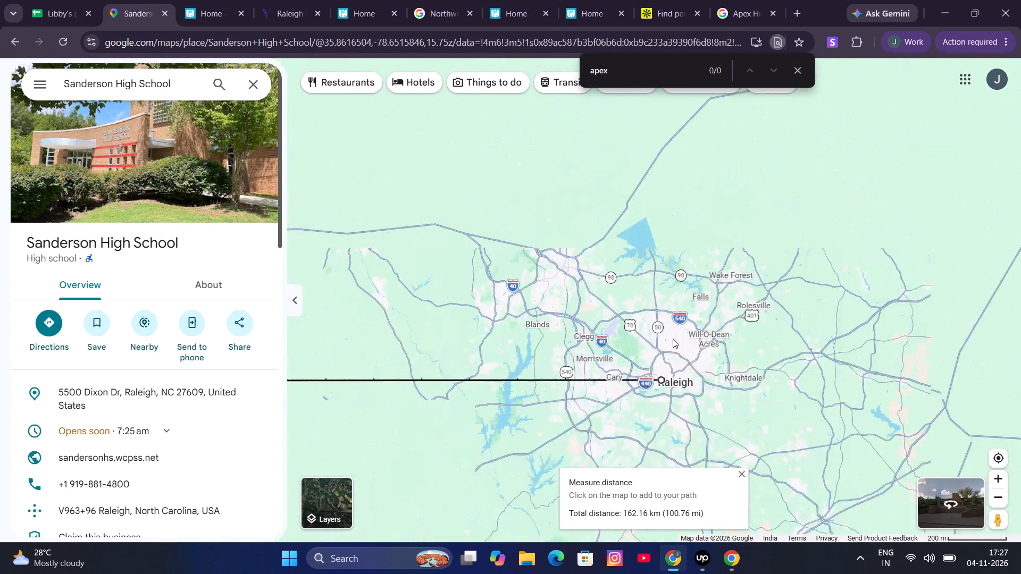
scroll(673, 339, down, 3)
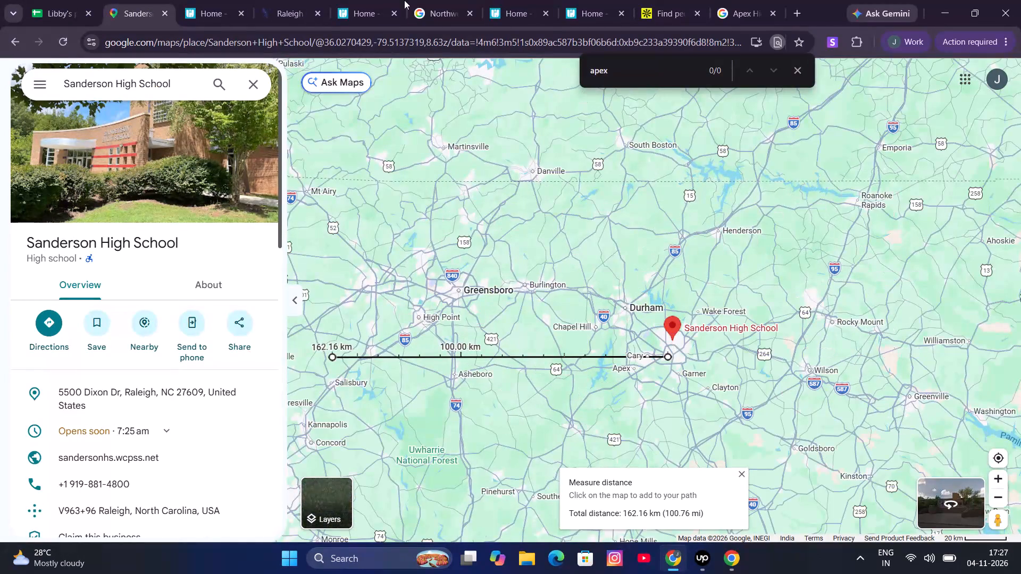
Copy the name Sanderson High School from its Google Maps listing into a Google search on a new page.
click(794, 7)
drag(794, 7, 766, 147)
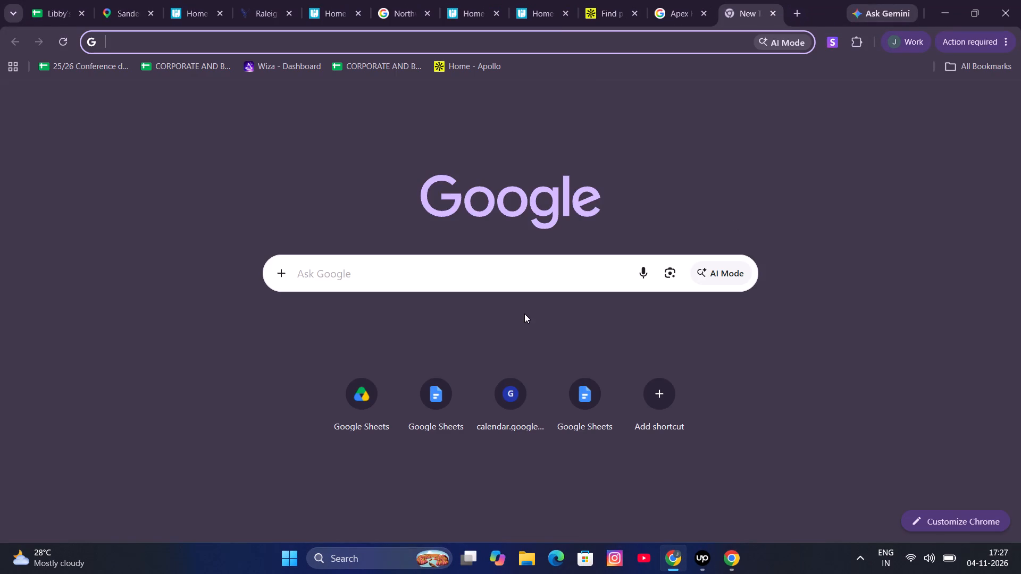
click(137, 0)
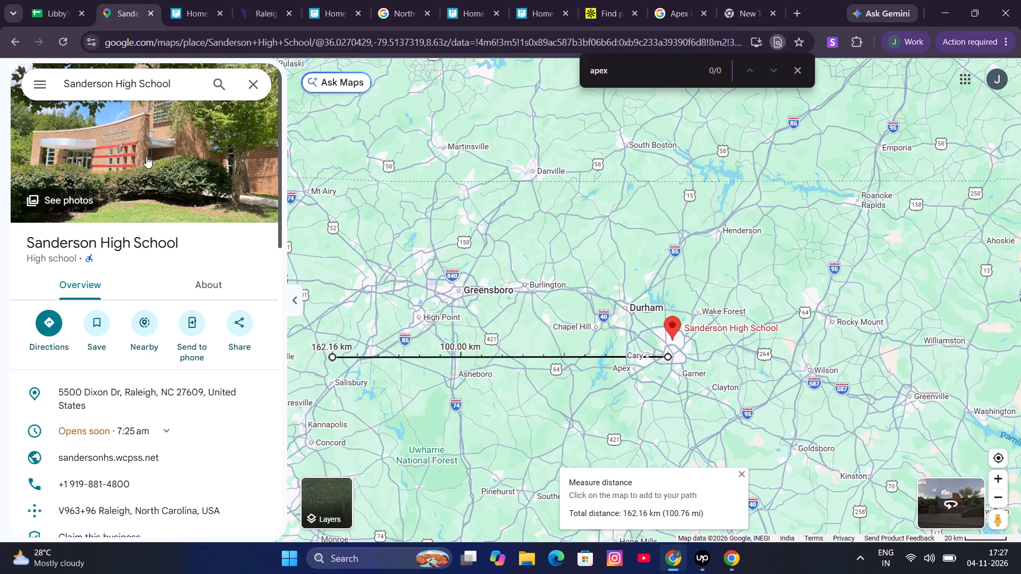
drag(180, 241, 28, 240)
key(ctrl+c)
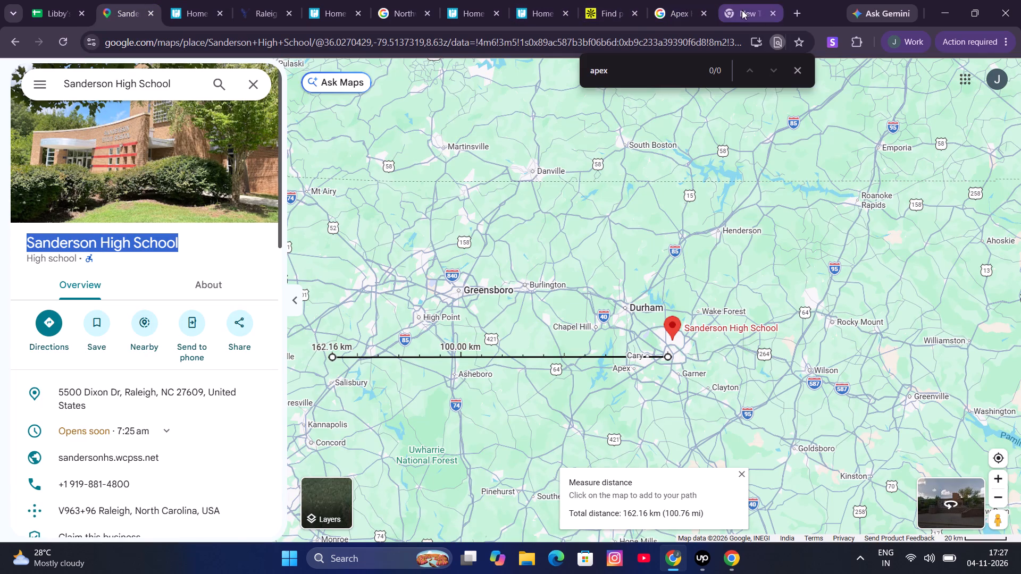
click(742, 10)
click(492, 281)
key(ctrl+v)
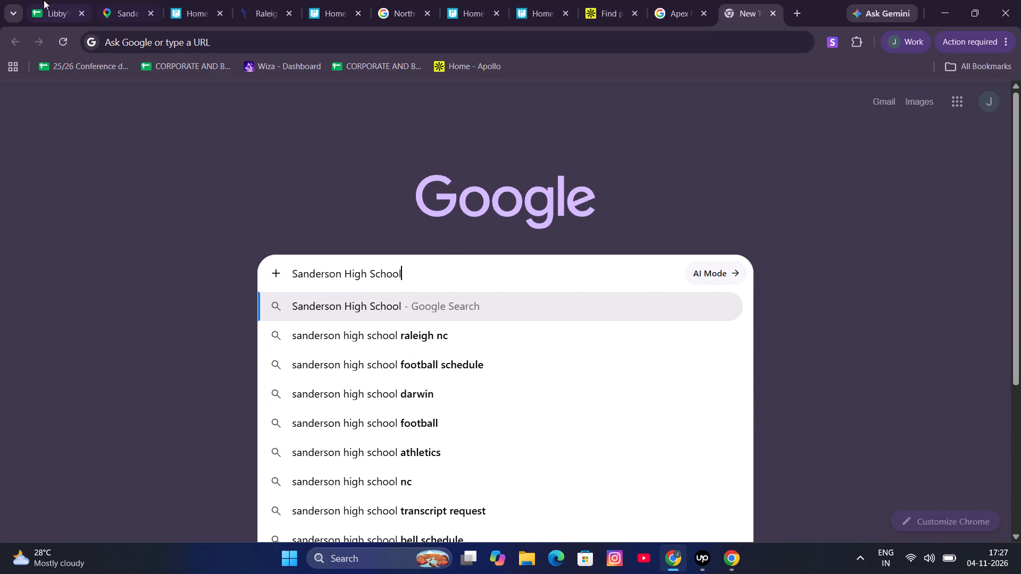
Append the school's address copied from Google Maps to the Sanderson High School query, move it to its own window, and search.
click(107, 0)
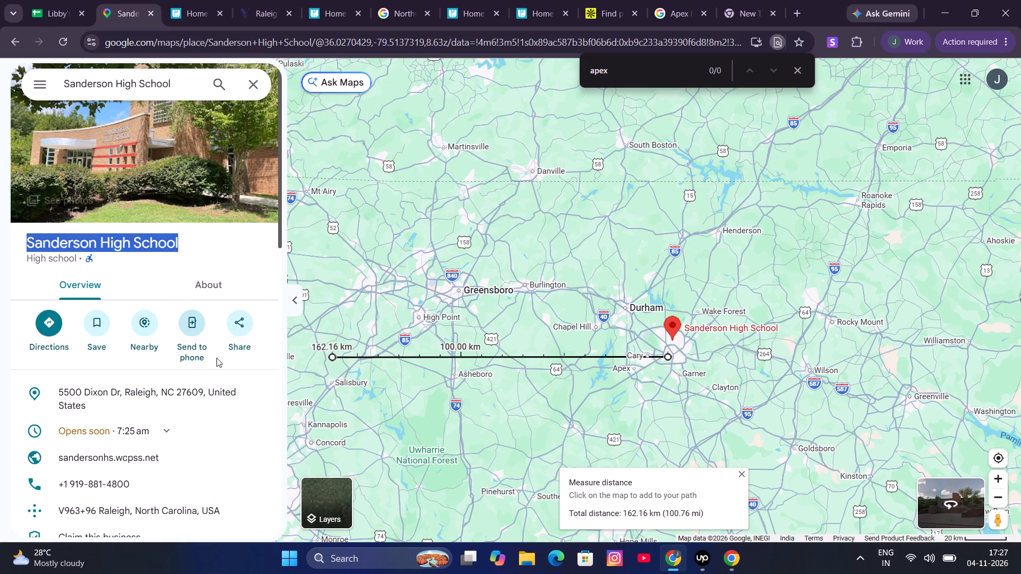
click(244, 388)
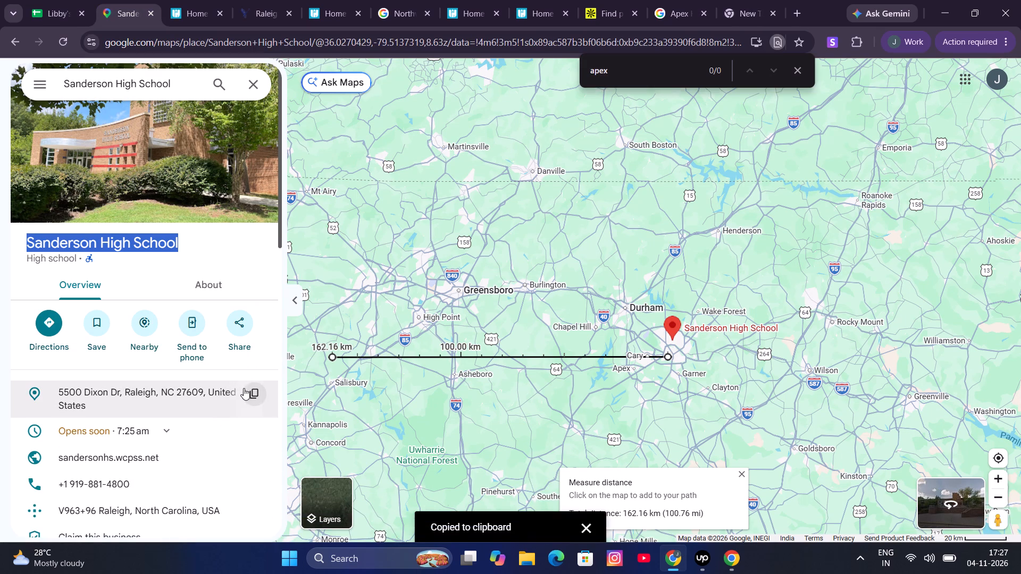
click(743, 5)
drag(743, 5, 645, 169)
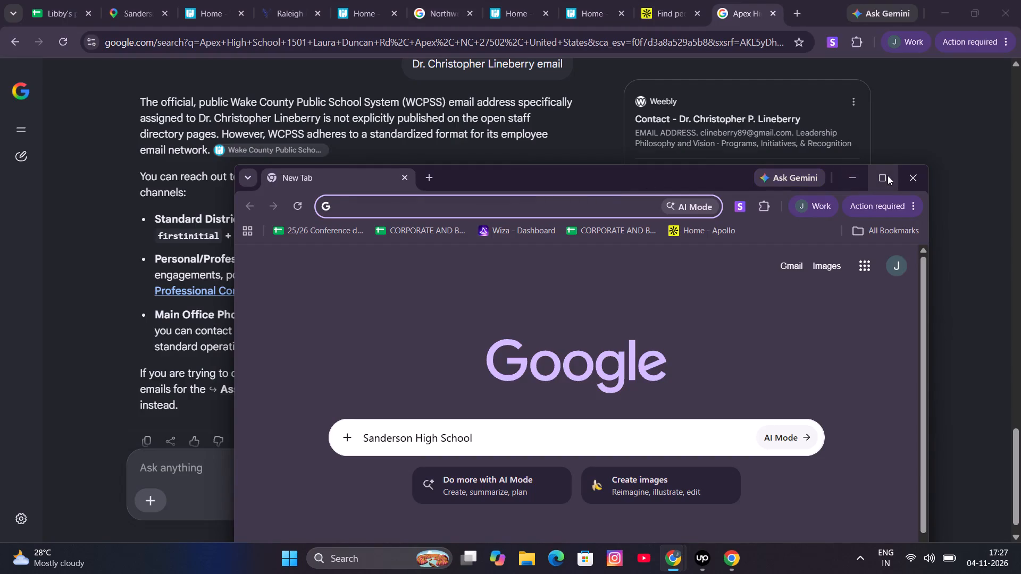
drag(568, 174, 758, 0)
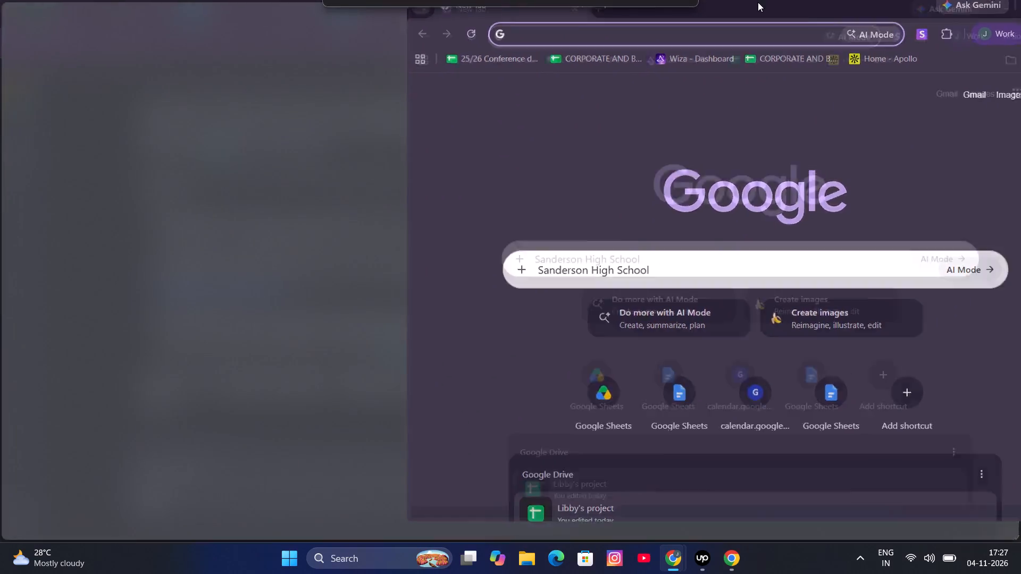
click(415, 273)
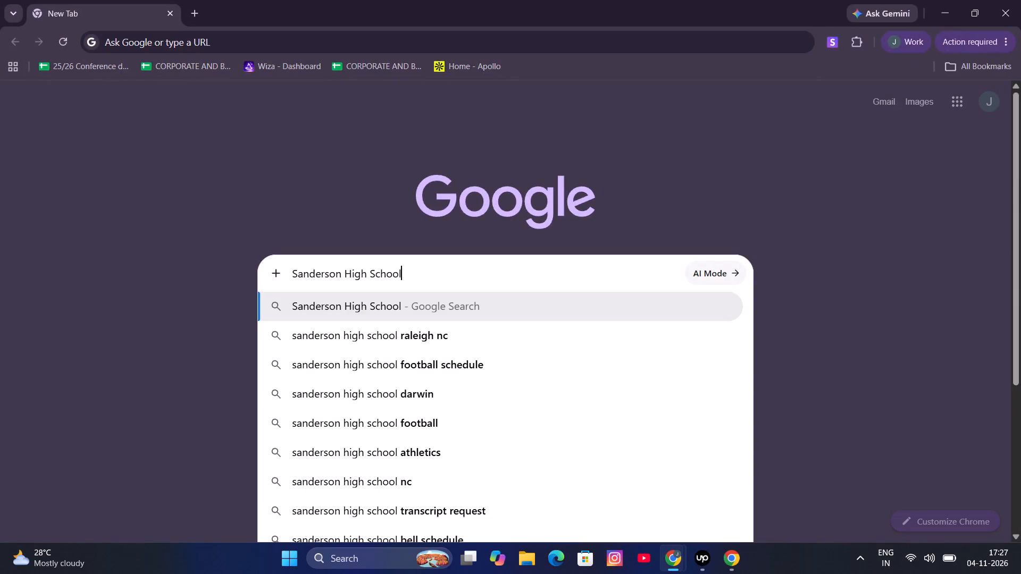
ctrl+click(415, 272)
key(space)
key(ctrl+v)
right_drag(415, 272, 424, 269)
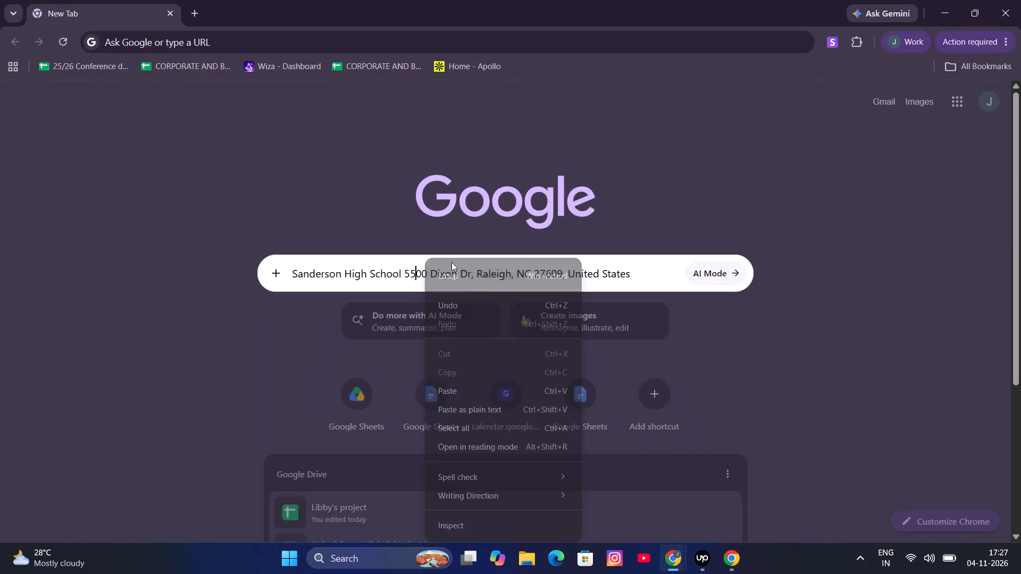
key(Return)
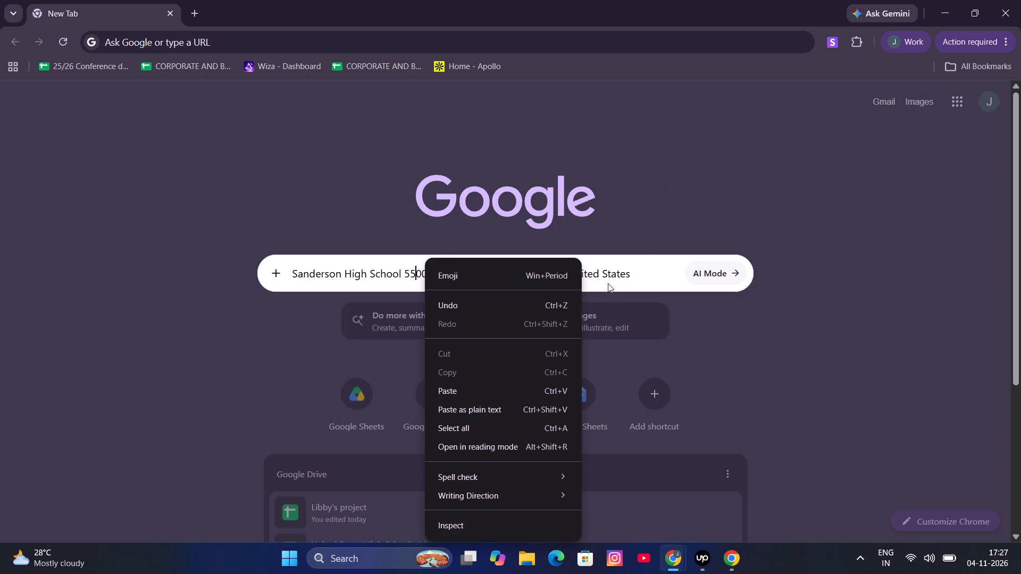
click(641, 275)
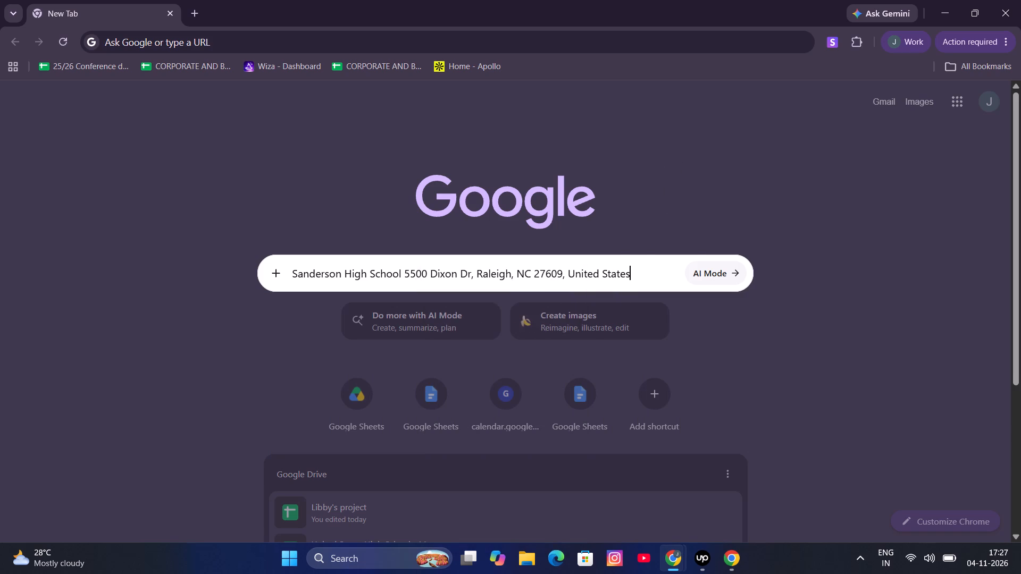
key(Return)
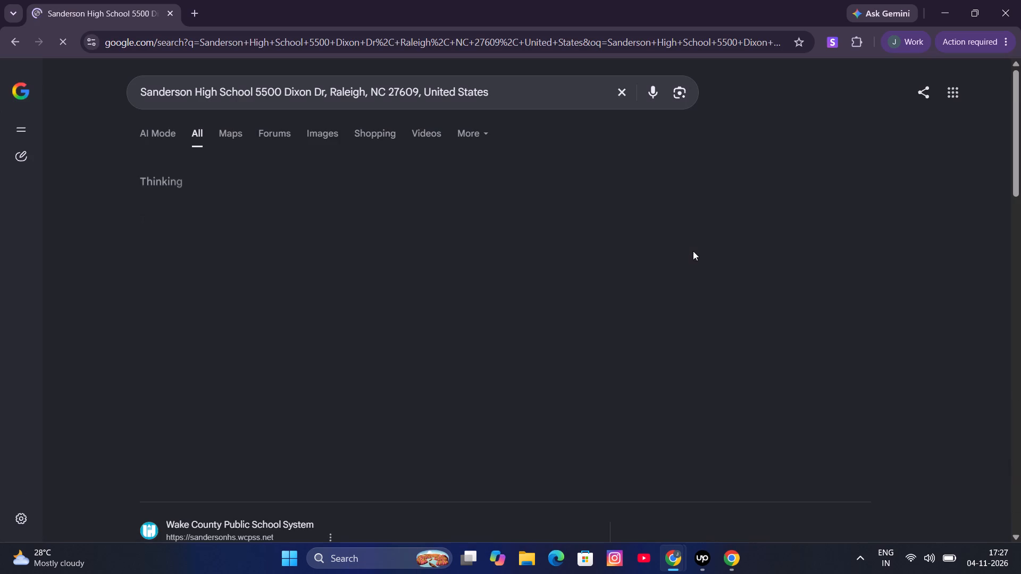
Open the Sanderson High School: Home result from Wake County Public School System.
scroll(693, 251, down, 3)
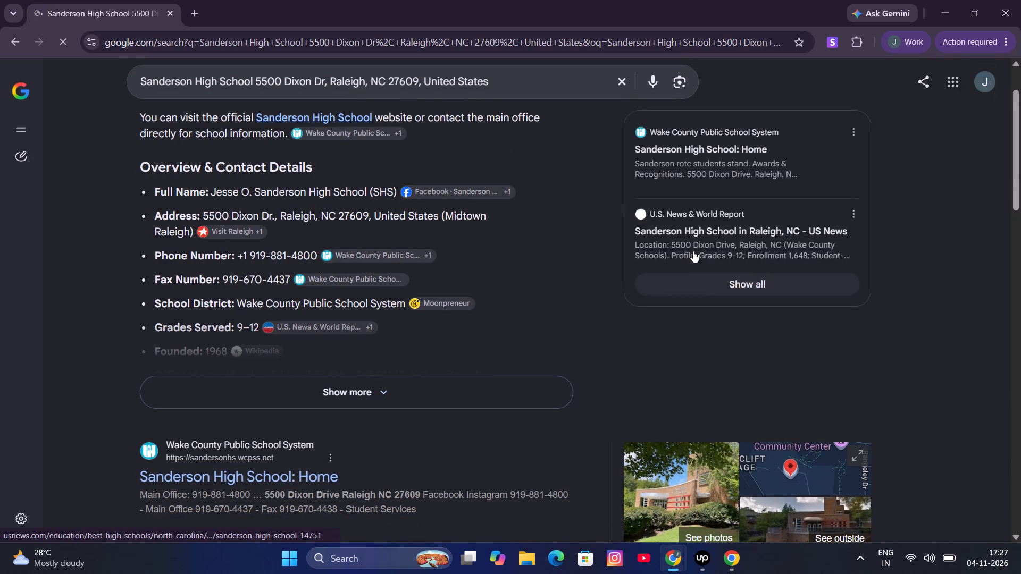
scroll(693, 251, down, 2)
scroll(585, 290, up, 2)
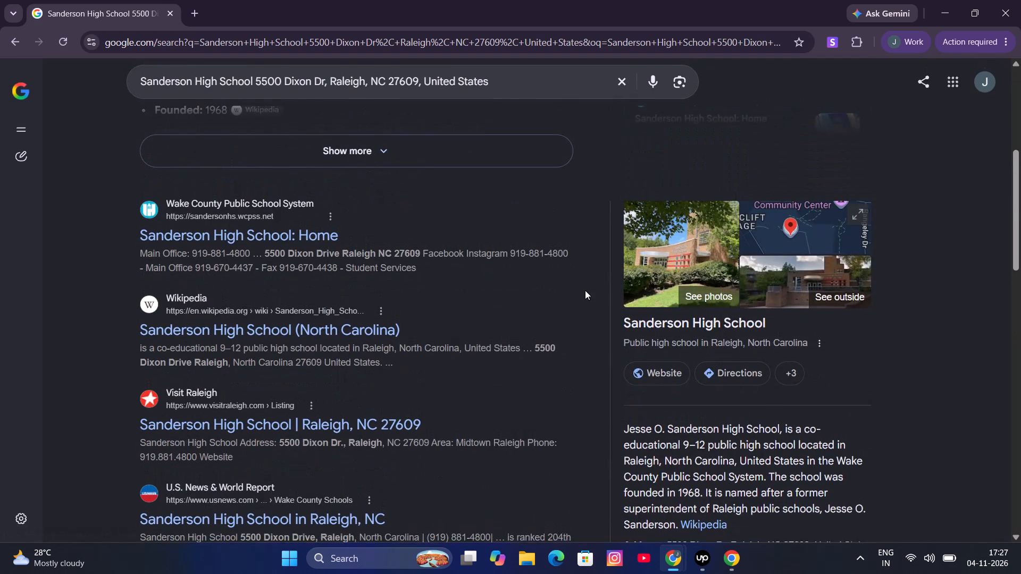
scroll(585, 290, up, 1)
click(302, 238)
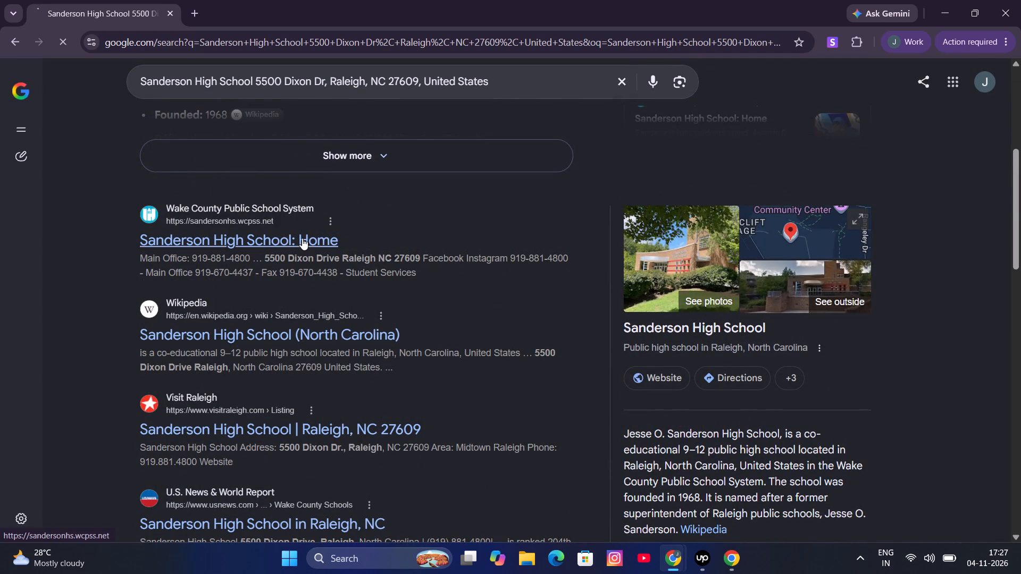
click(276, 234)
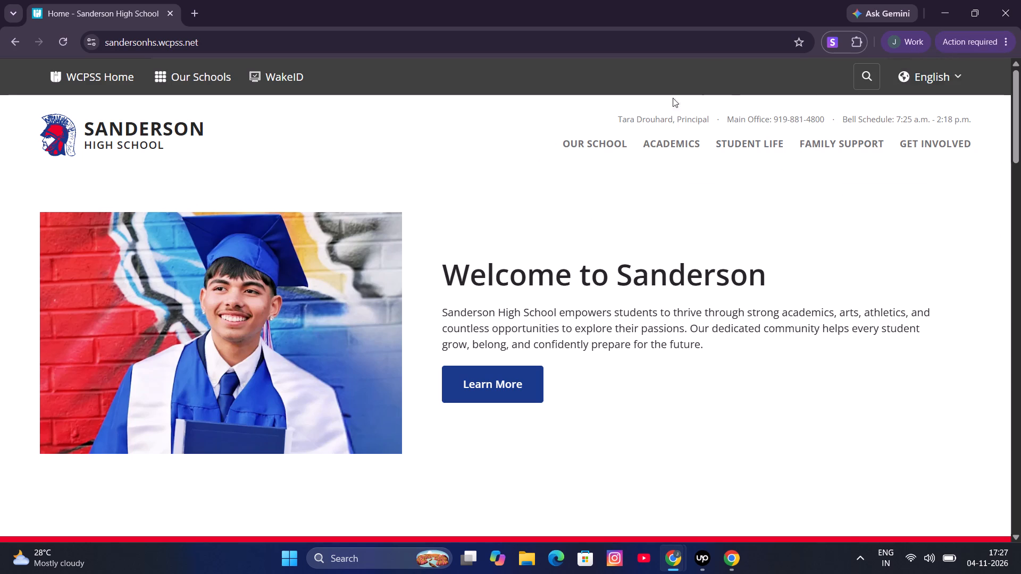
Look over the Sanderson High School homepage and close its separate browser window.
click(307, 142)
scroll(516, 247, down, 2)
scroll(686, 364, up, 5)
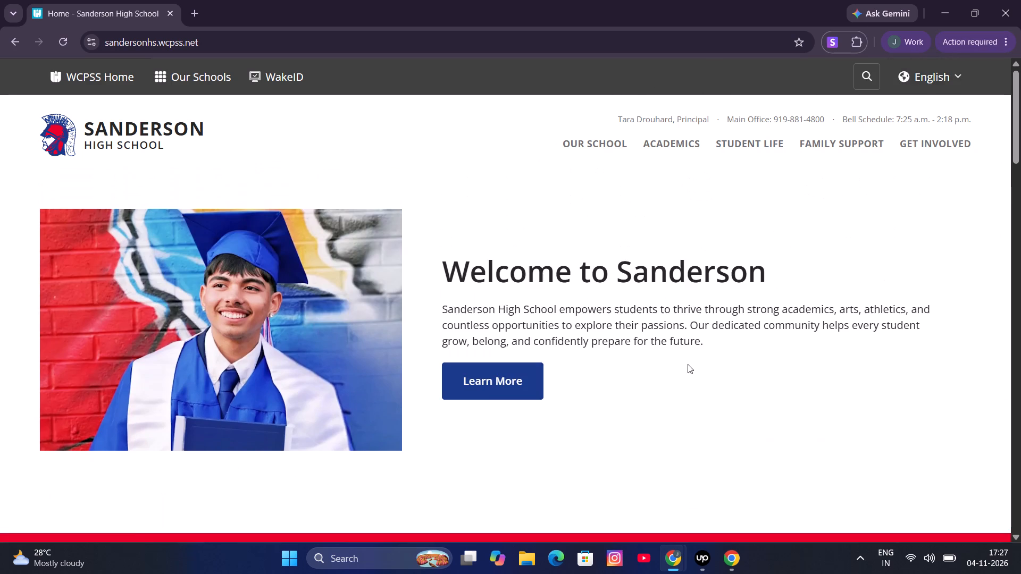
scroll(688, 364, up, 3)
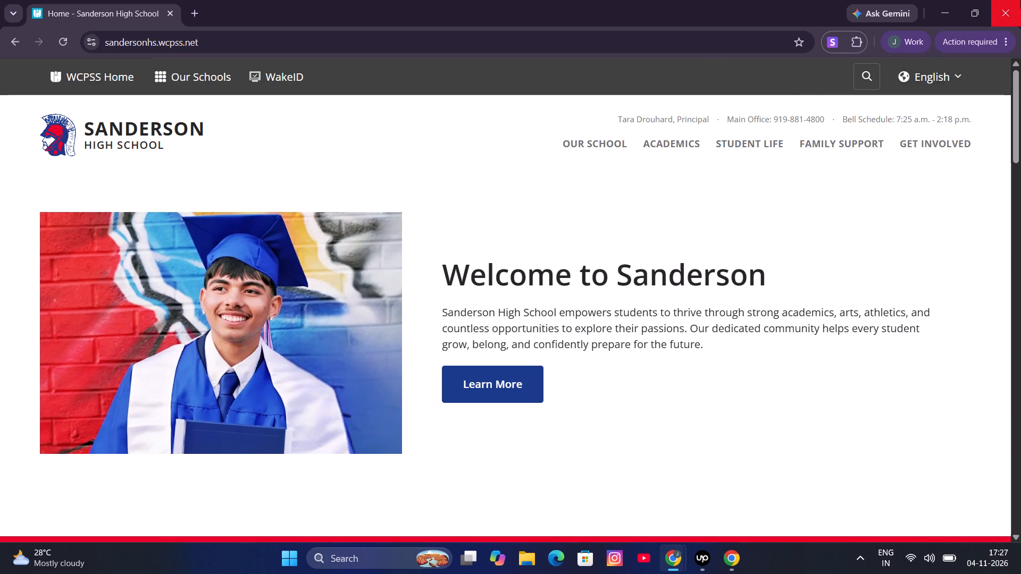
click(1020, 0)
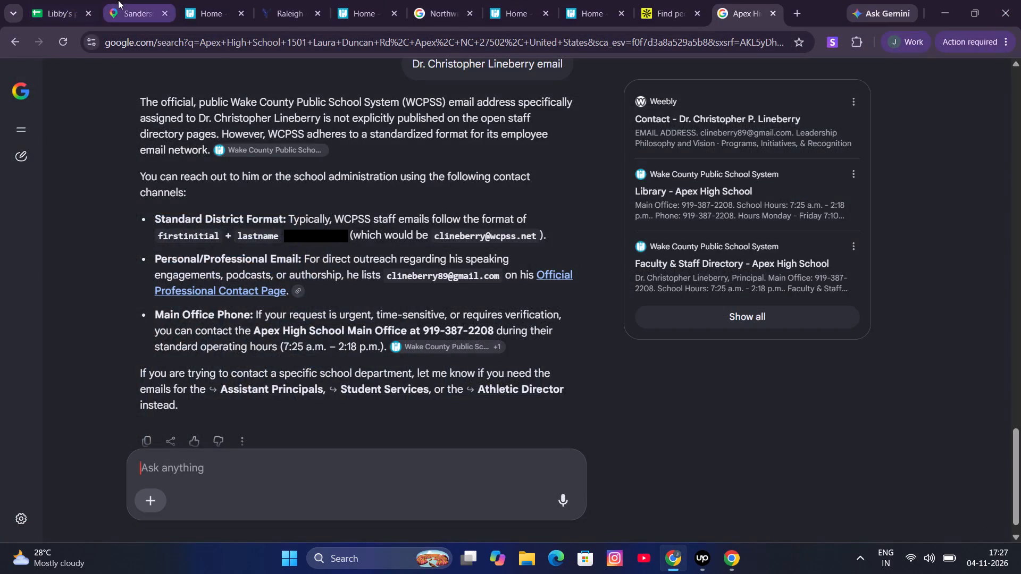
Search Google on a new page for Sanderson High School plus its address from Google Maps, and open the Sanderson High School: Home result.
click(124, 0)
key(ctrl+c)
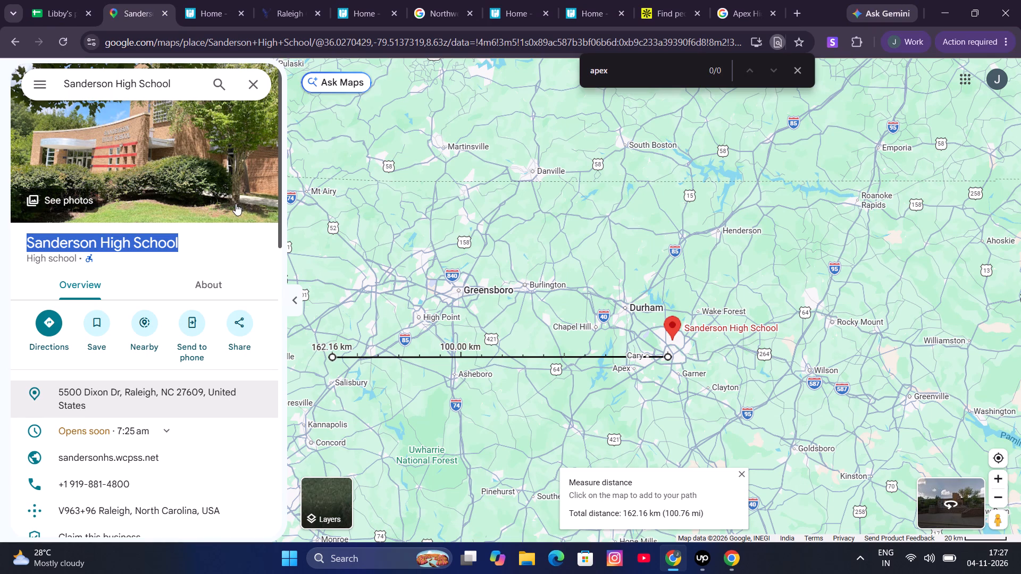
click(790, 14)
click(390, 267)
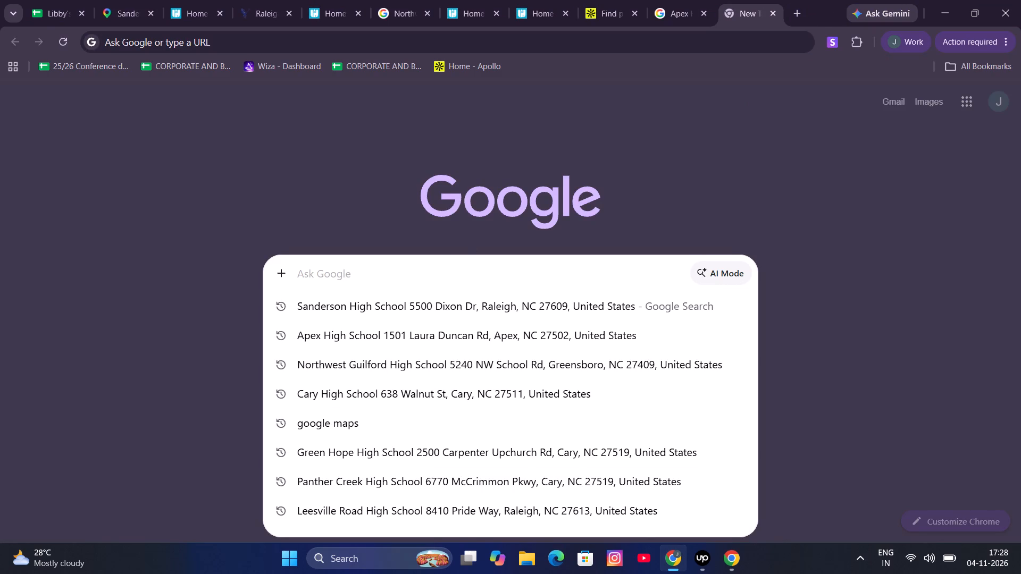
key(ctrl+v)
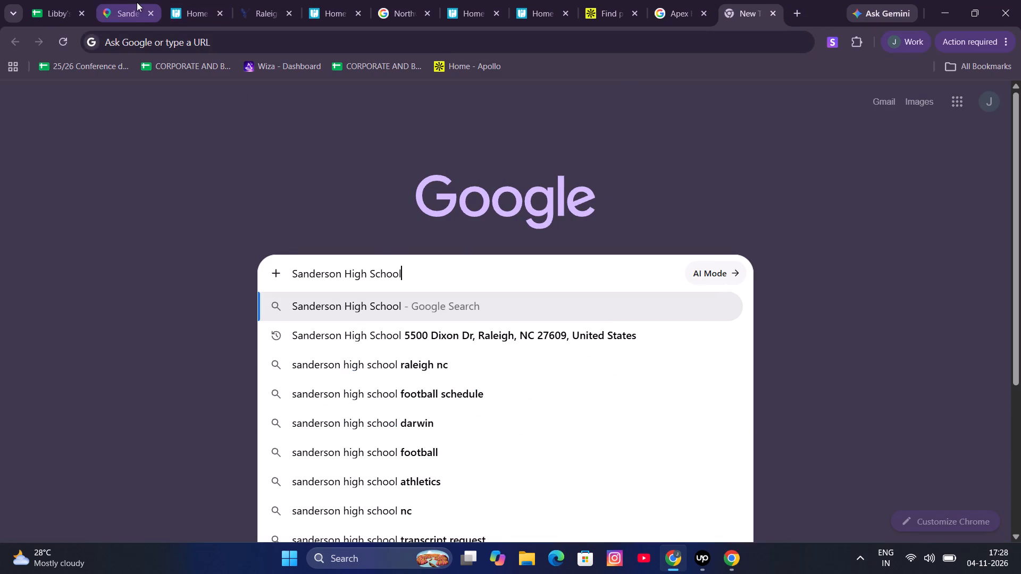
click(133, 2)
click(252, 394)
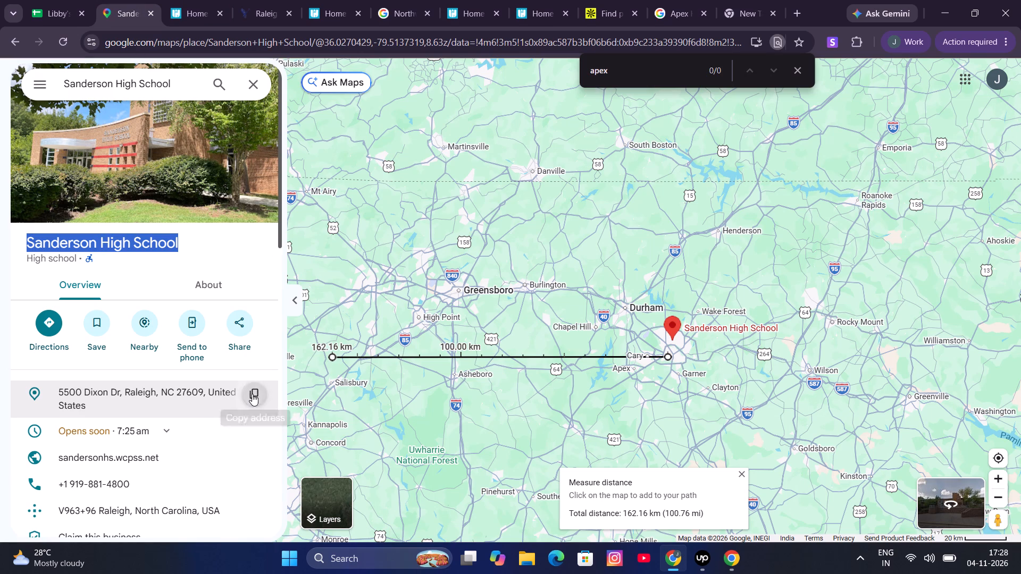
click(726, 4)
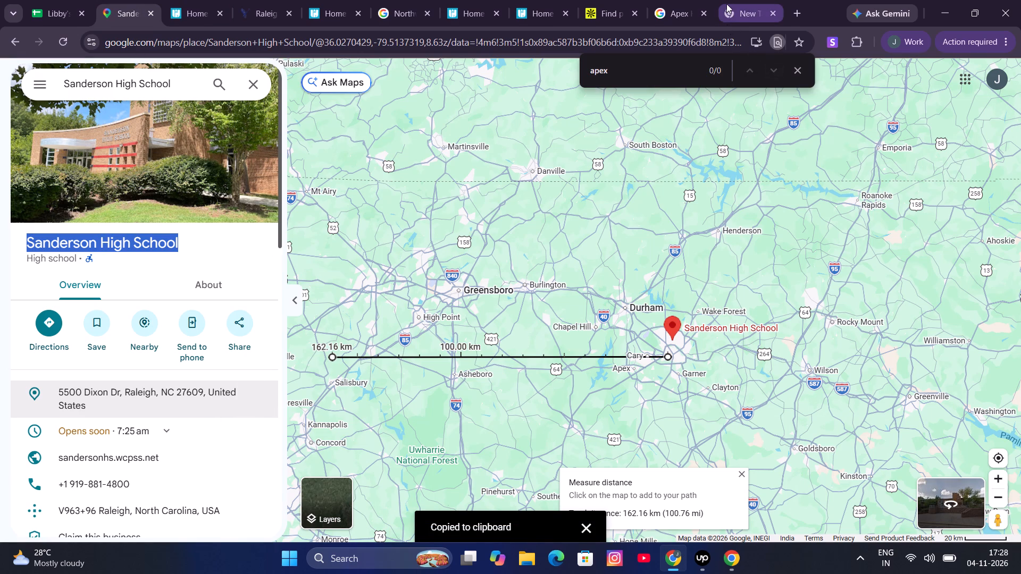
key(space)
key(ctrl+v)
key(Return)
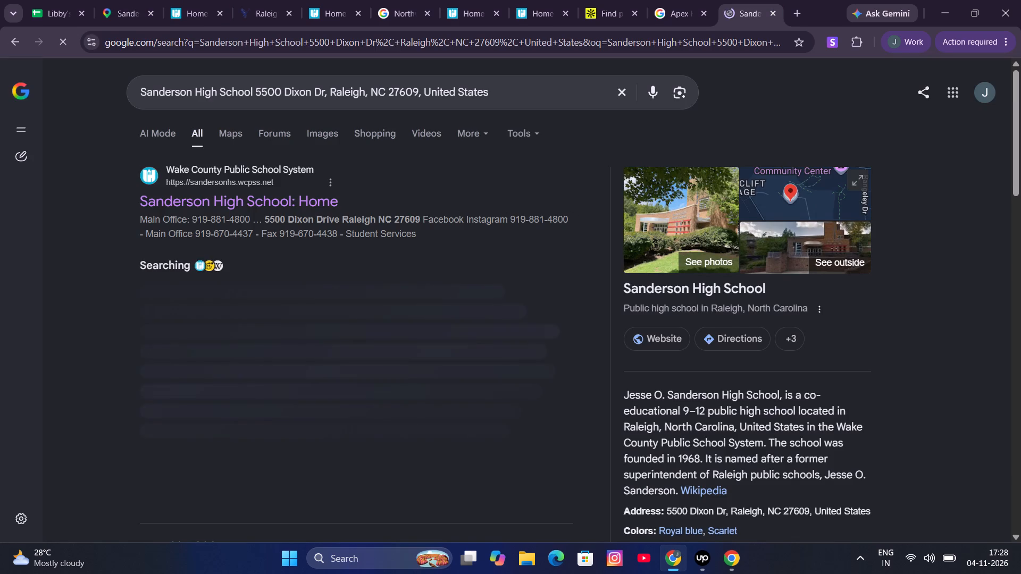
click(295, 193)
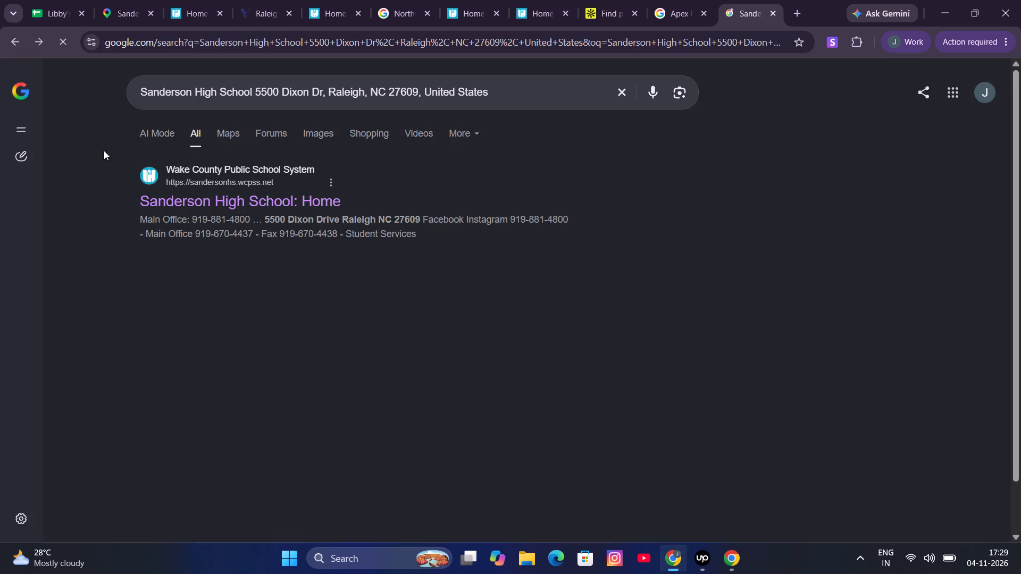
click(150, 140)
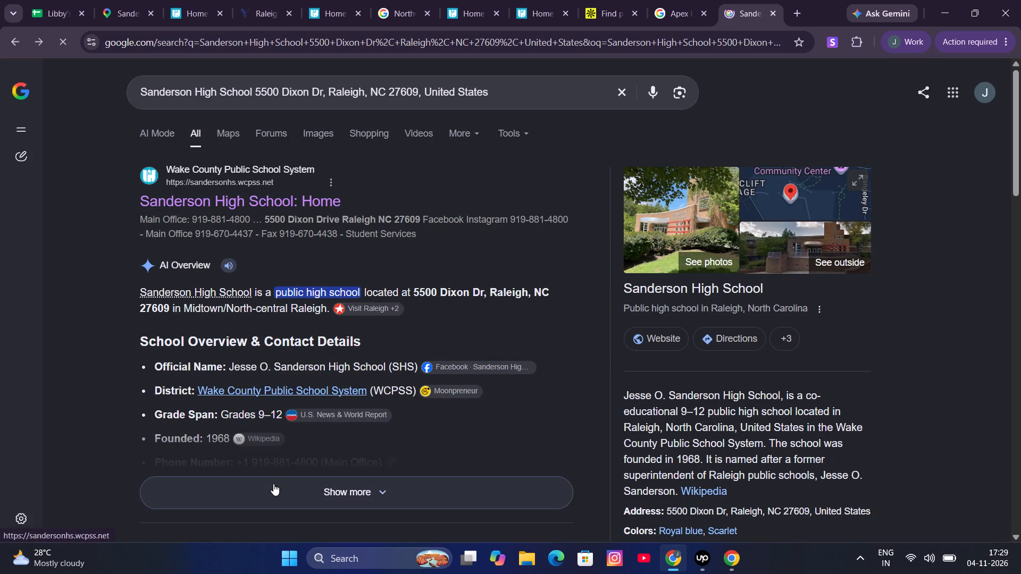
click(281, 484)
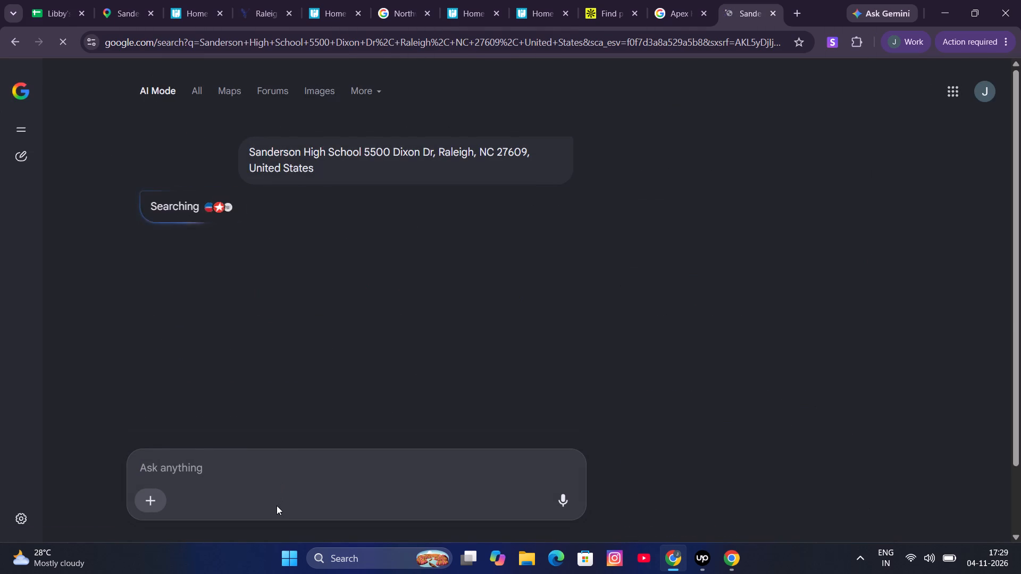
Enter Sanderson High School's name and full address as a follow-up prompt in AI Mode.
key(ctrl+v)
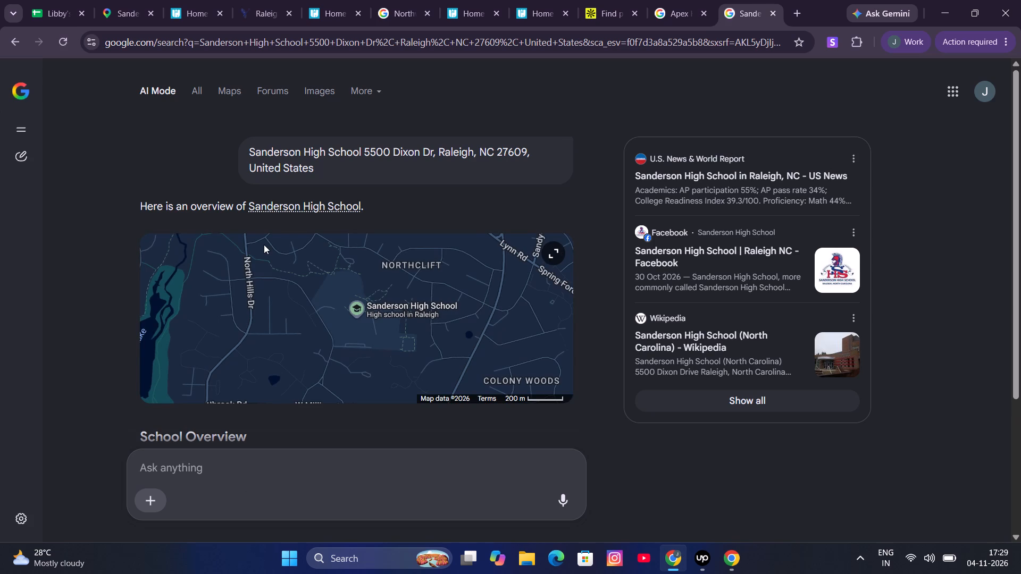
click(199, 157)
click(221, 455)
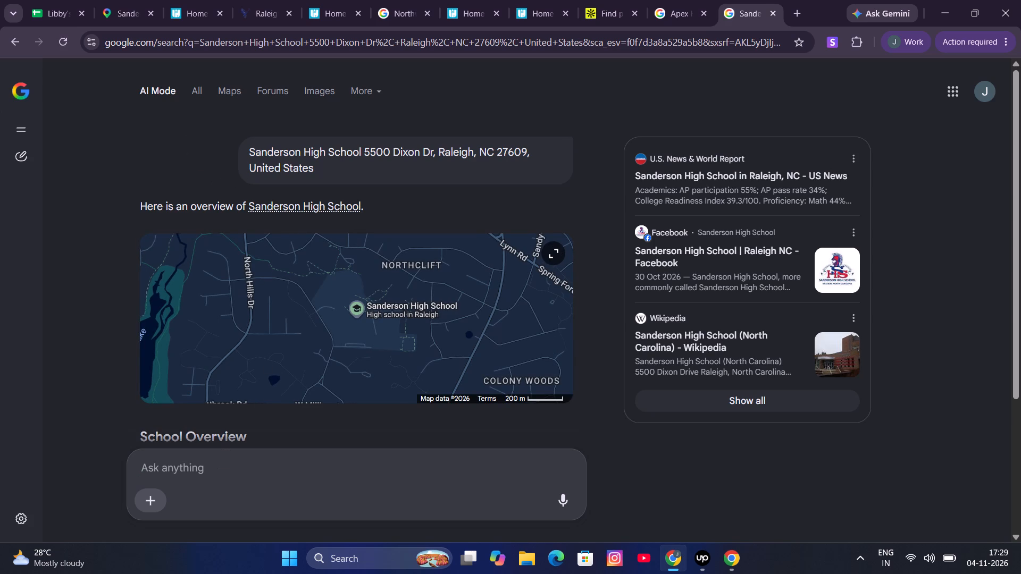
key(ctrl+v)
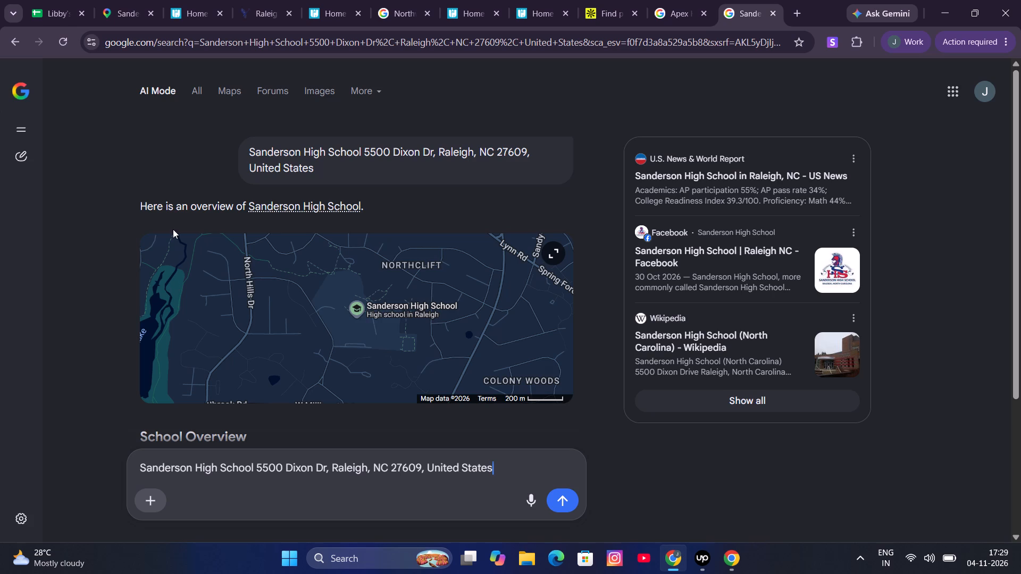
Copy Sanderson High School's address from its Google Maps listing and return to the project spreadsheet.
click(52, 14)
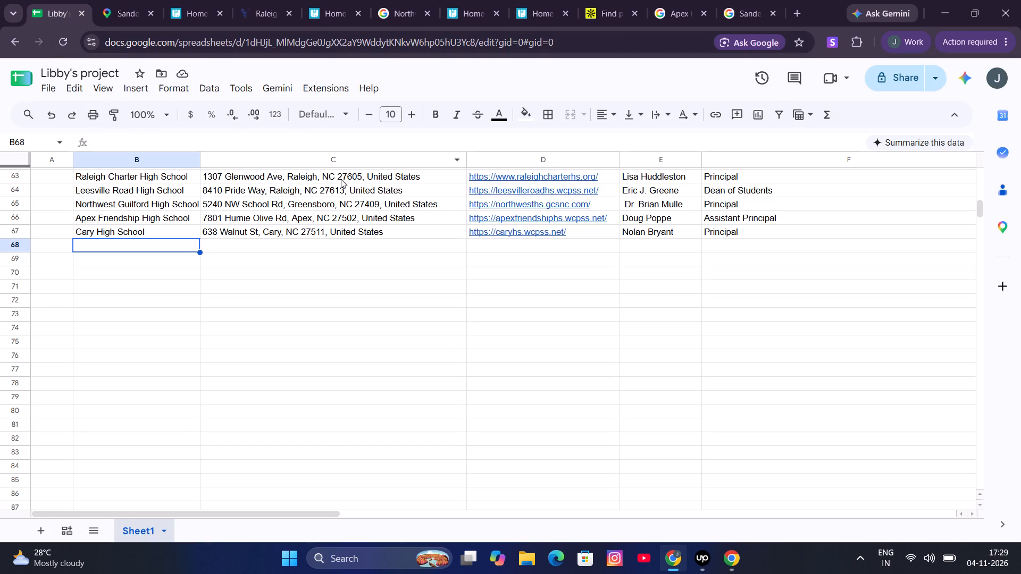
click(124, 7)
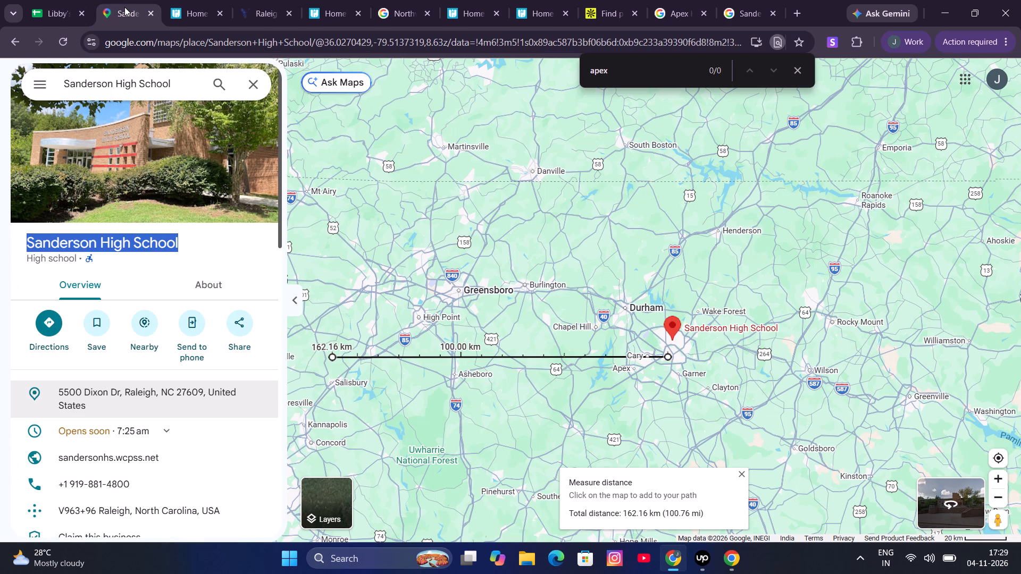
click(251, 389)
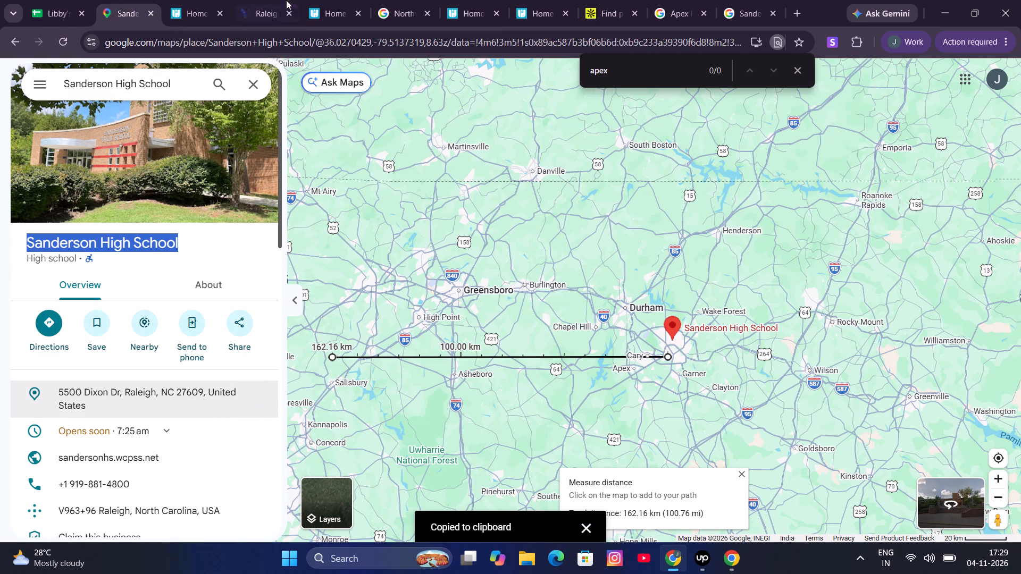
click(611, 6)
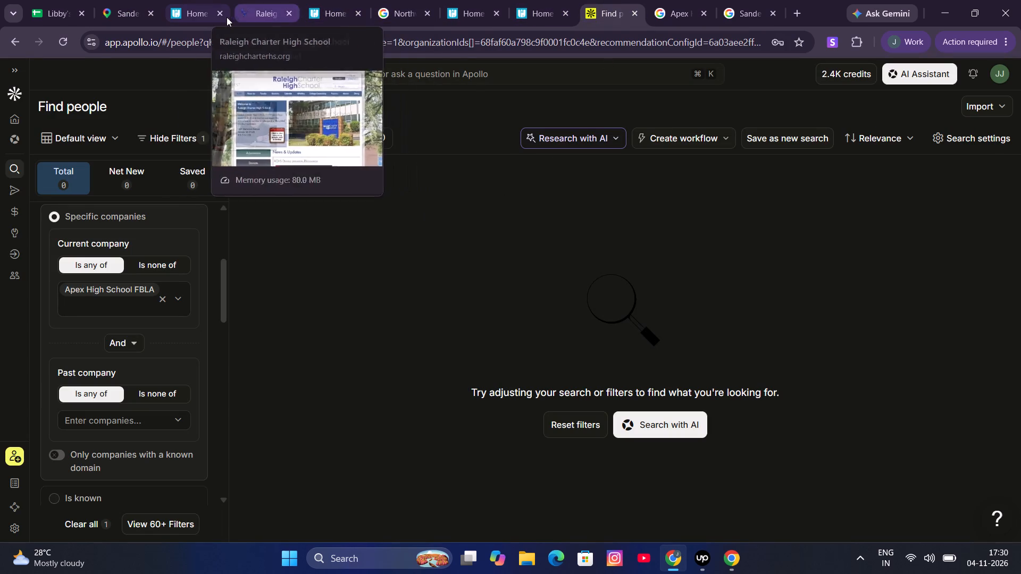
click(127, 10)
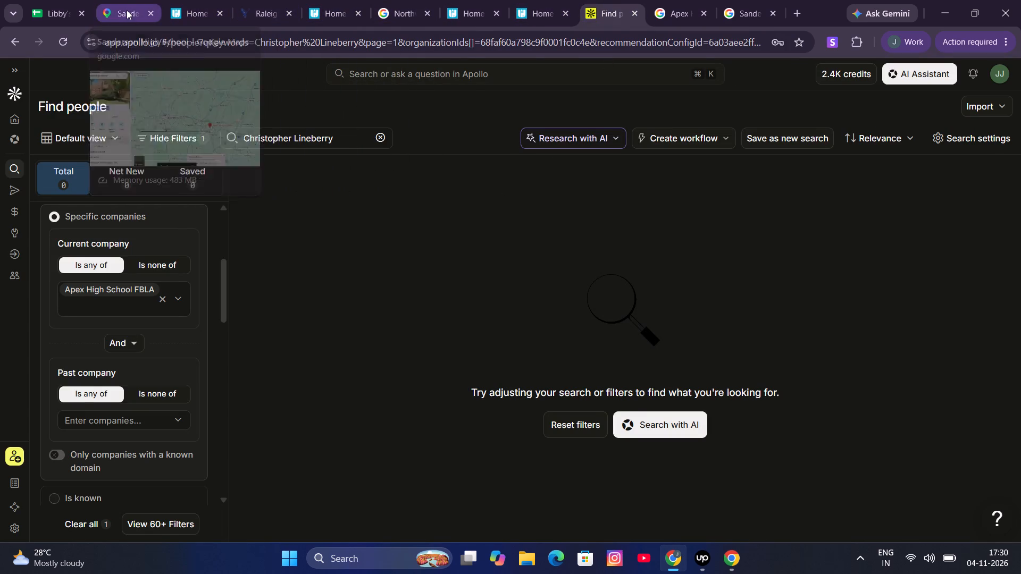
click(255, 393)
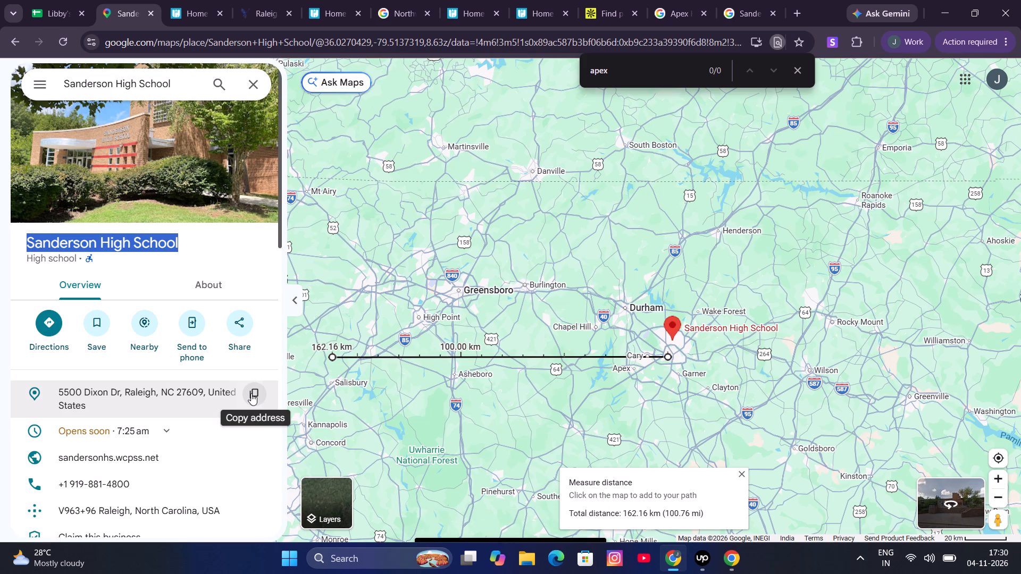
click(47, 0)
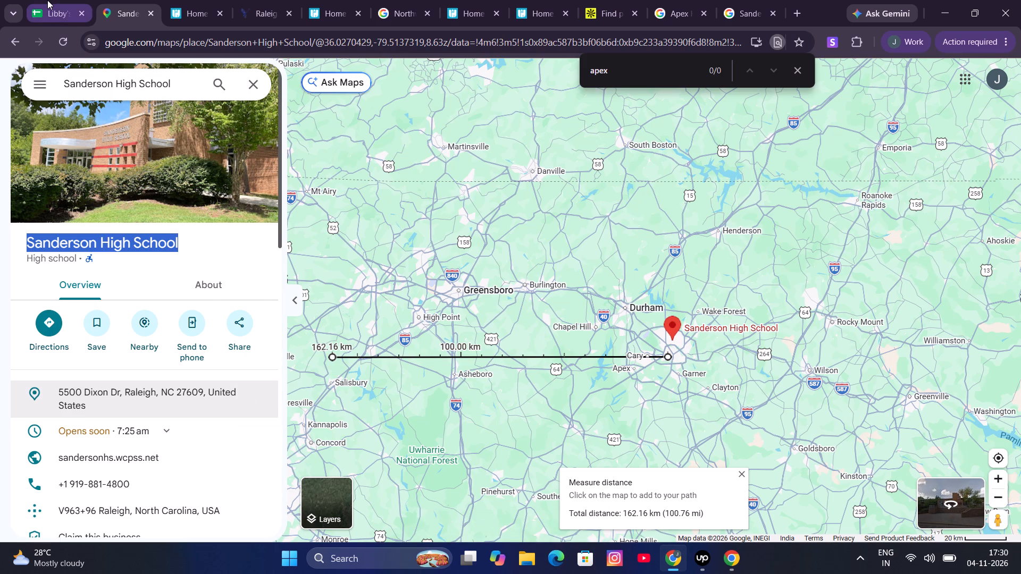
Submit the prepared Sanderson High School name-and-address prompt in Google AI Mode and look through the response.
click(726, 0)
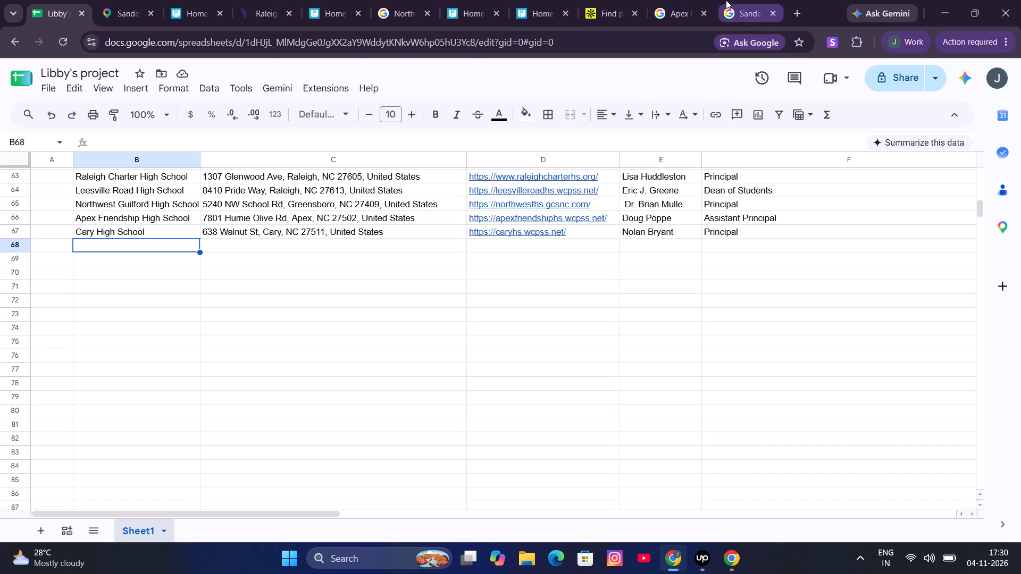
scroll(506, 324, down, 1)
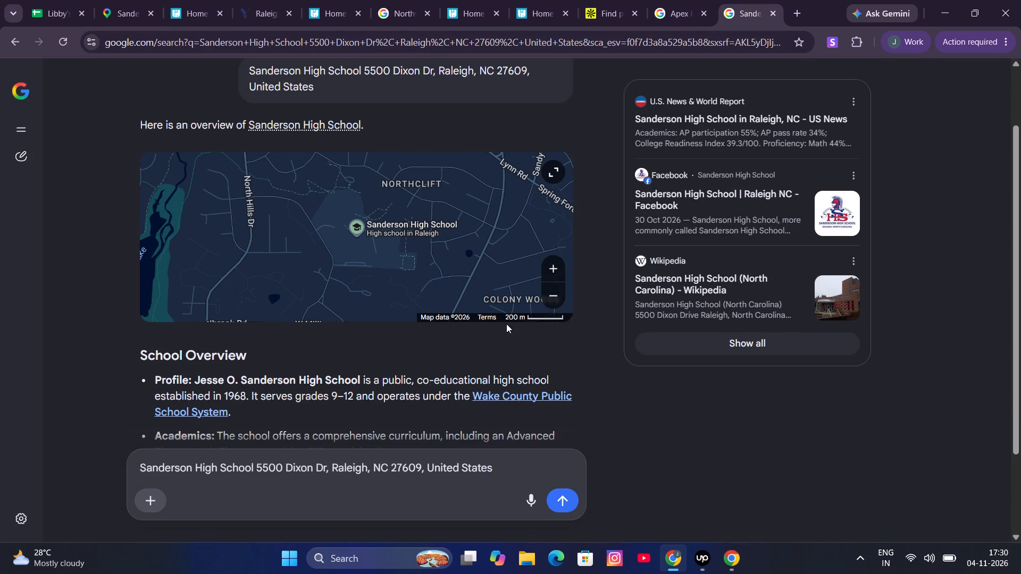
key(Return)
scroll(506, 324, up, 3)
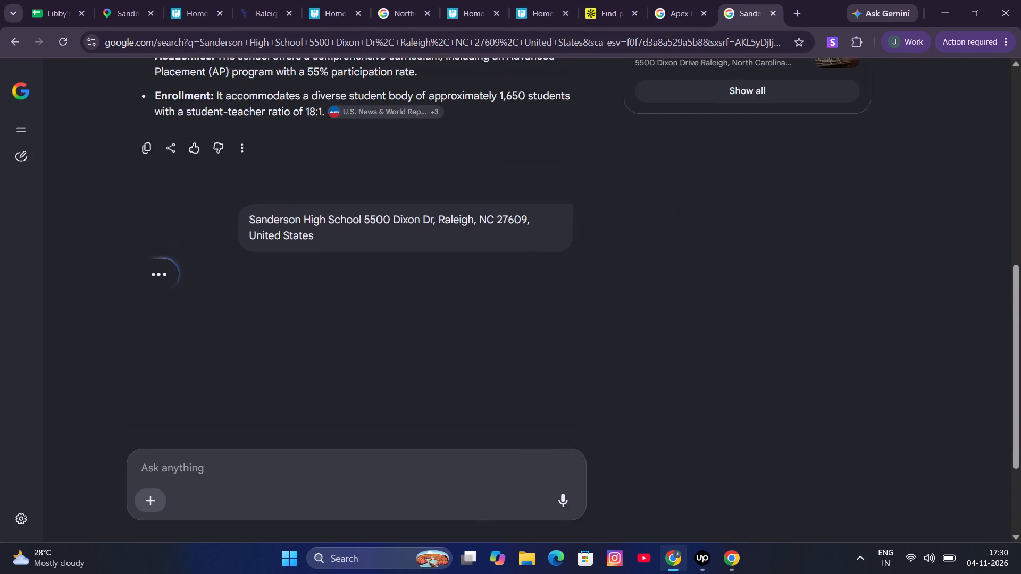
scroll(506, 324, up, 2)
scroll(506, 324, down, 4)
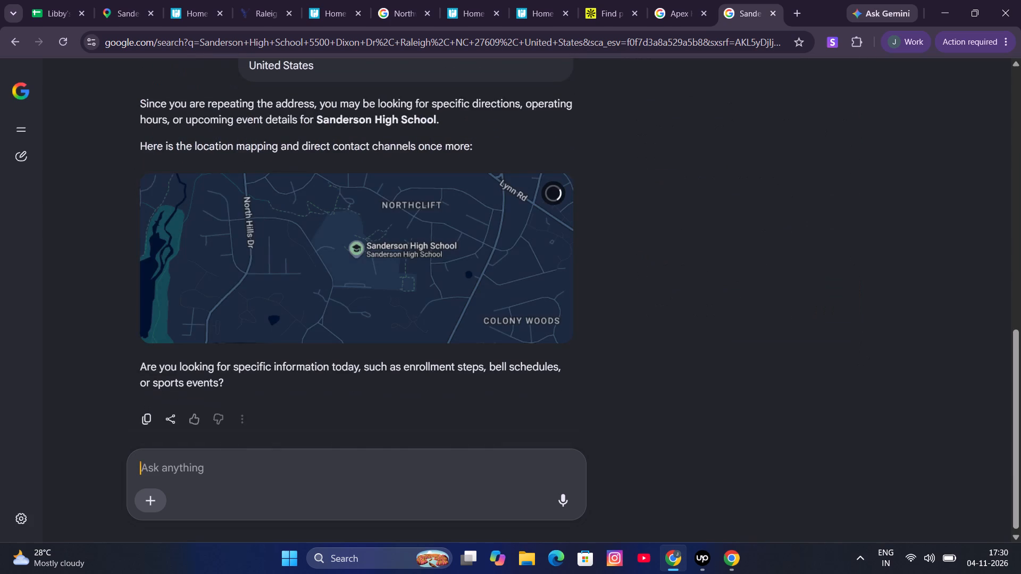
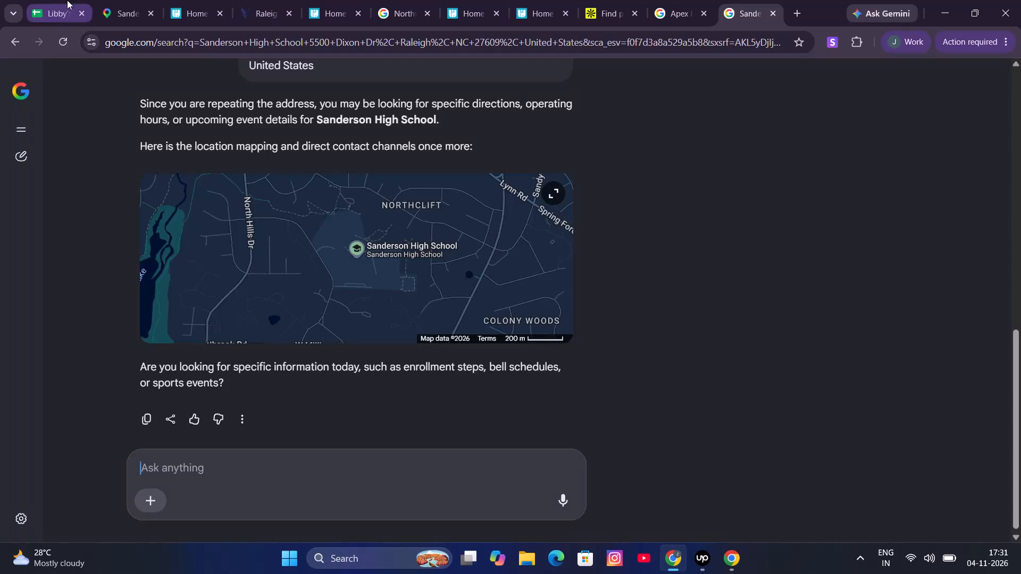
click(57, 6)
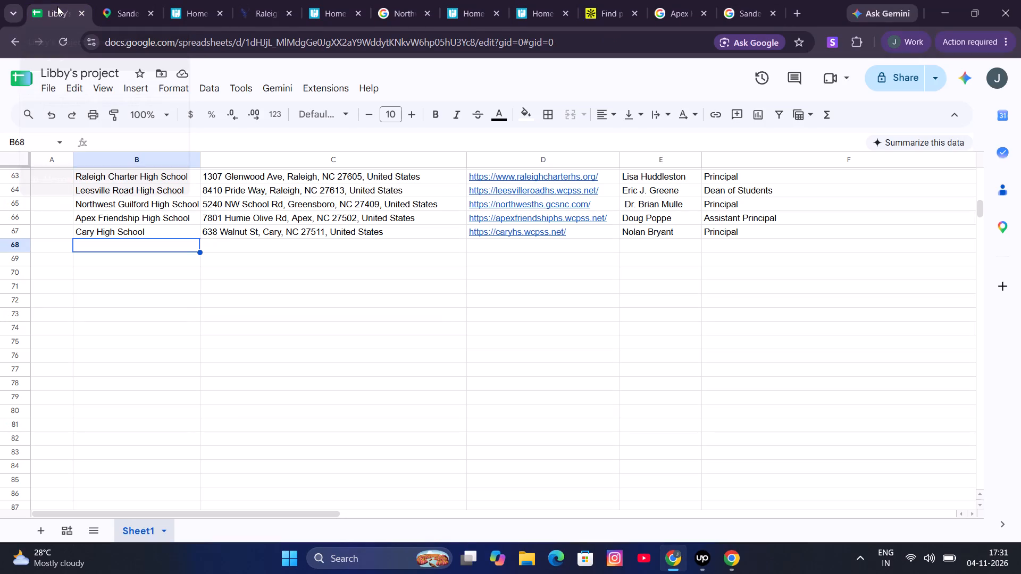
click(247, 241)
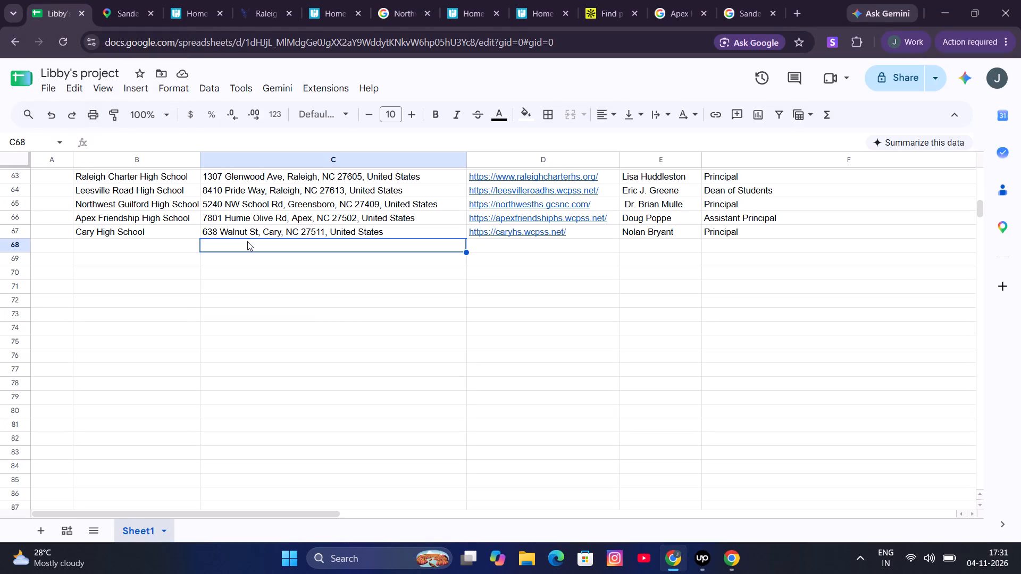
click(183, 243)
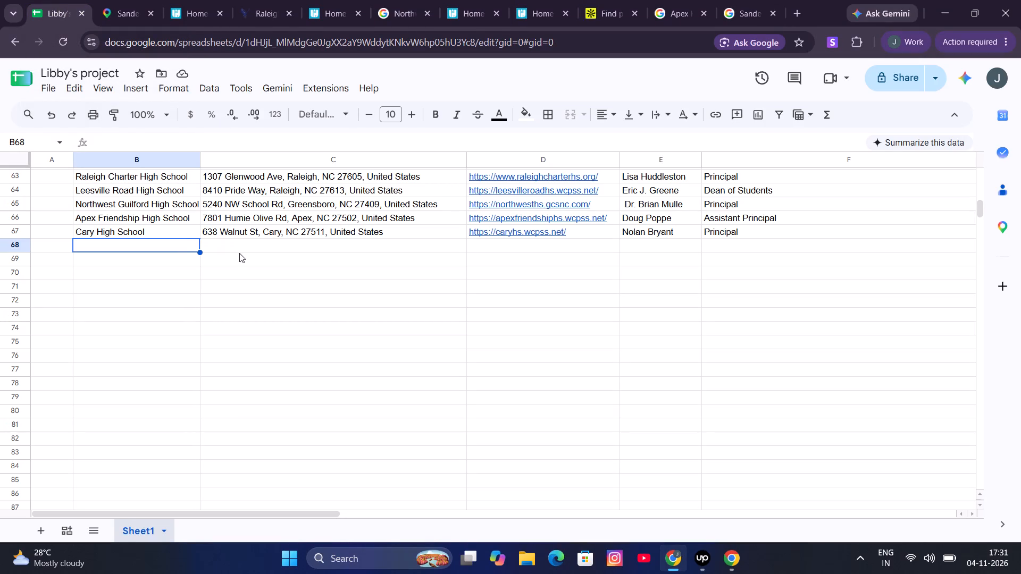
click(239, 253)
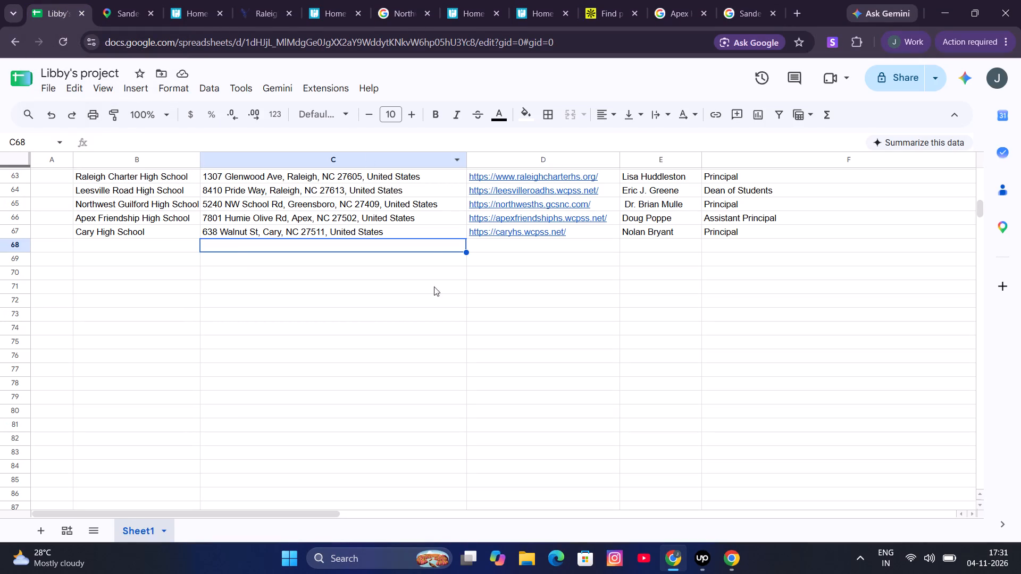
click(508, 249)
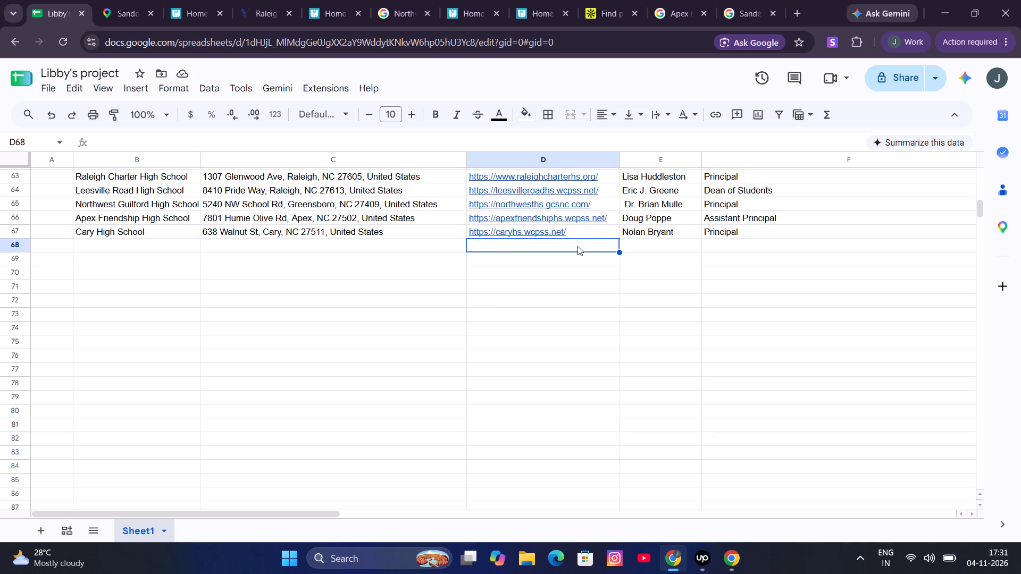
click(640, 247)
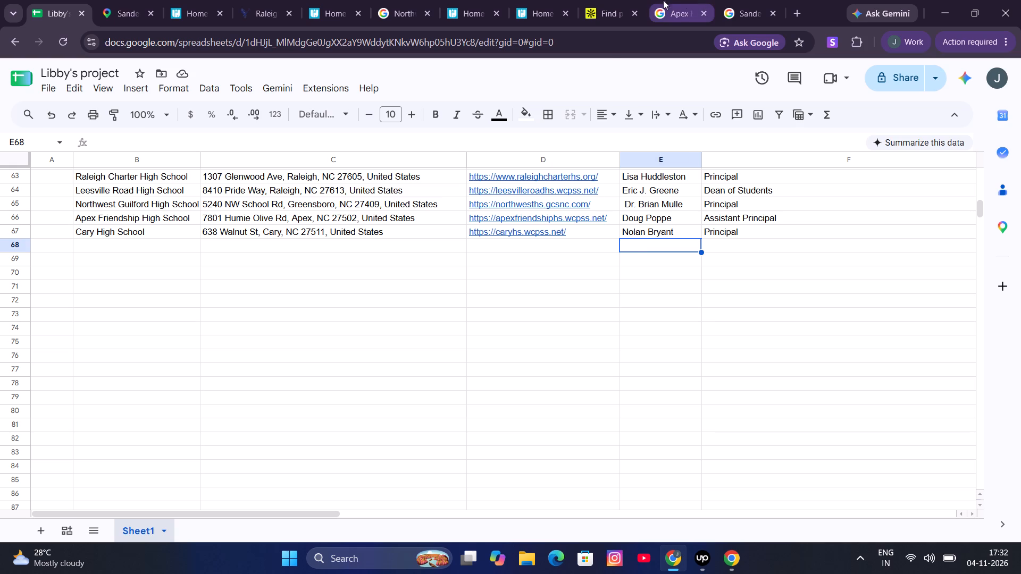
Review the AI Mode conversation about Sanderson High School from its opening overview for details to record in the project spreadsheet.
click(723, 2)
scroll(311, 171, up, 5)
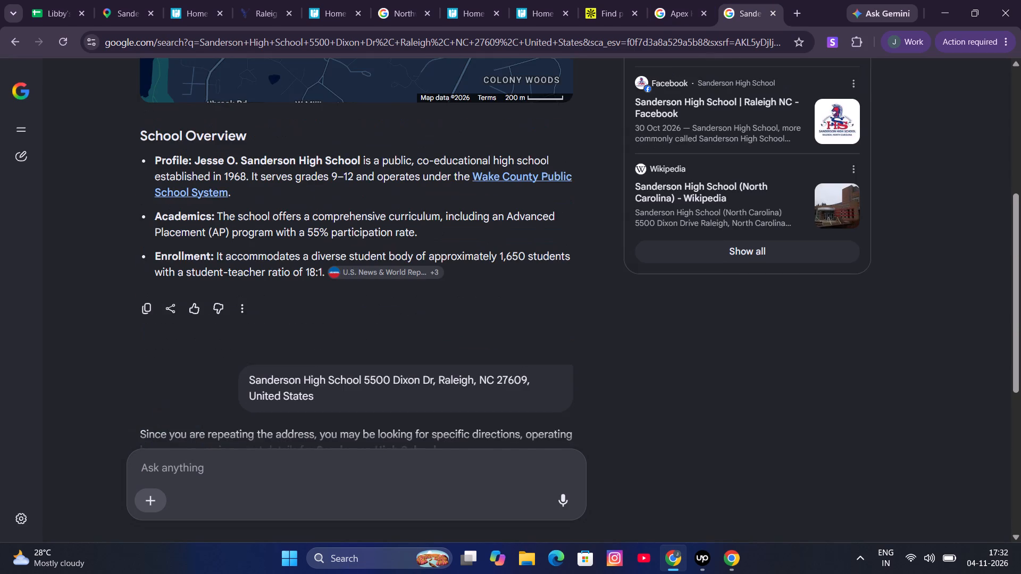
scroll(309, 203, up, 9)
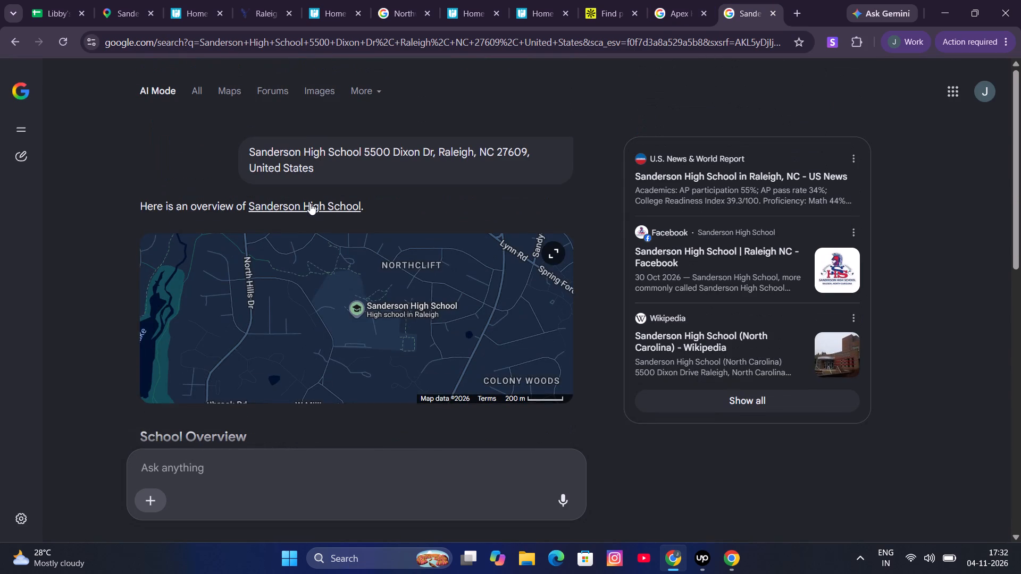
scroll(337, 242, up, 5)
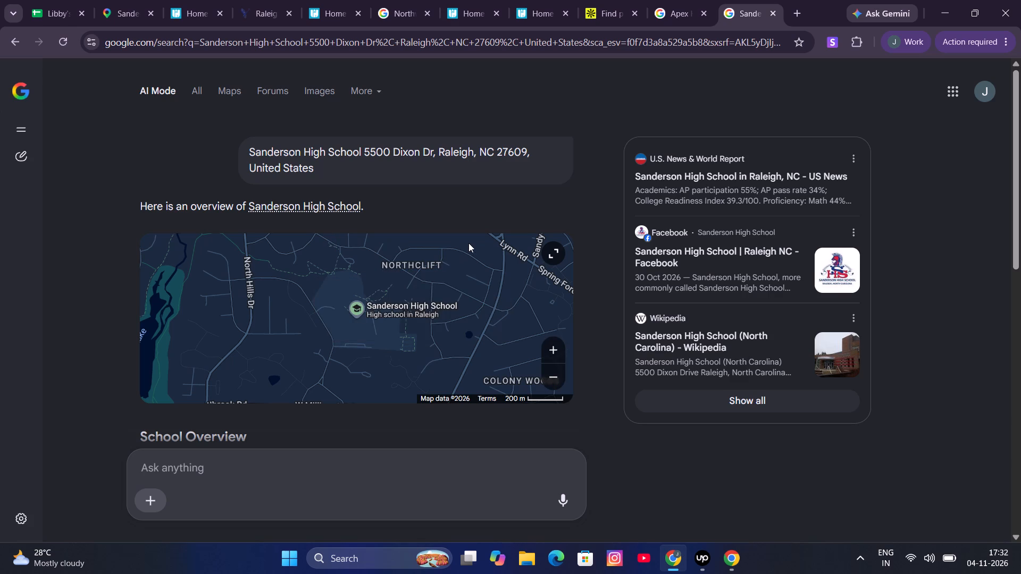
scroll(408, 266, down, 4)
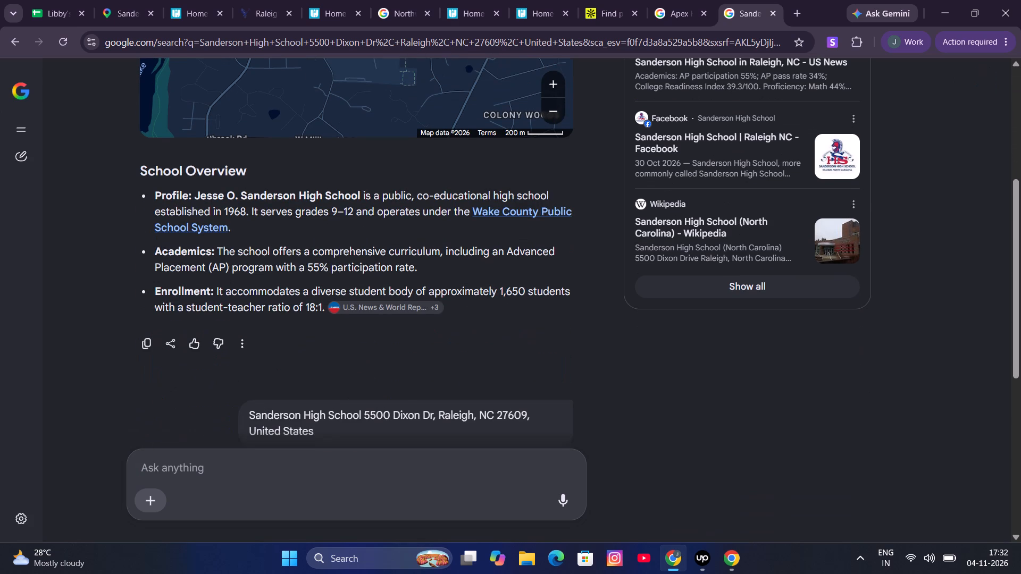
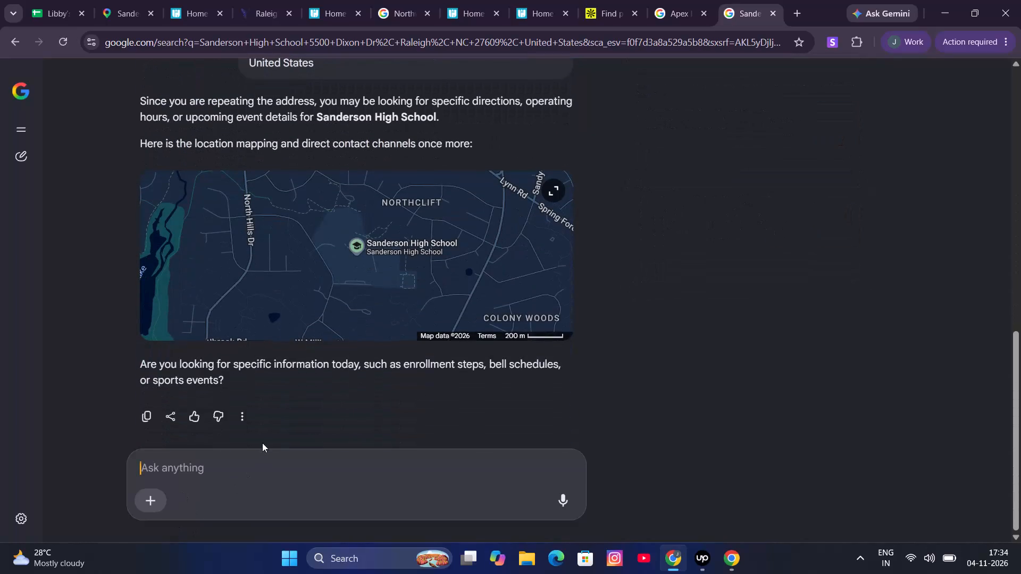
scroll(222, 421, down, 2)
scroll(337, 197, up, 13)
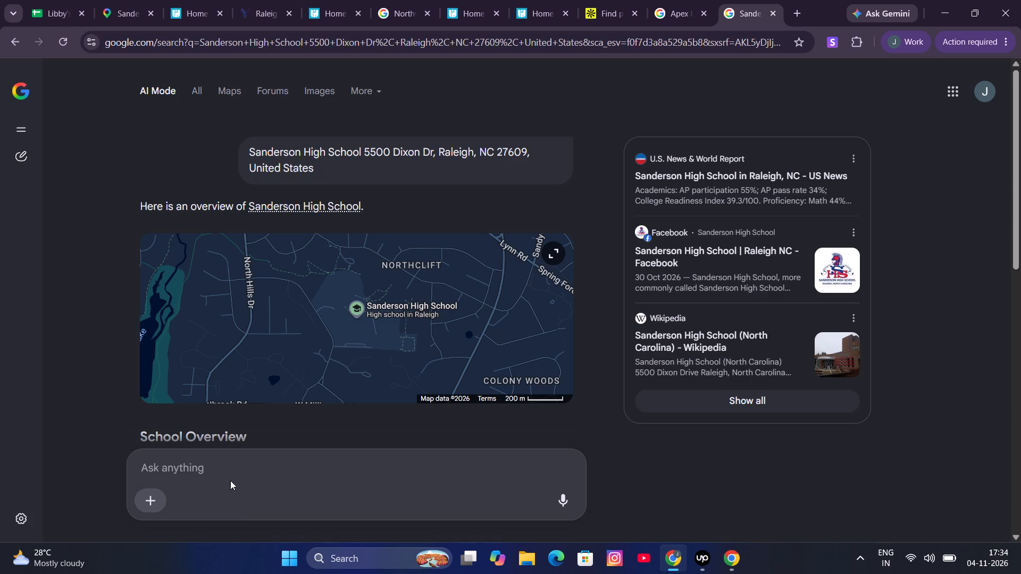
Ask AI Mode about the principal by combining Sanderson High School's name, 5500 Dixon Dr address and the copied principal's name in one prompt.
click(50, 1)
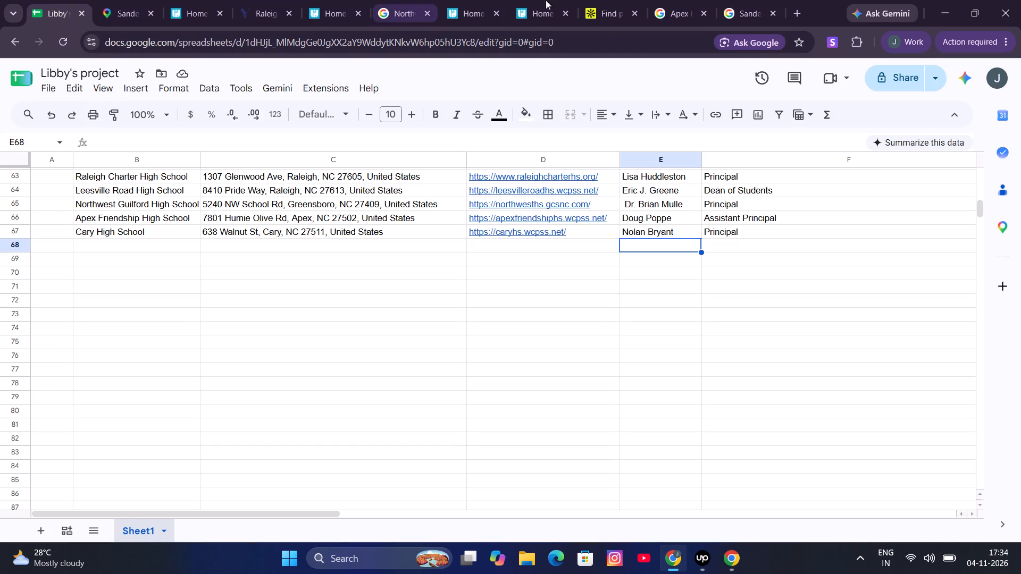
click(724, 4)
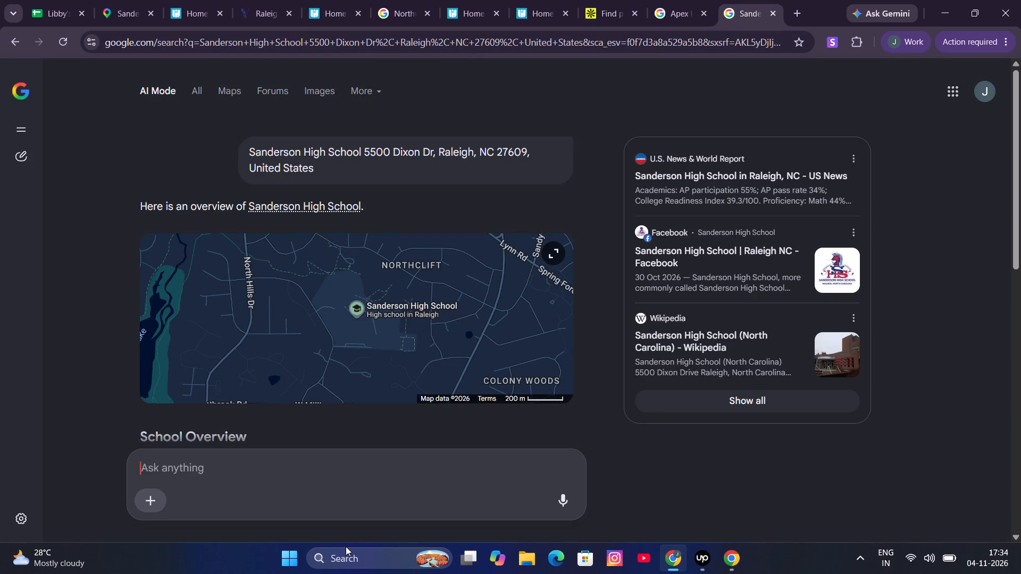
key(ctrl+v)
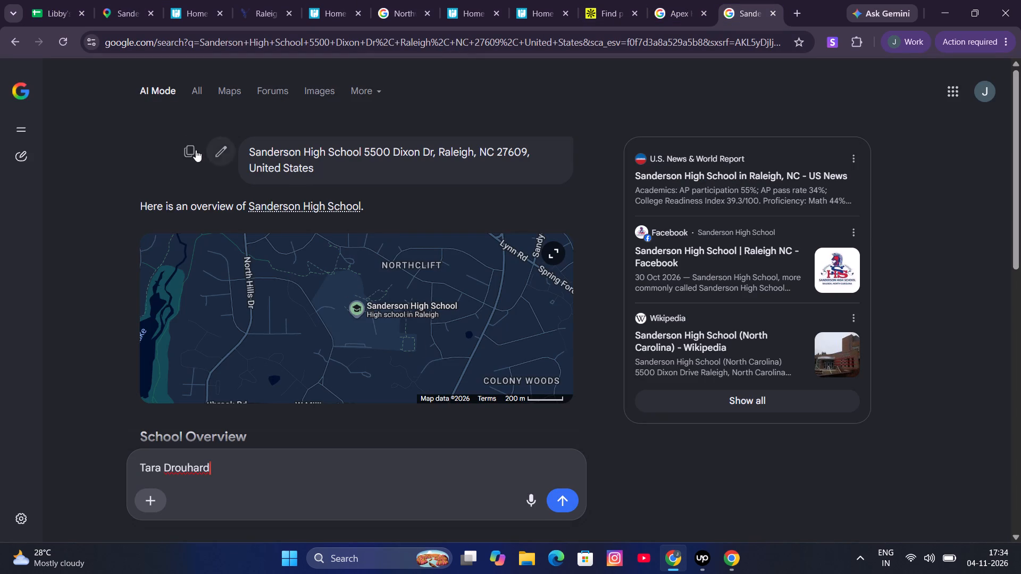
click(194, 150)
click(217, 476)
key(Left)
key(Left)
key(Left)
key(Left)
key(Left)
key(Left)
key(Left)
key(Left)
key(Left)
key(Left)
key(Left)
key(Left)
key(Left)
key(ctrl+v)
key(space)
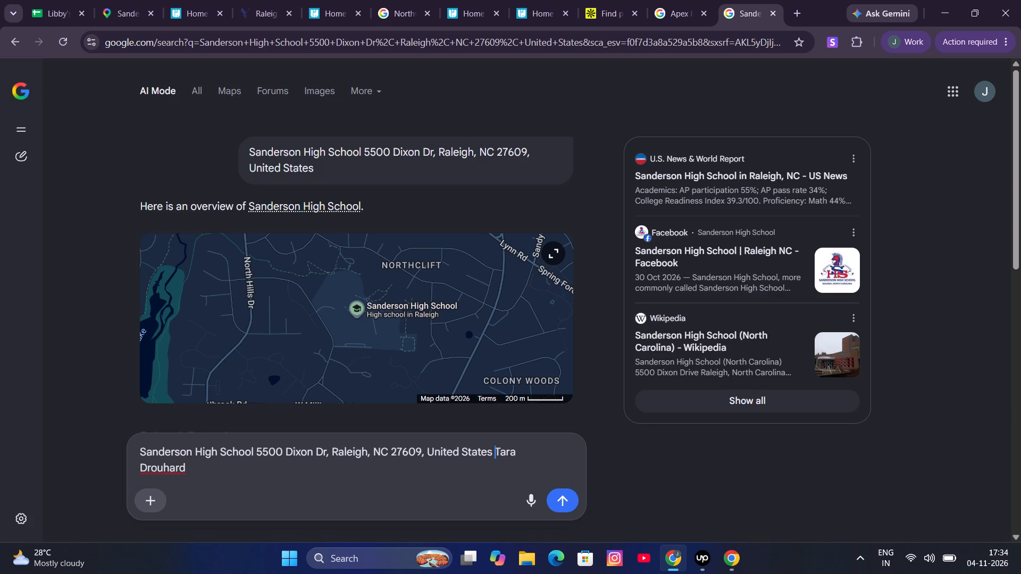
key(Return)
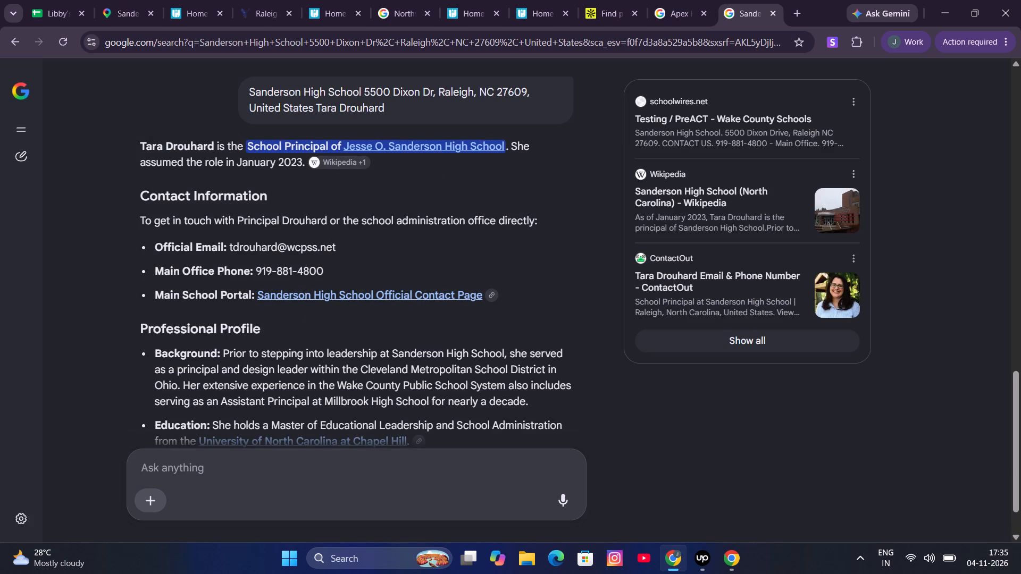
Copy the principal's official email address from the contact information in the AI Mode response.
scroll(289, 270, up, 1)
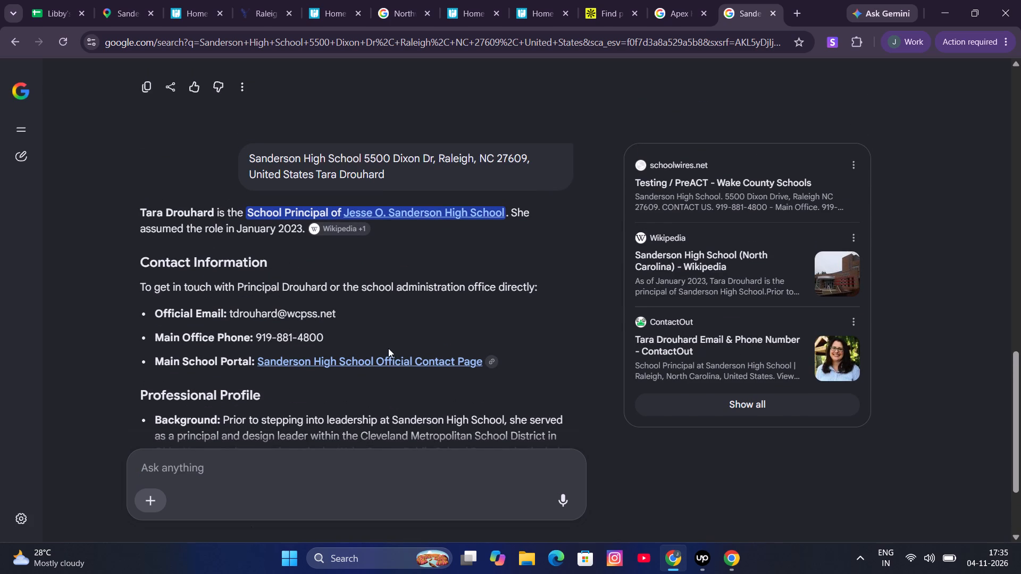
drag(336, 309, 247, 308)
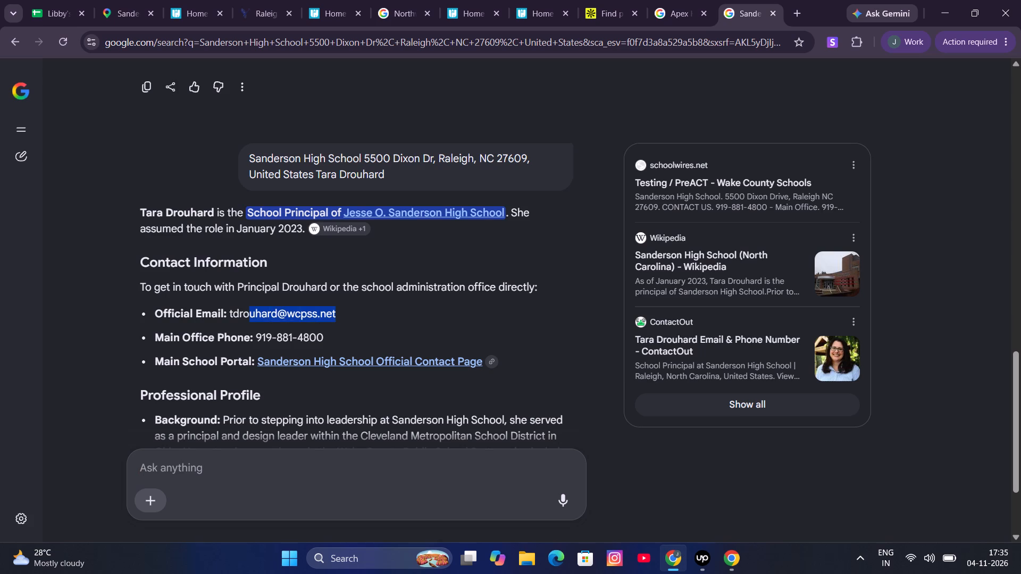
drag(247, 308, 230, 309)
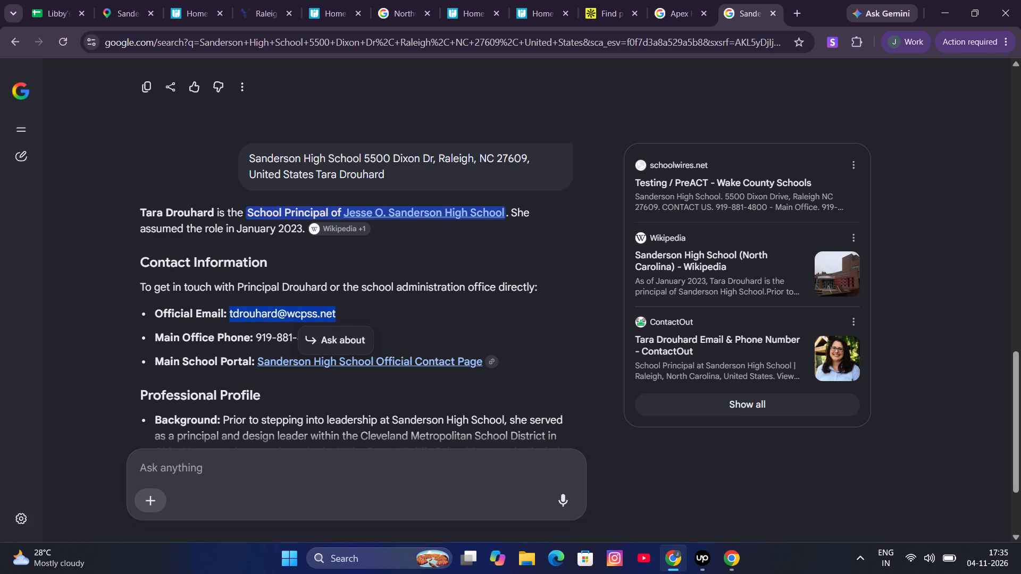
key(ctrl+c)
key(ctrl+c)
scroll(337, 260, up, 1)
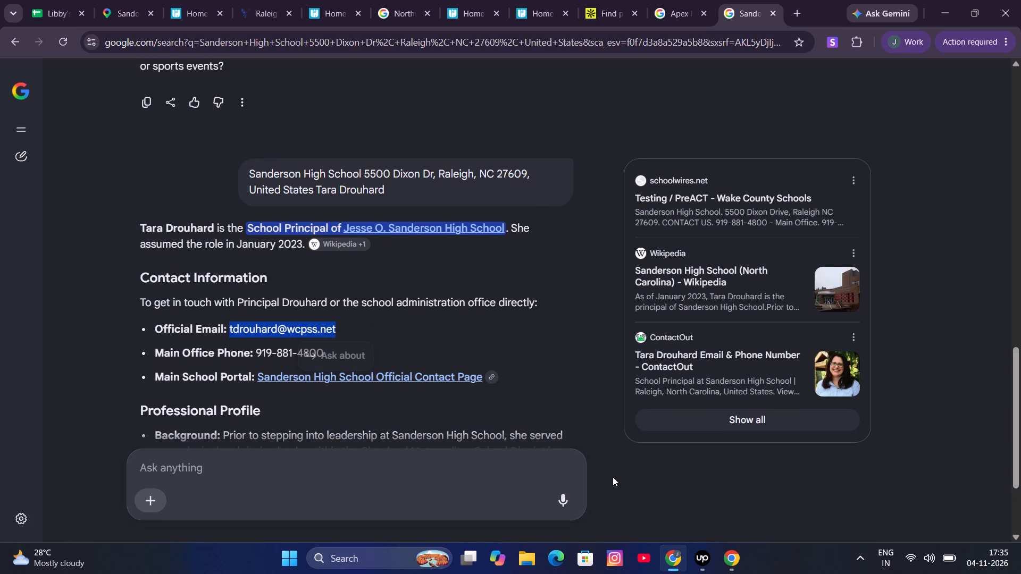
Check the Sanderson High School contact details in the Gemini conversation, and return to the AI Mode response.
click(731, 573)
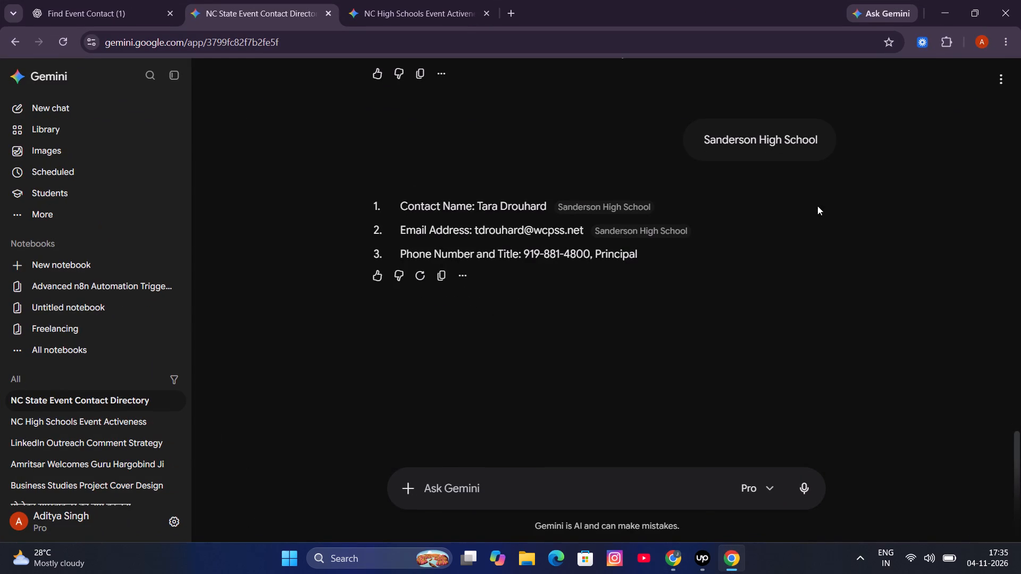
click(934, 16)
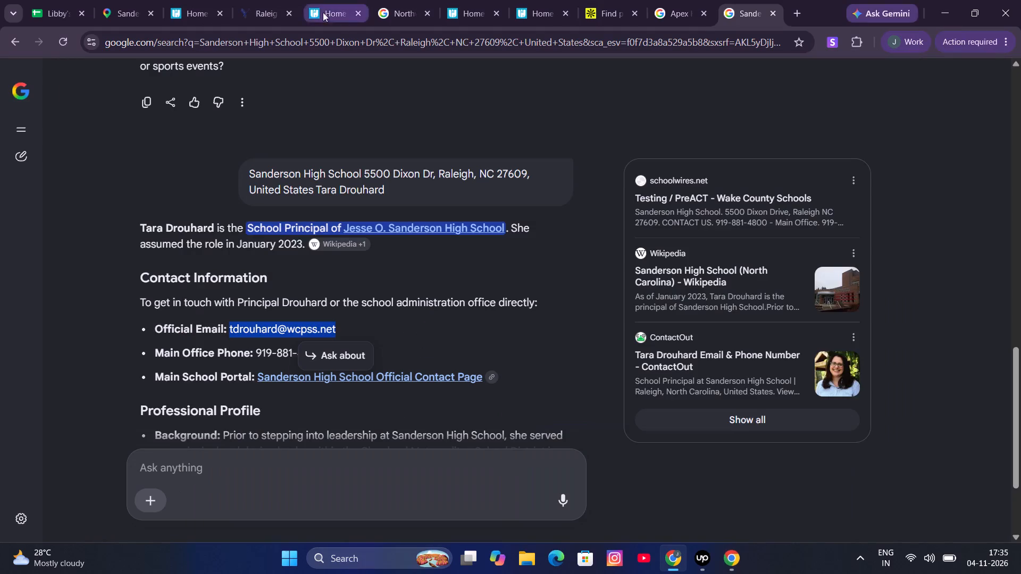
Enter the Sanderson High School principal's e-mail address in cell G68 of the project spreadsheet.
click(68, 0)
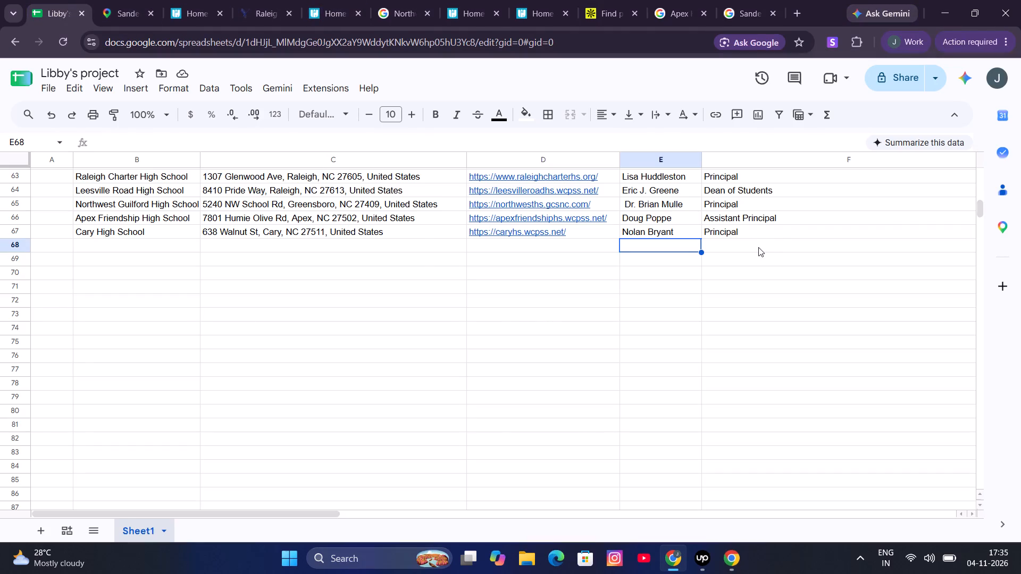
click(758, 247)
scroll(758, 247, left, 4)
double_click(719, 250)
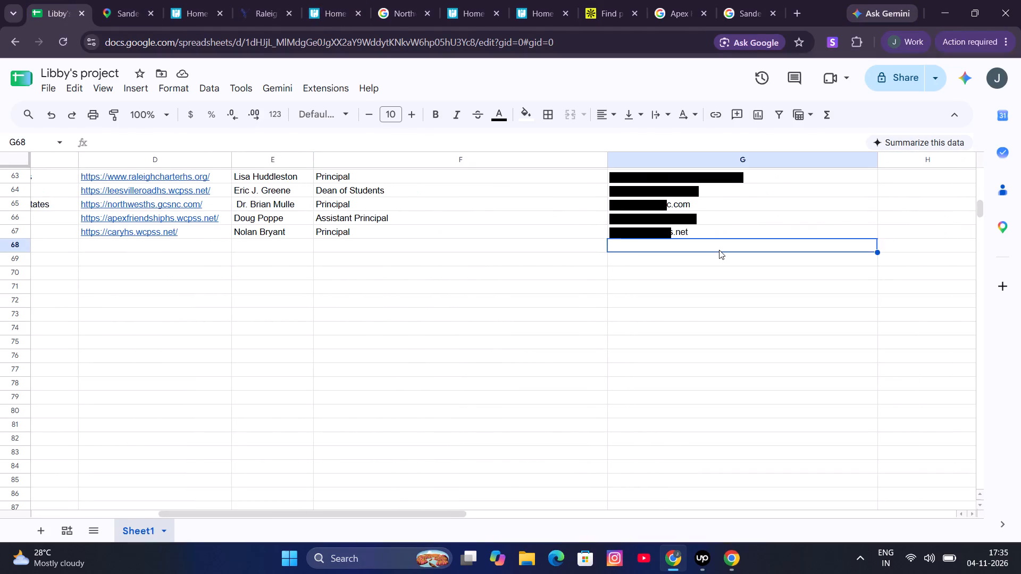
key(ctrl+v)
double_click(533, 249)
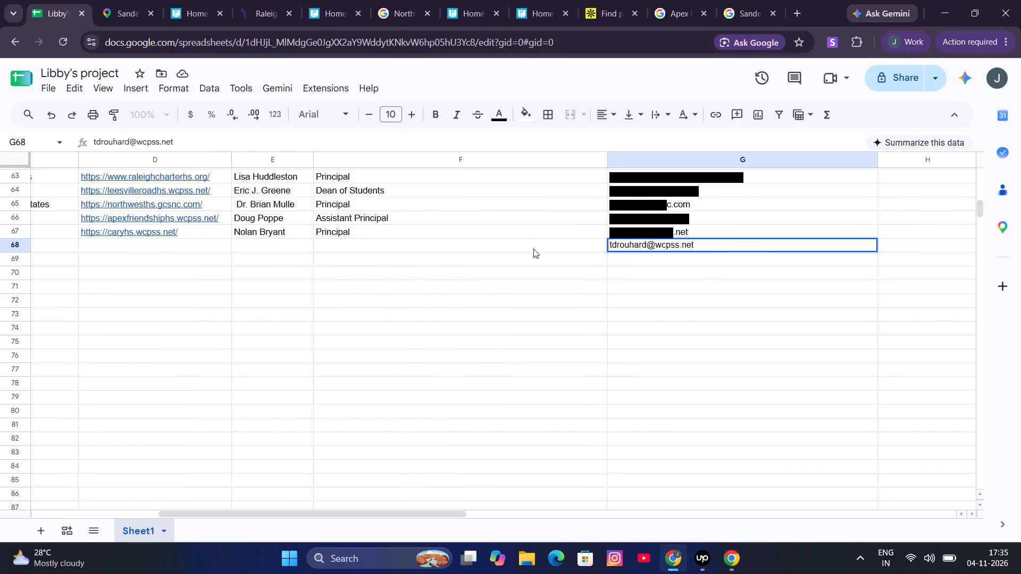
click(740, 0)
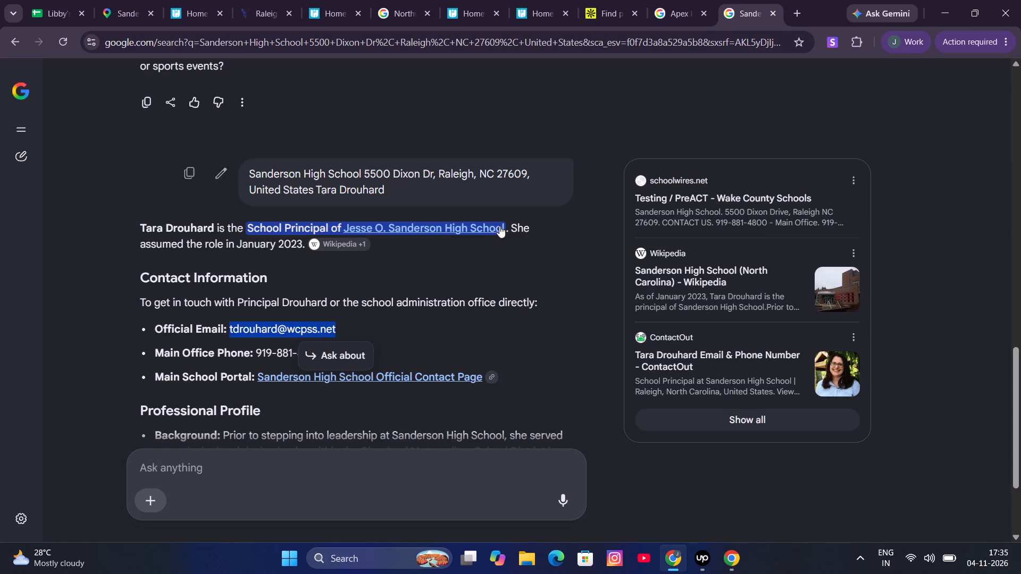
Copy the Sanderson High School principal's name from the AI Mode answer into cell E68 of the project spreadsheet.
click(396, 309)
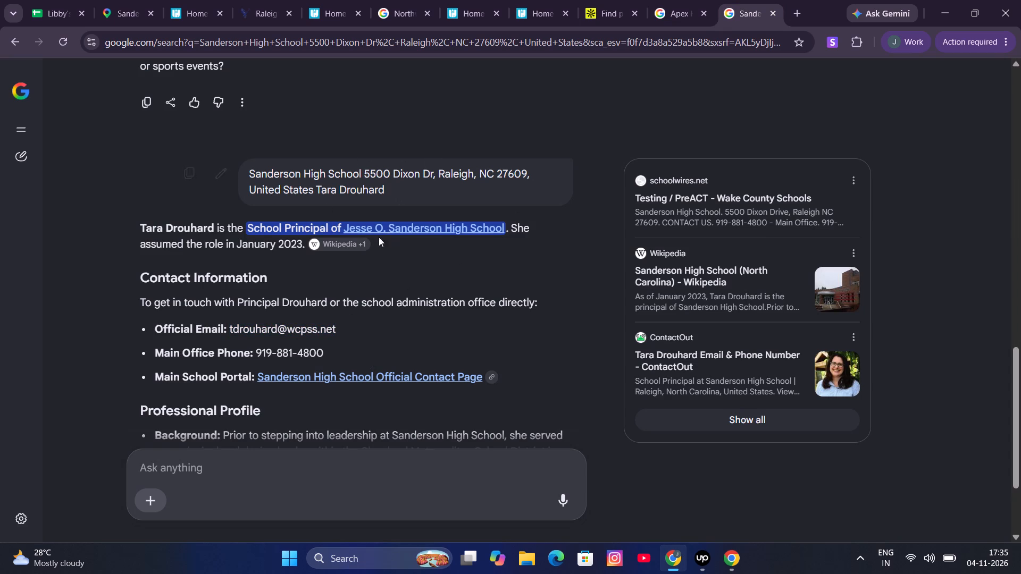
click(361, 298)
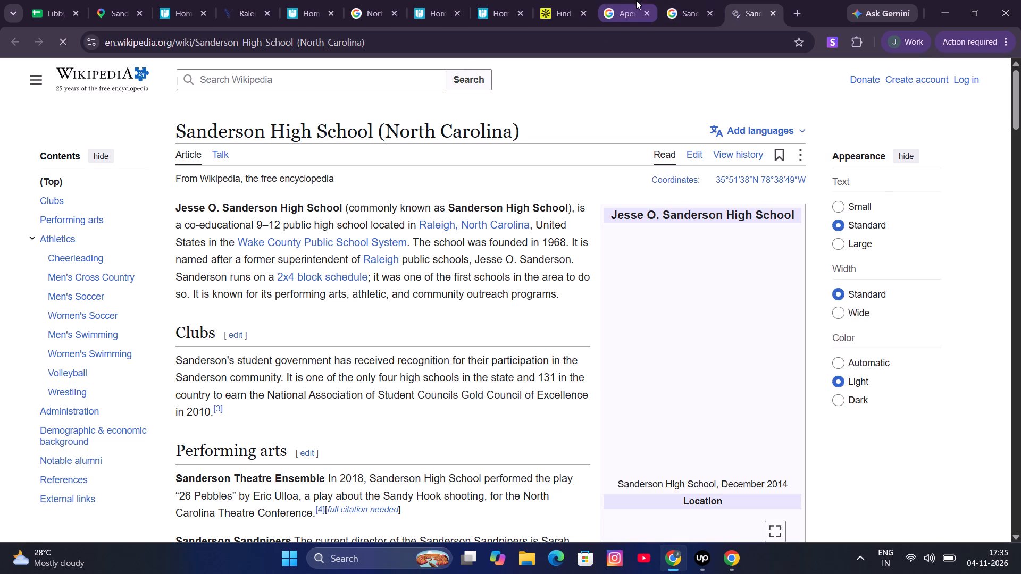
click(668, 0)
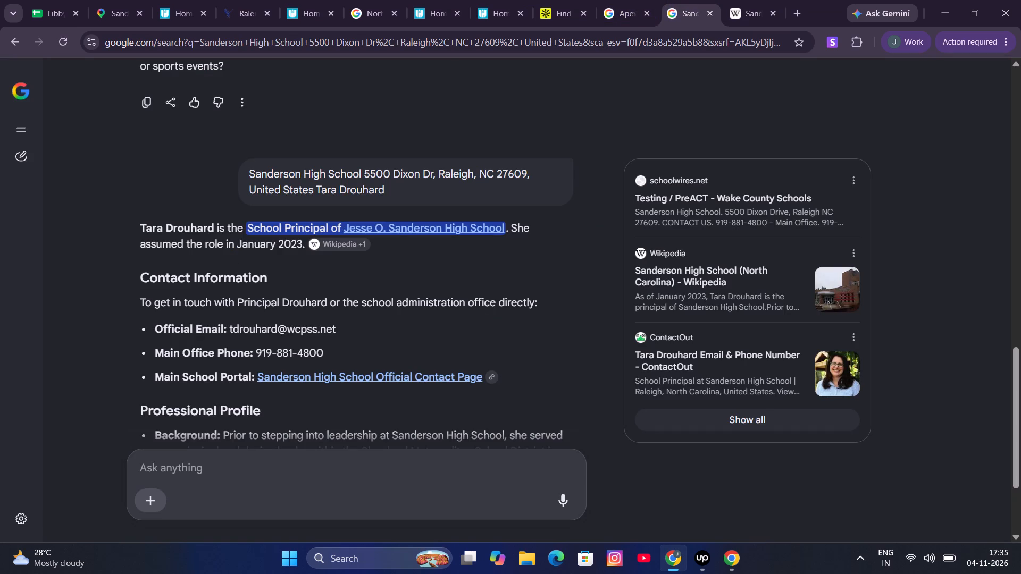
drag(213, 228, 137, 230)
key(ctrl+c)
key(ctrl+c)
key(ctrl+c)
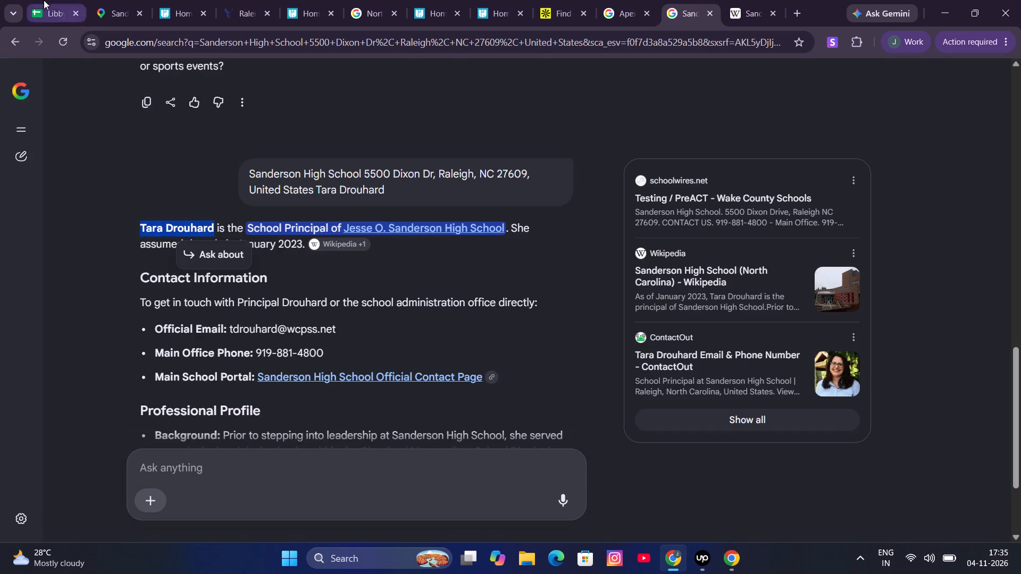
click(44, 0)
click(272, 240)
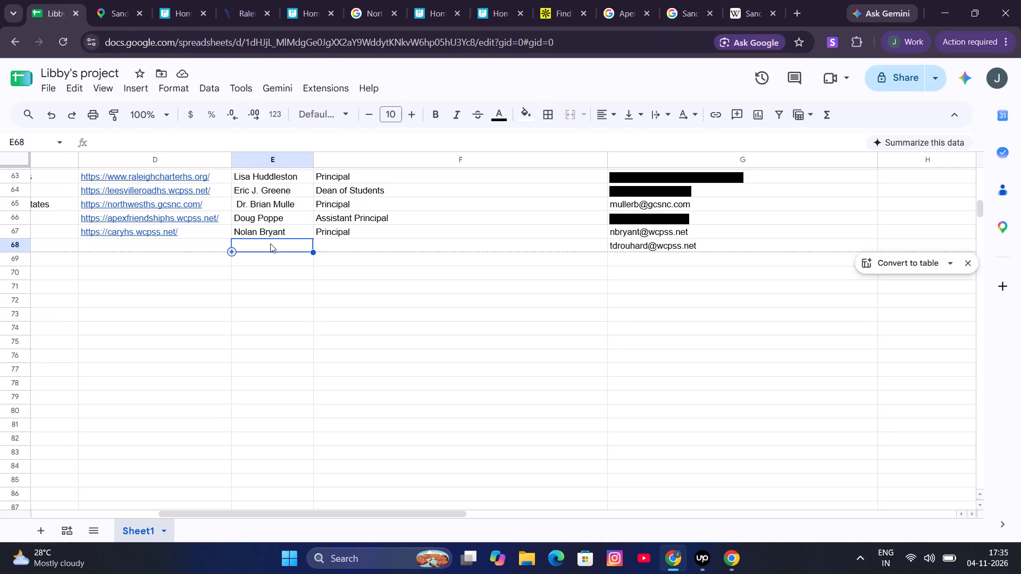
double_click(270, 245)
key(ctrl+v)
Copy the job title "Principal" from the AI Mode answer into cell F68 of the project spreadsheet.
double_click(356, 247)
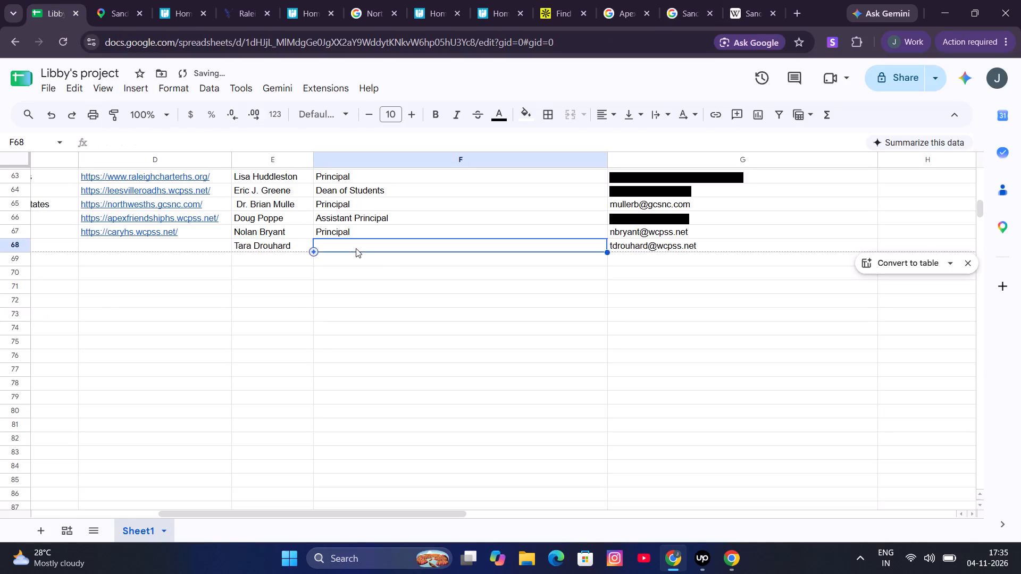
click(674, 9)
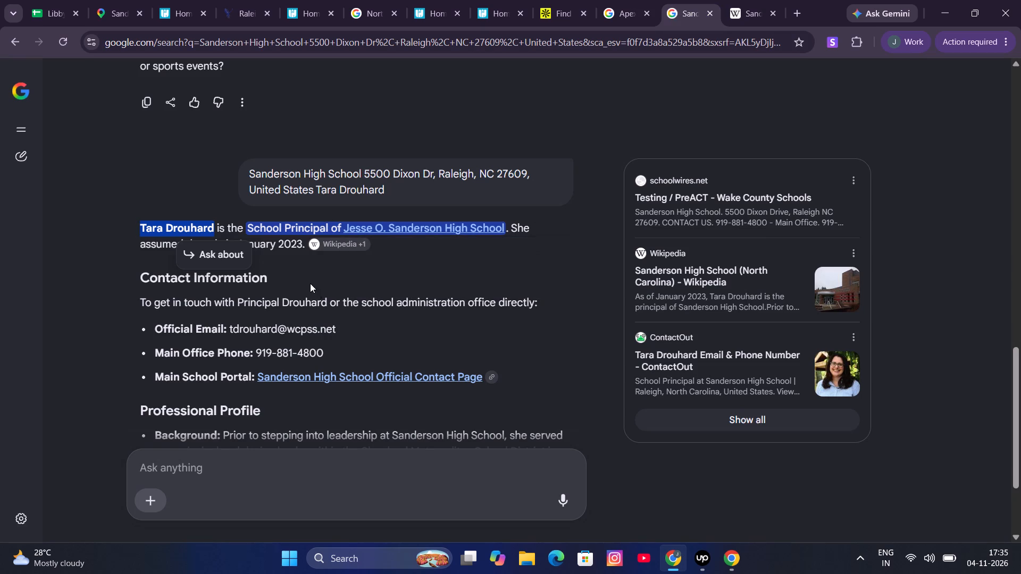
click(310, 283)
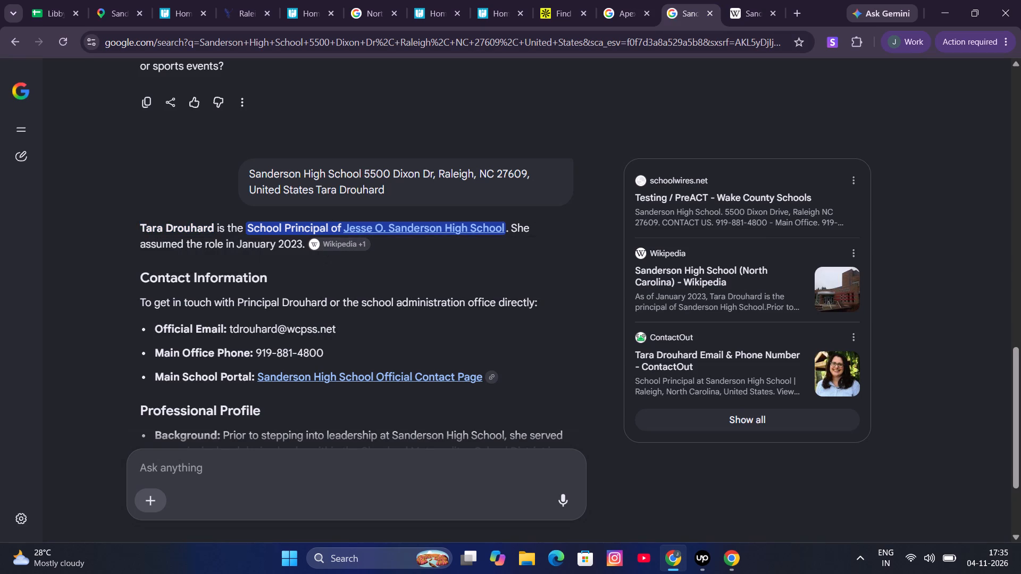
drag(328, 229, 280, 230)
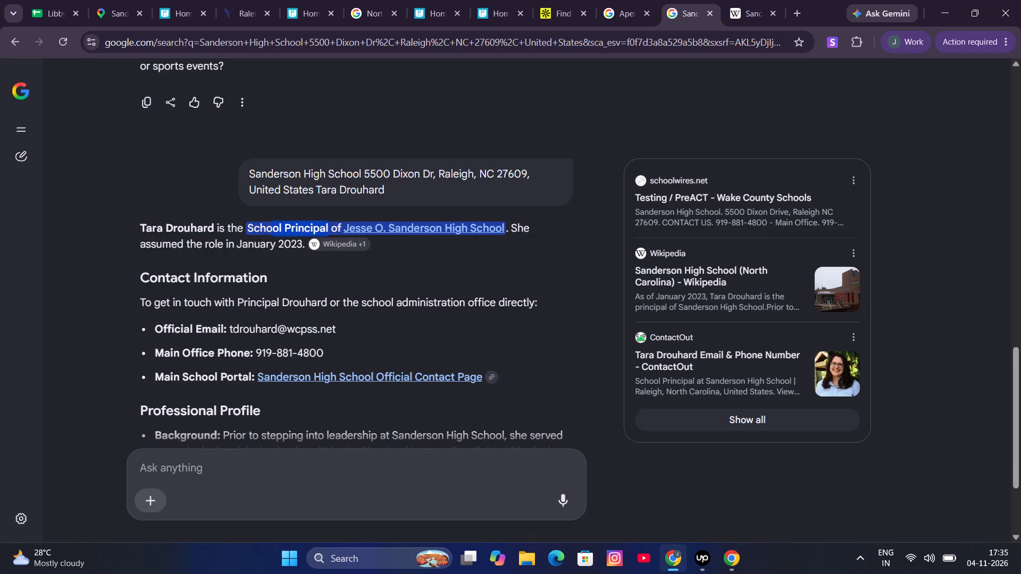
drag(280, 230, 286, 229)
key(ctrl+c)
key(ctrl+c)
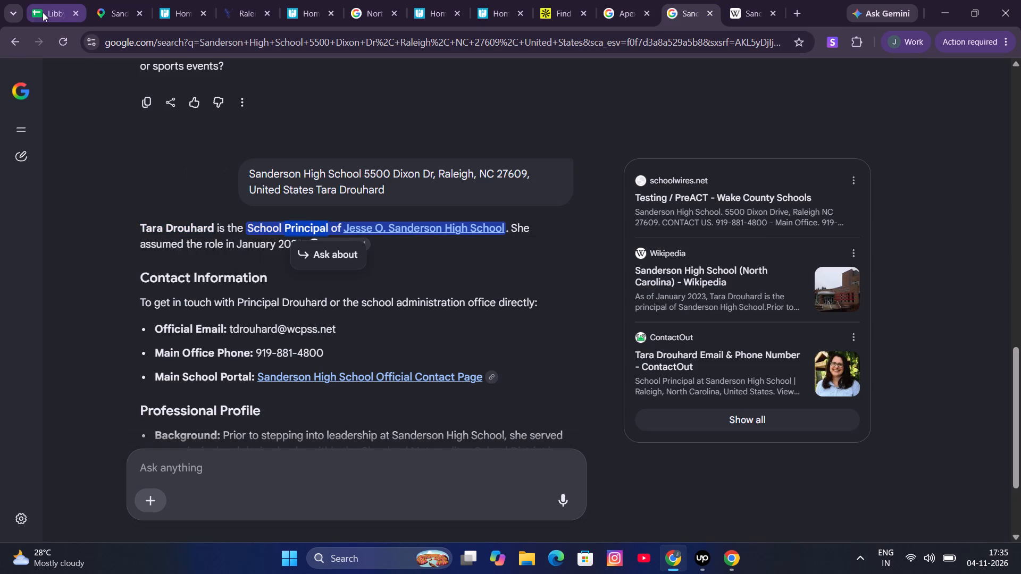
click(43, 12)
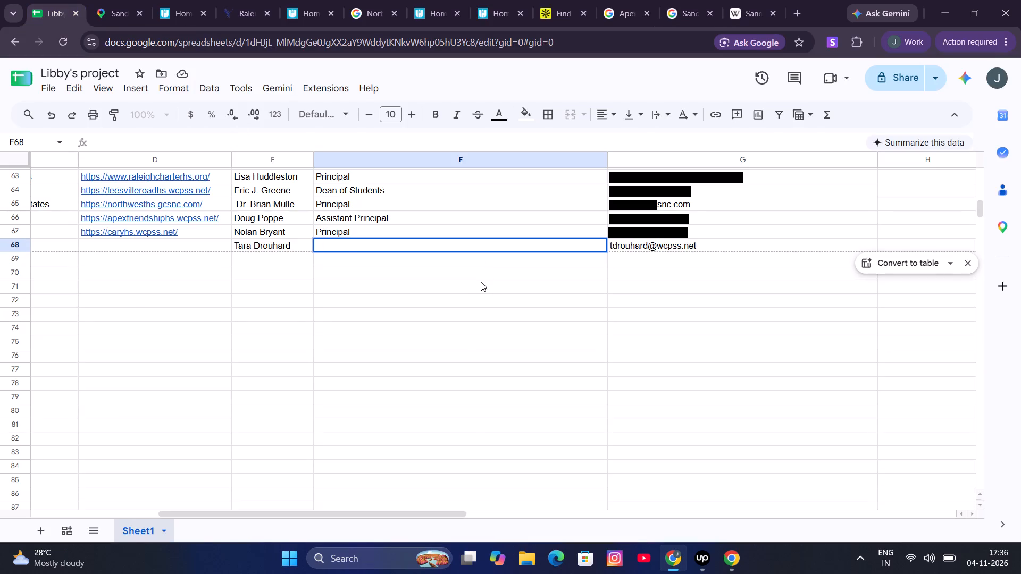
key(ctrl+v)
click(528, 282)
scroll(528, 283, left, 2)
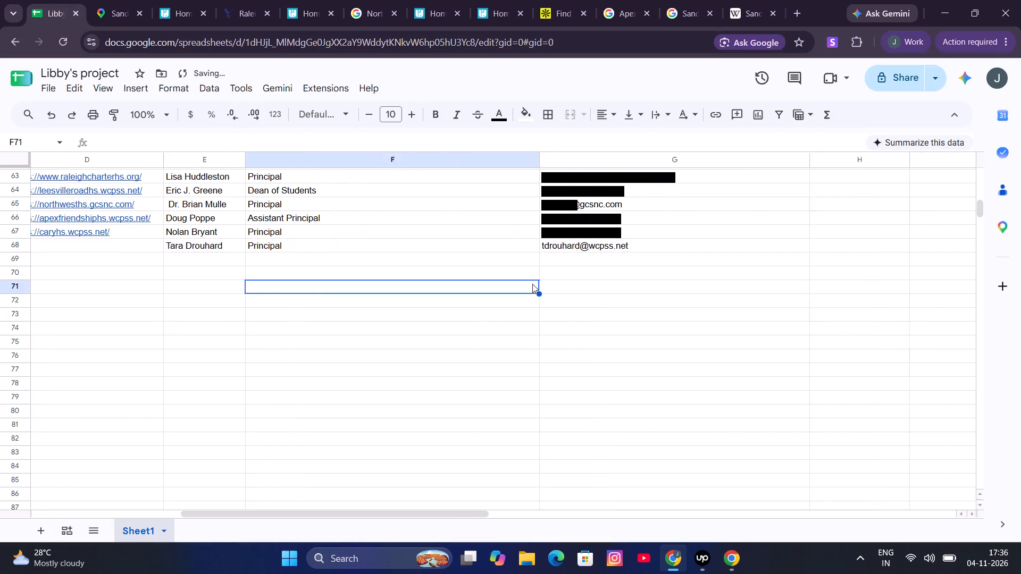
scroll(532, 284, left, 3)
scroll(649, 268, right, 6)
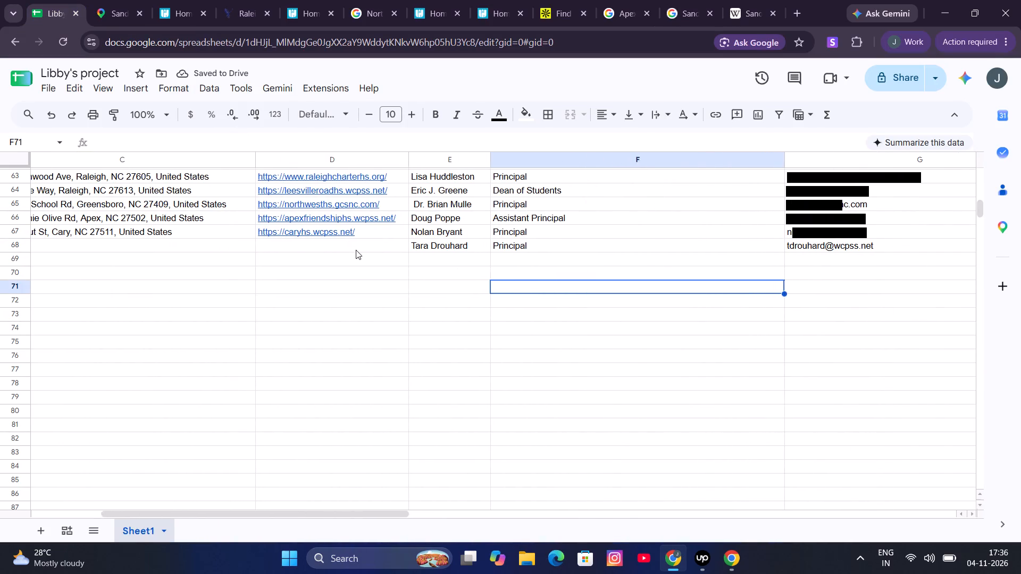
double_click(350, 249)
click(738, 2)
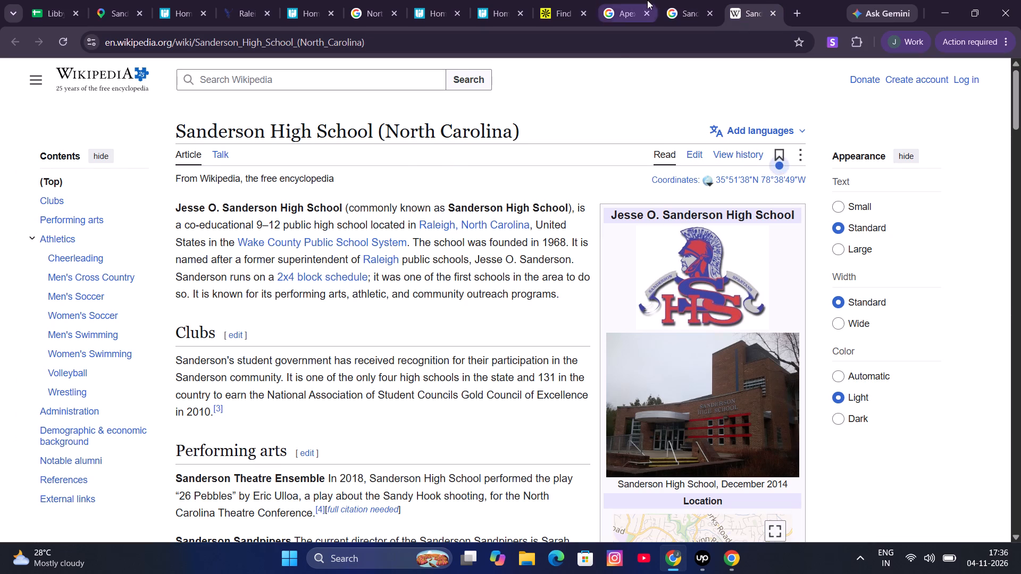
click(677, 0)
click(445, 274)
scroll(401, 283, up, 2)
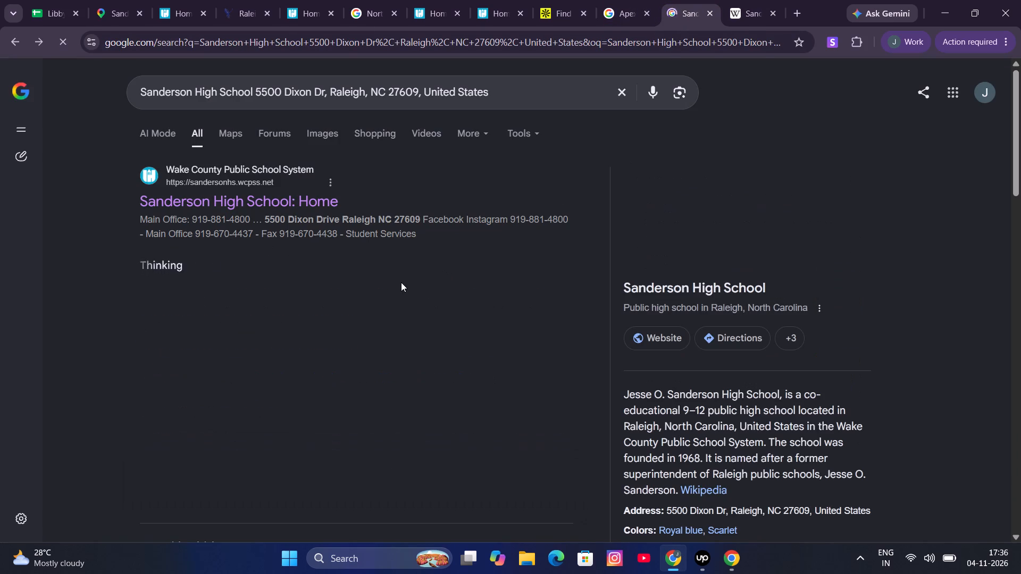
click(254, 197)
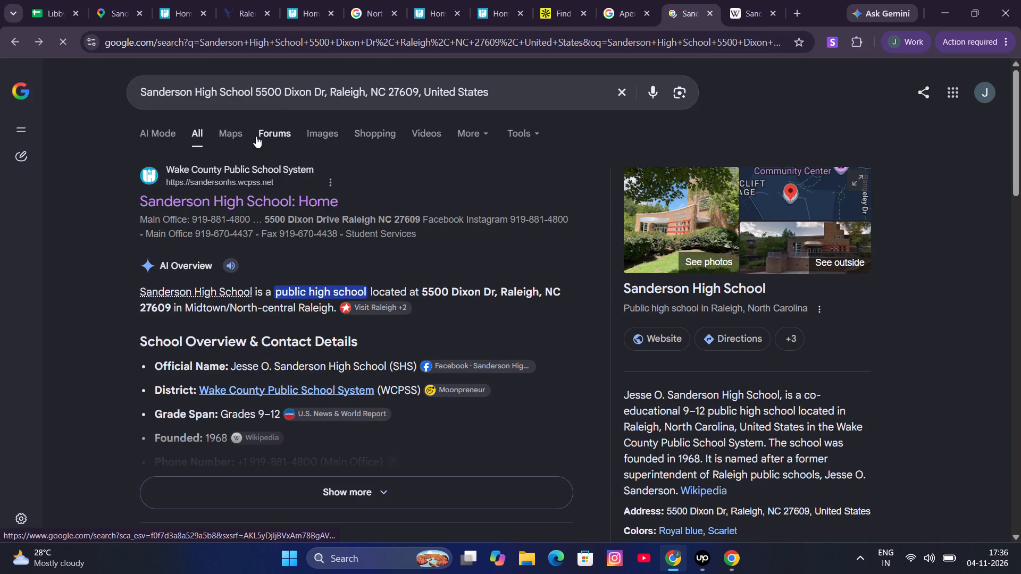
click(162, 208)
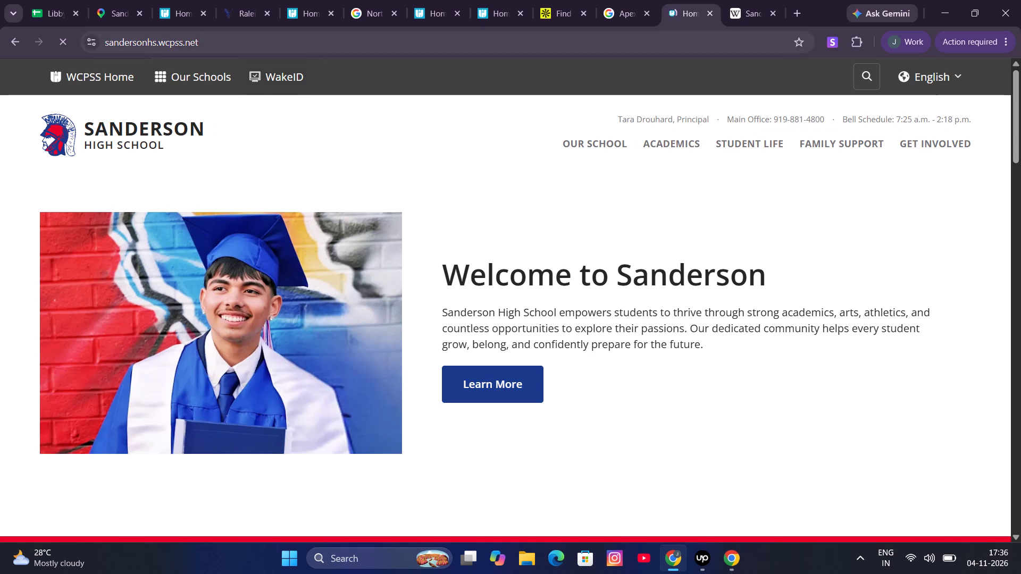
click(297, 44)
click(306, 40)
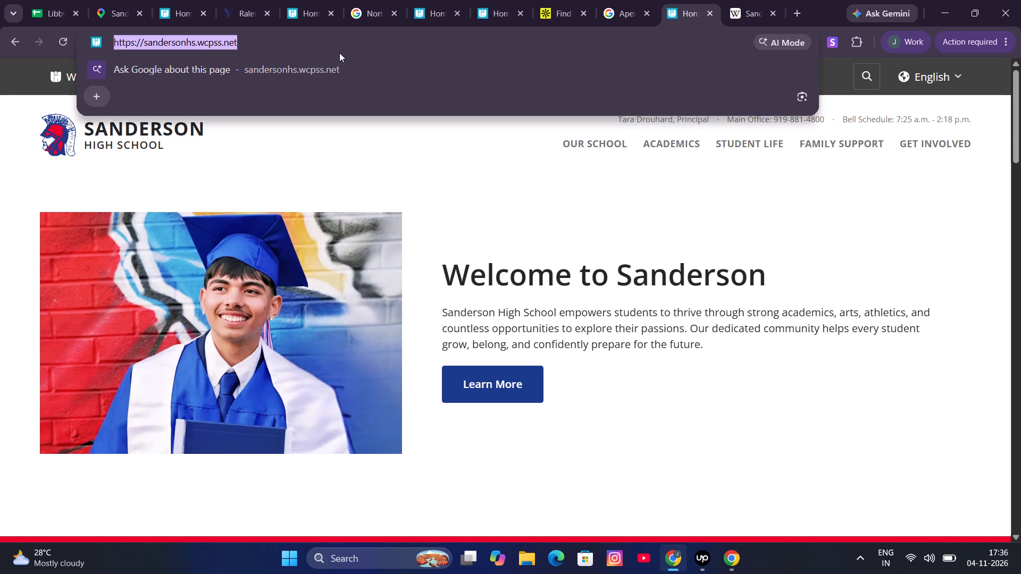
key(ctrl+a)
key(ctrl+c)
key(ctrl+c)
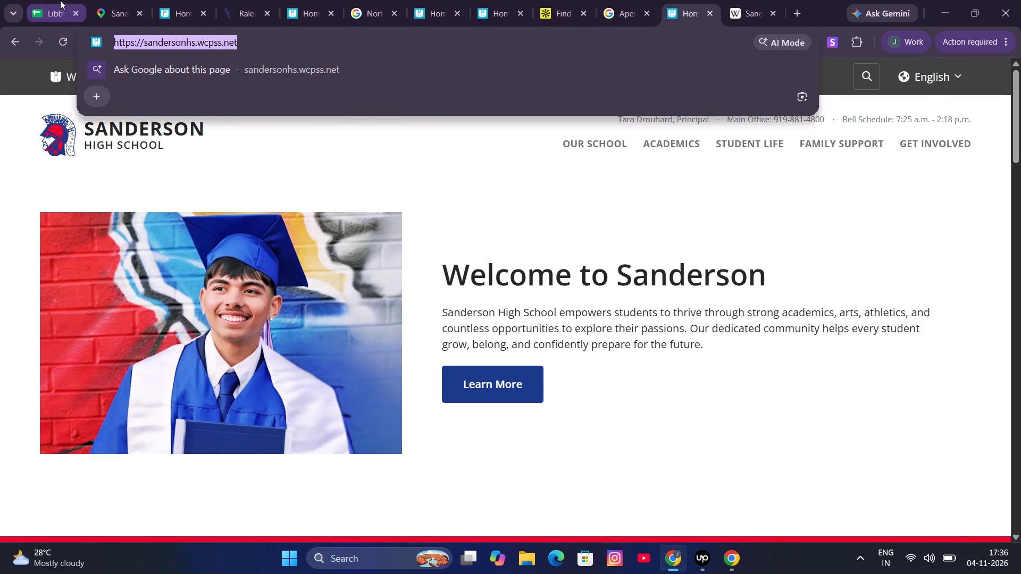
click(60, 0)
key(ctrl+v)
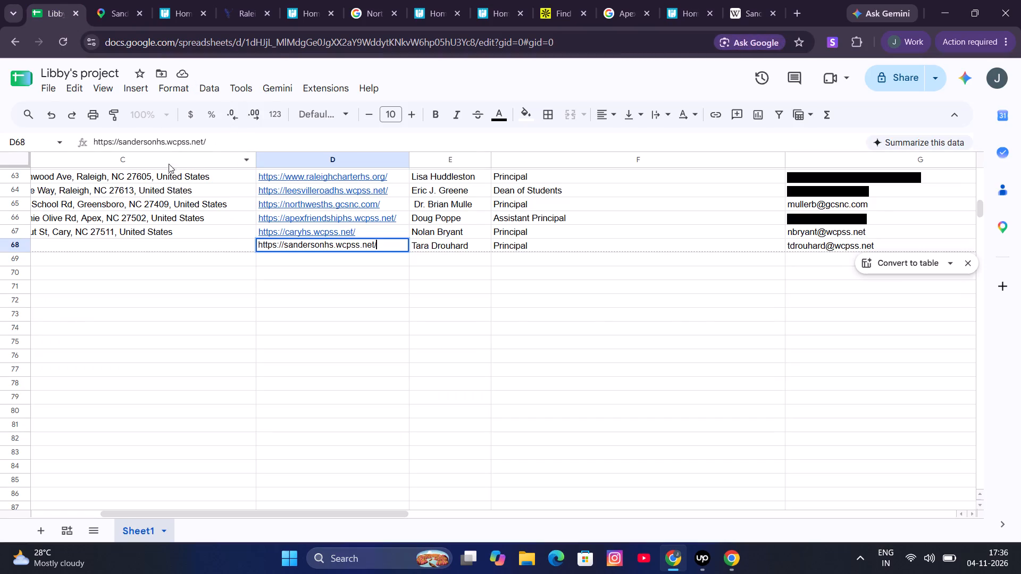
double_click(177, 246)
click(160, 276)
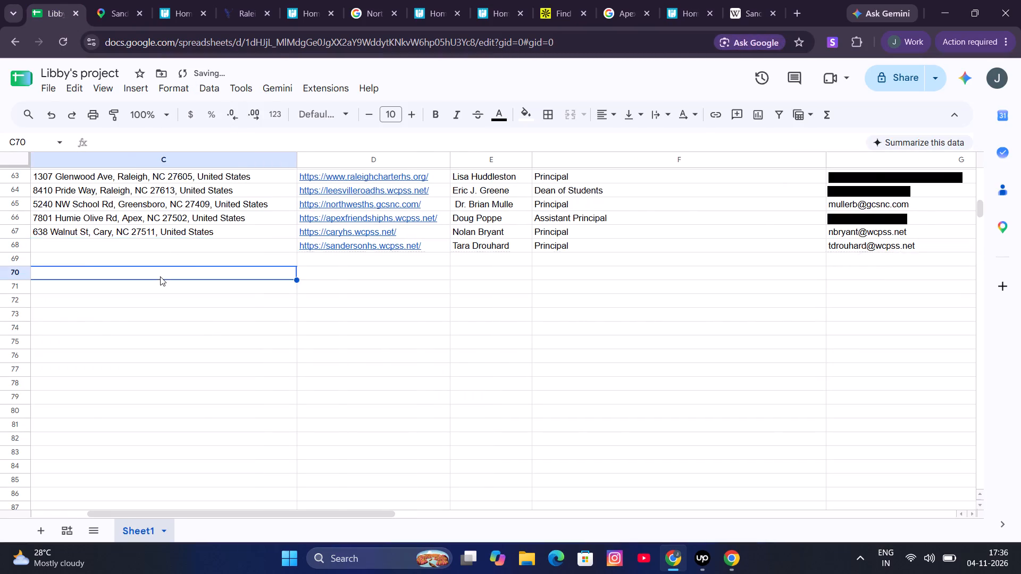
Copy the school name Sanderson High School from its Maps listing into cell B68 of the spreadsheet.
scroll(160, 277, right, 4)
click(143, 247)
click(143, 248)
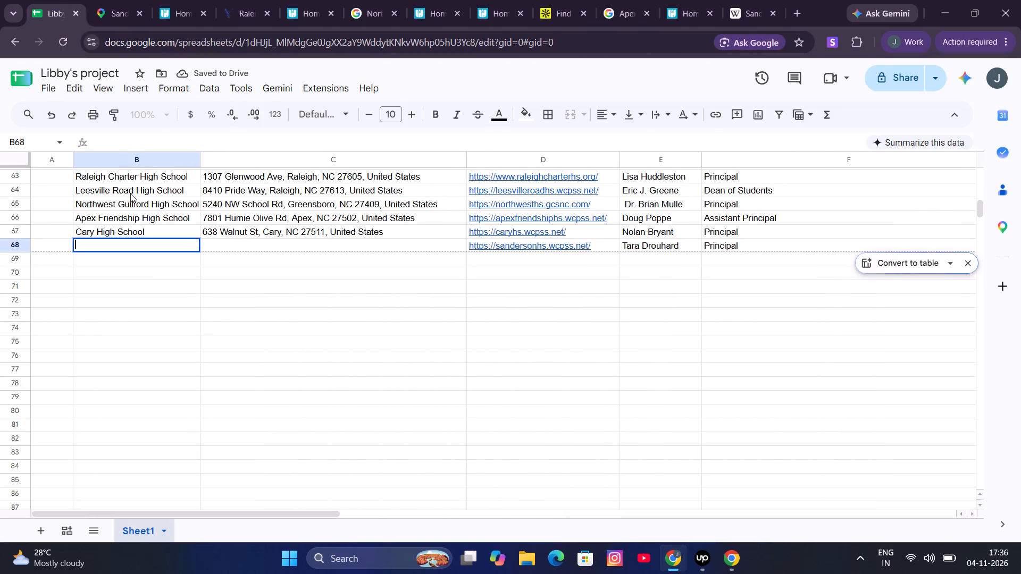
click(125, 0)
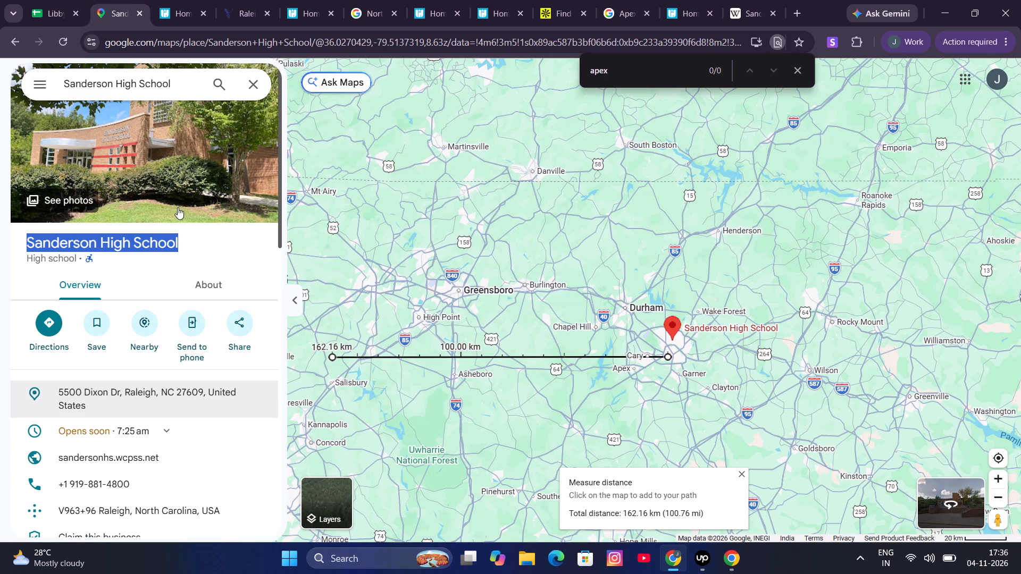
key(ctrl+c)
key(ctrl+c)
click(40, 0)
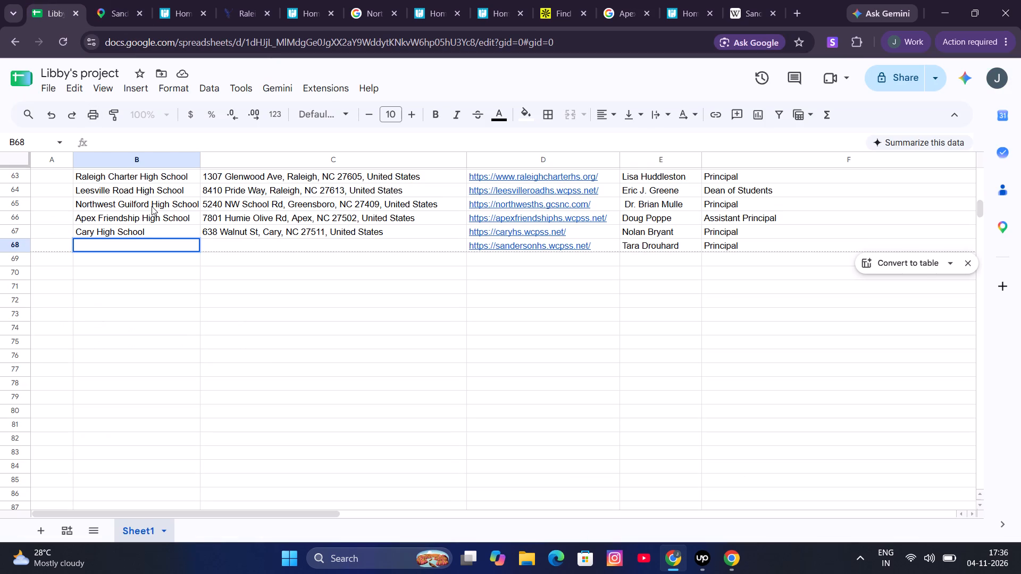
key(ctrl+v)
Copy Sanderson High School's street address from its Maps listing into cell C68 of the spreadsheet.
double_click(208, 246)
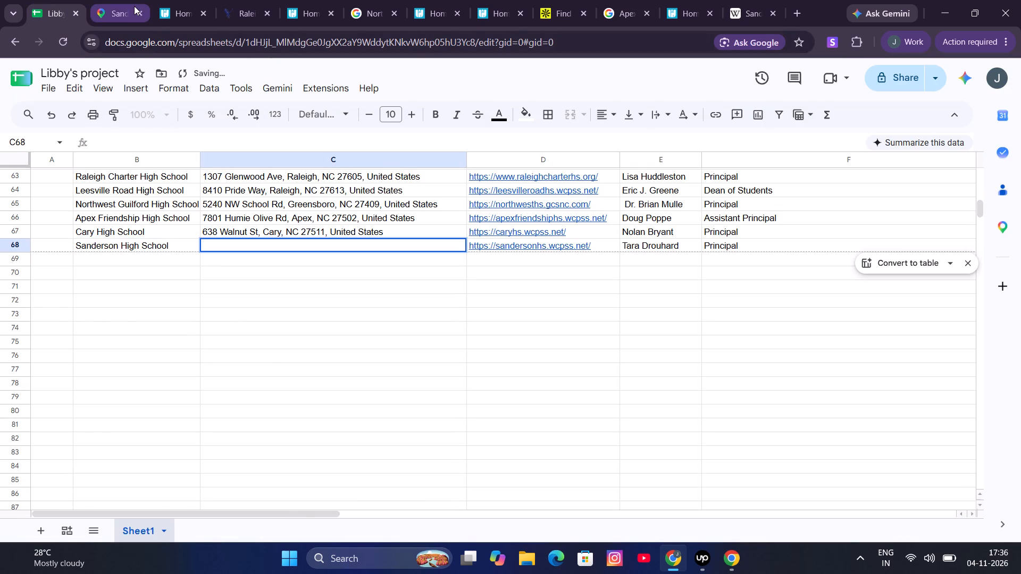
click(124, 6)
click(245, 398)
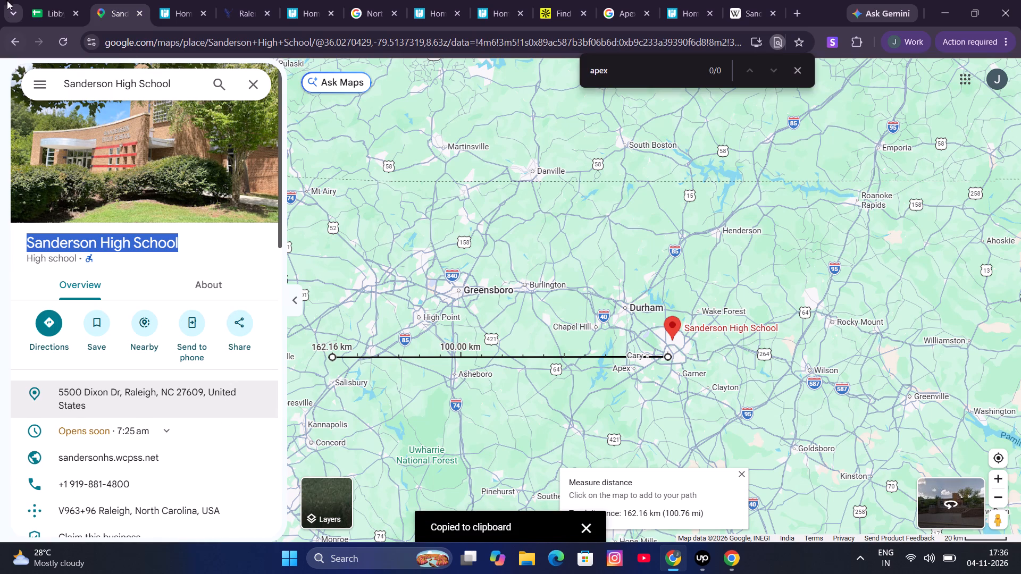
click(26, 0)
key(ctrl+v)
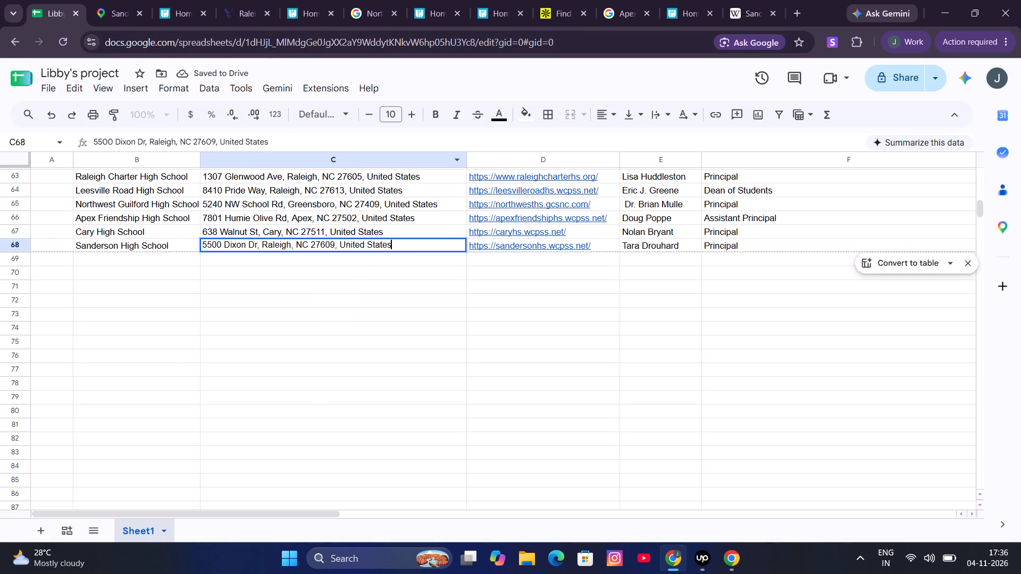
click(182, 257)
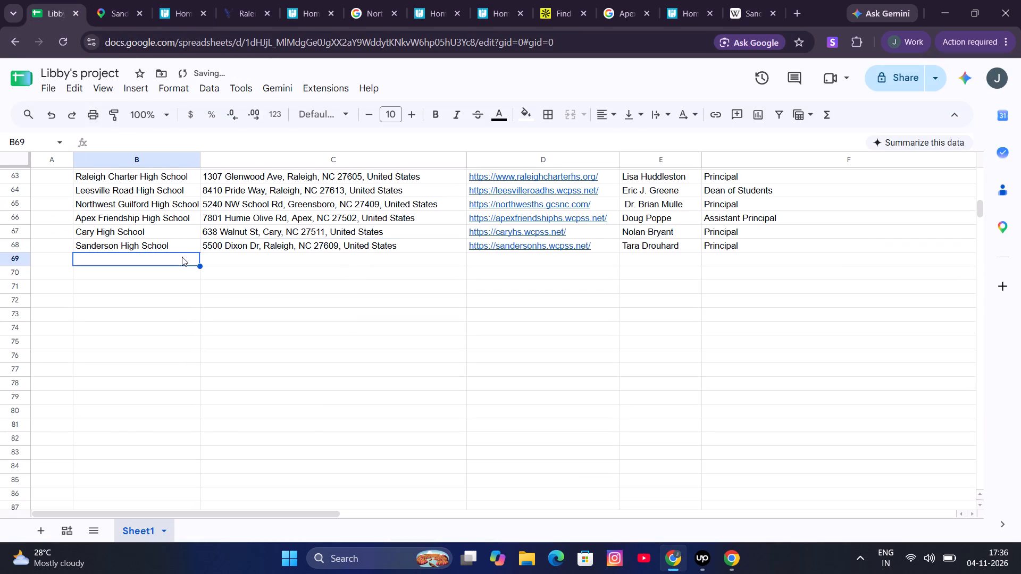
Return to the Sanderson High School Maps listing and bring up the already open Wake Forest High School website.
click(116, 0)
click(181, 9)
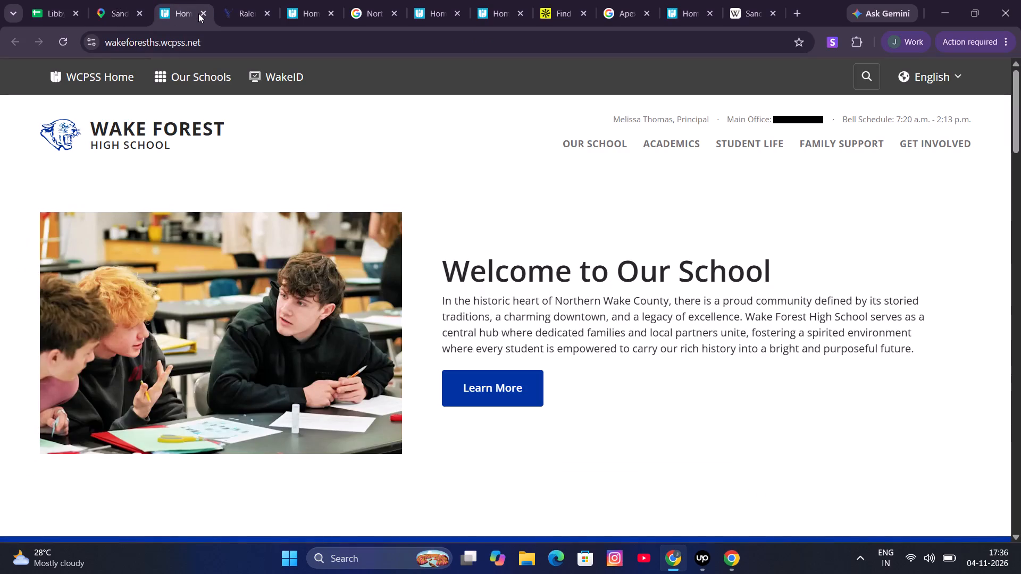
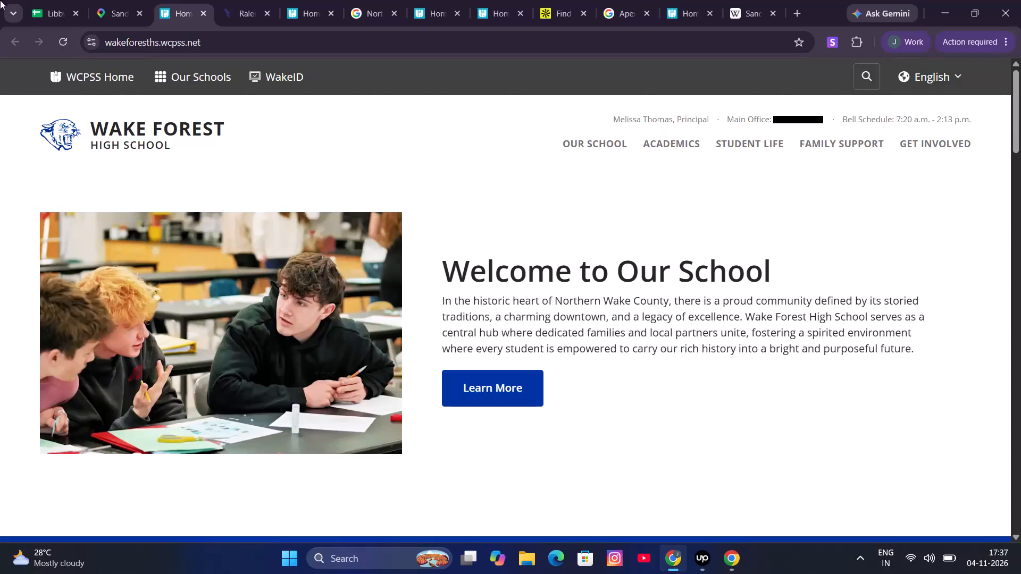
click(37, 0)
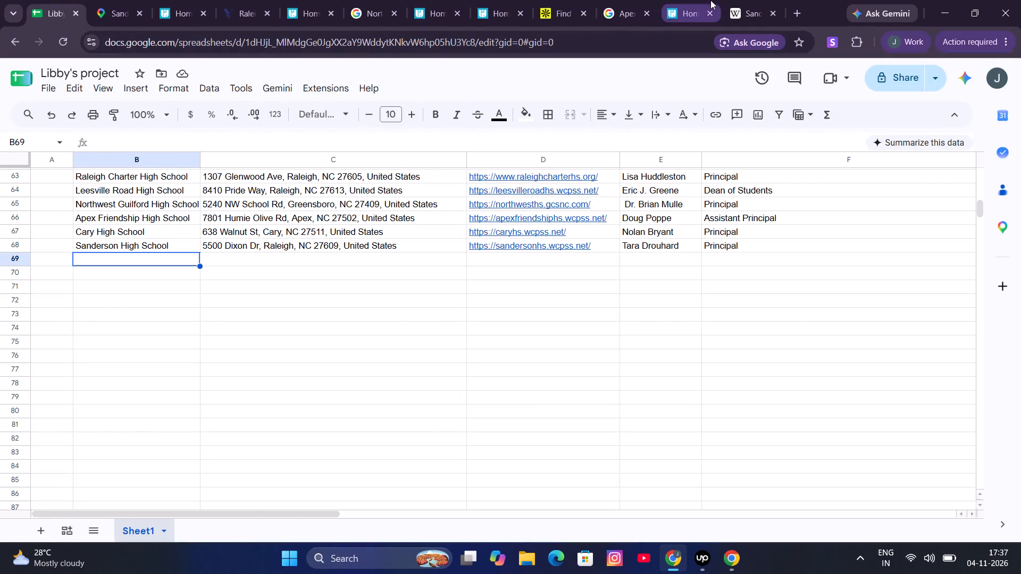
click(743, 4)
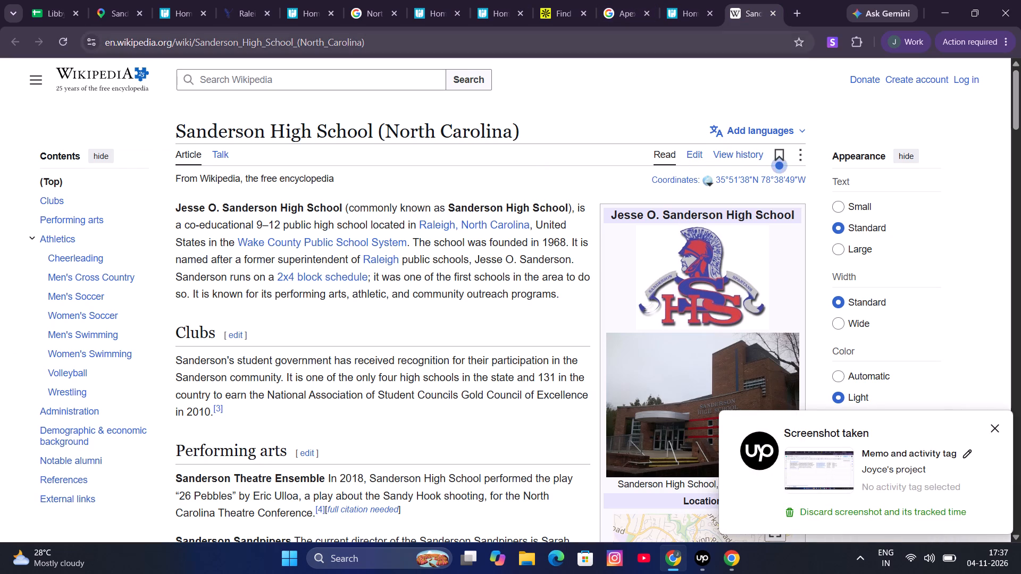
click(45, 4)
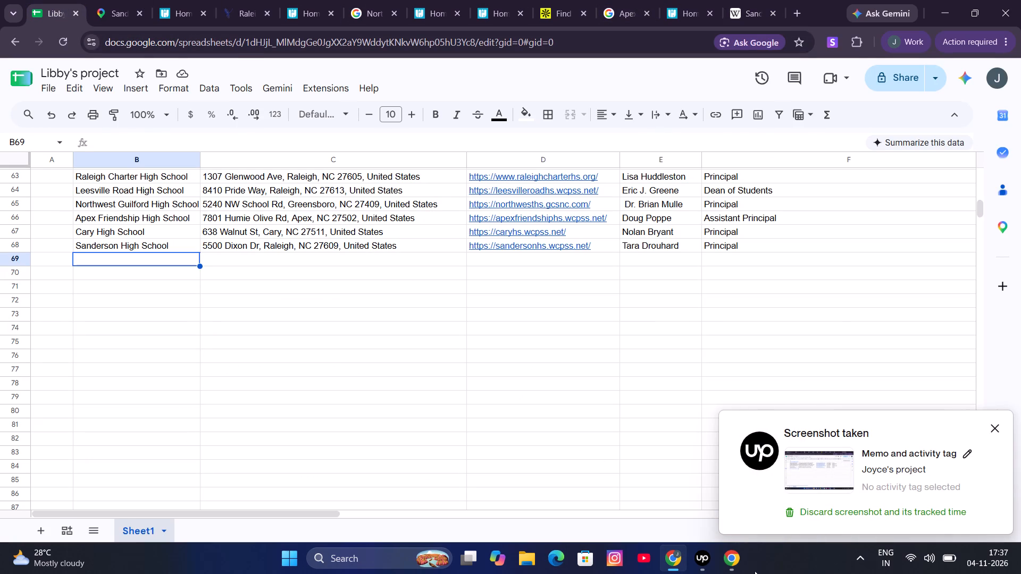
Minimize the browser window and launch Kuro from the desktop.
click(939, 4)
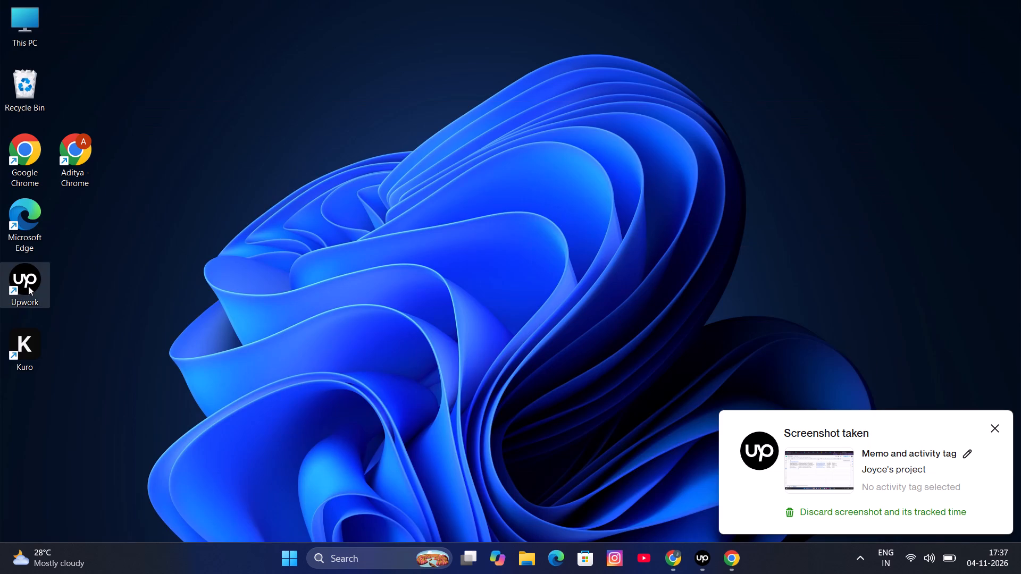
double_click(16, 343)
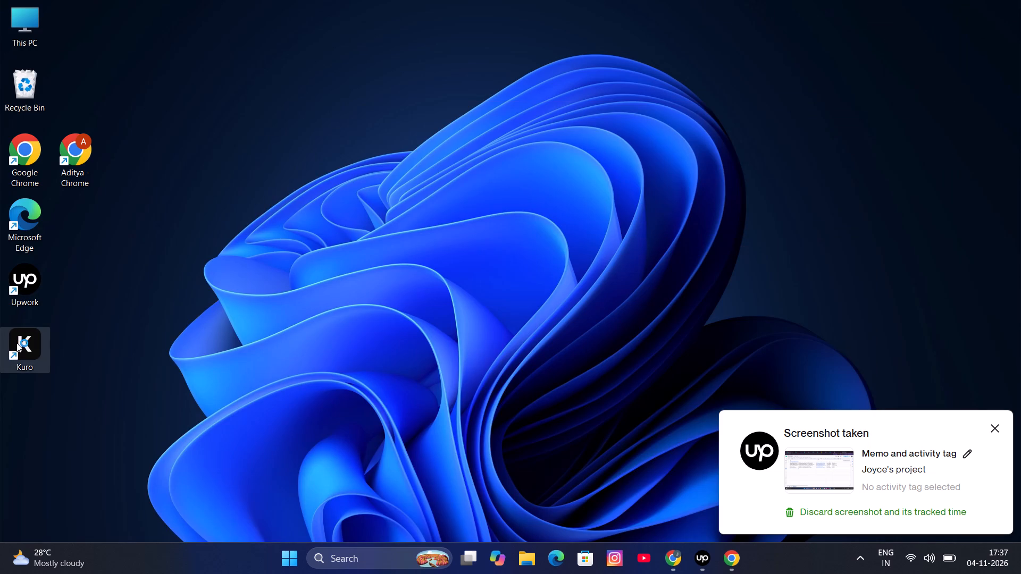
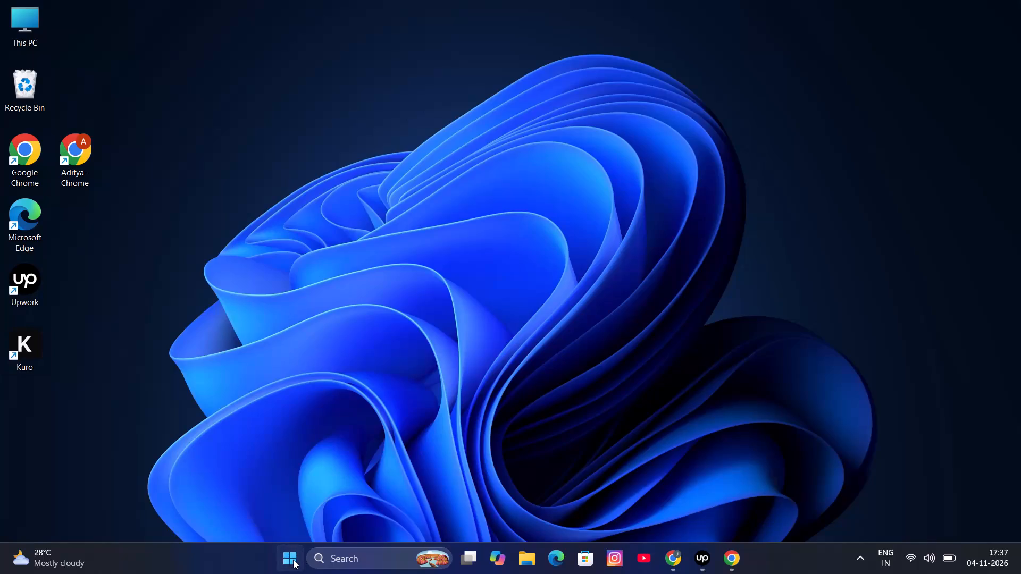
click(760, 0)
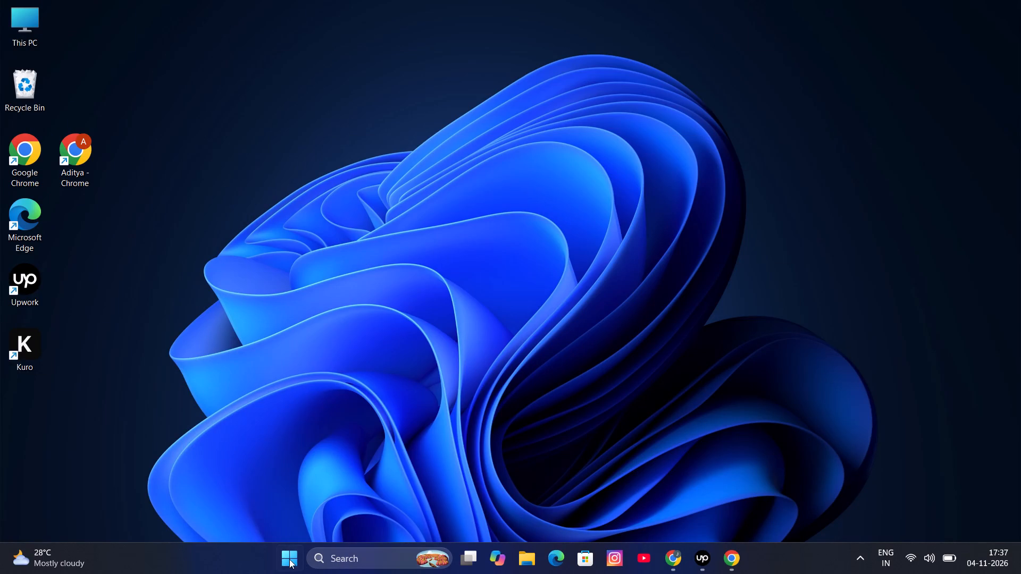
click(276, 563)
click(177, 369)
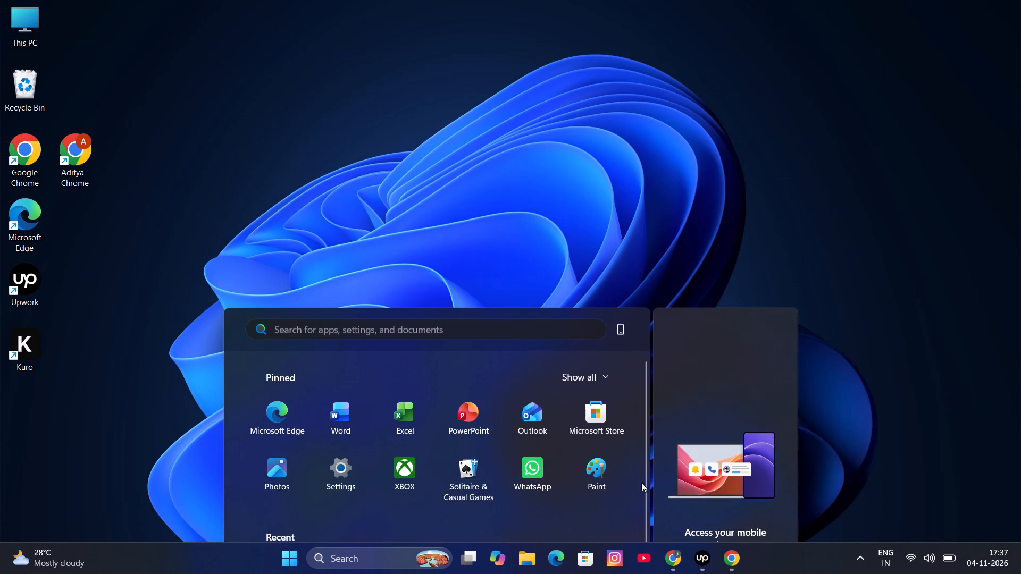
Switch to the Upwork time tracker, review the tracked hours and latest screenshot, and minimize it.
click(702, 557)
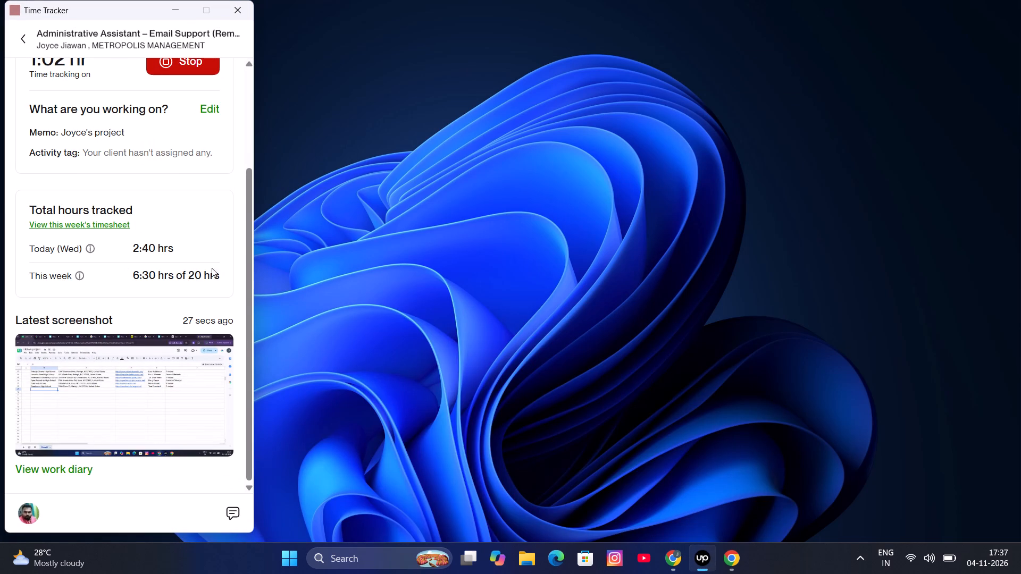
scroll(182, 269, down, 9)
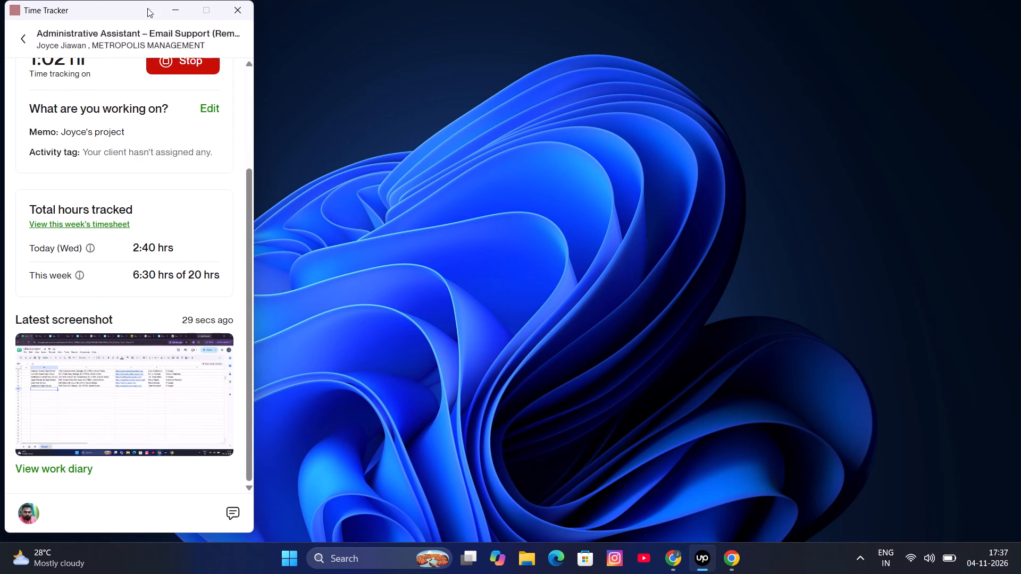
click(178, 13)
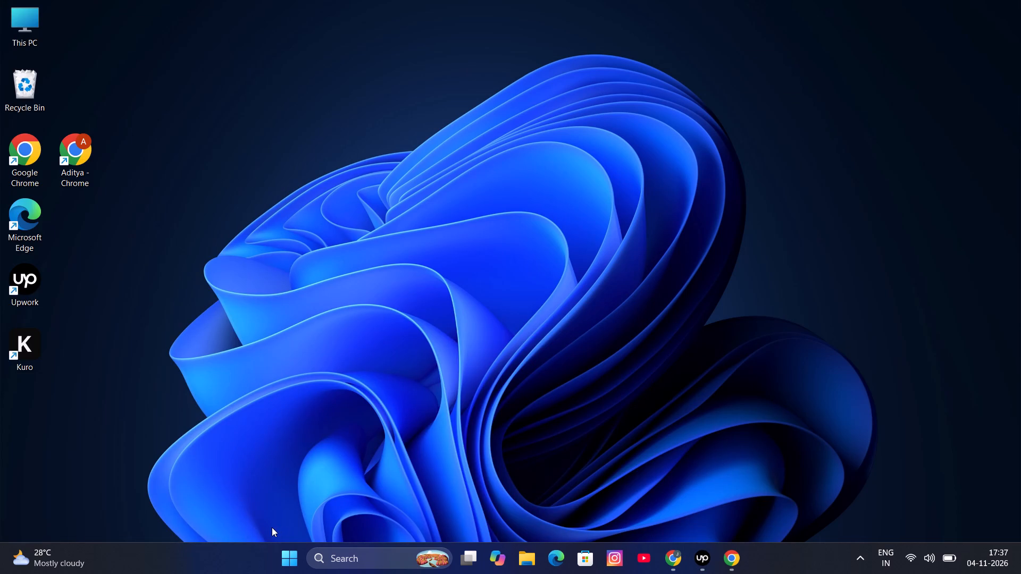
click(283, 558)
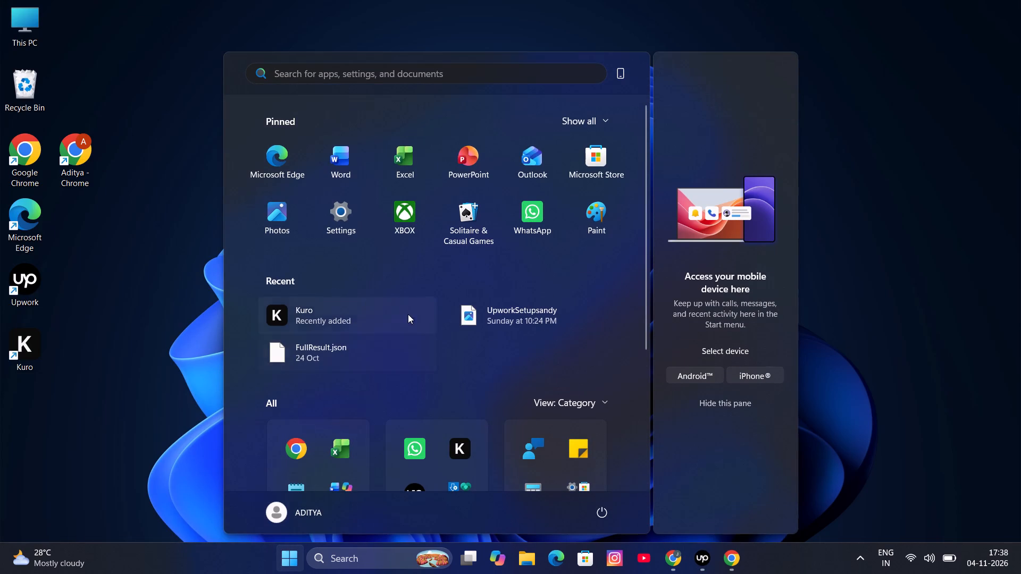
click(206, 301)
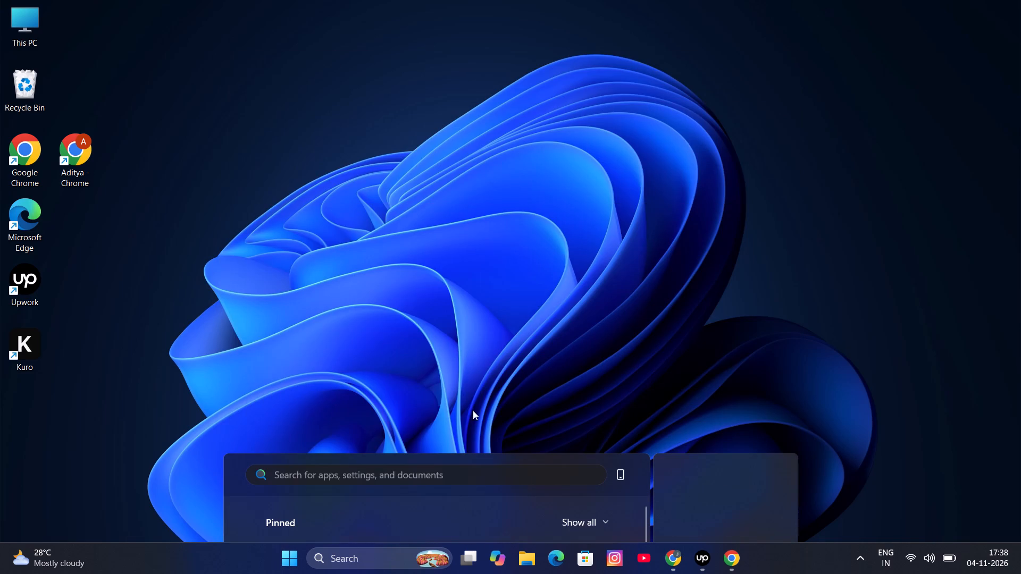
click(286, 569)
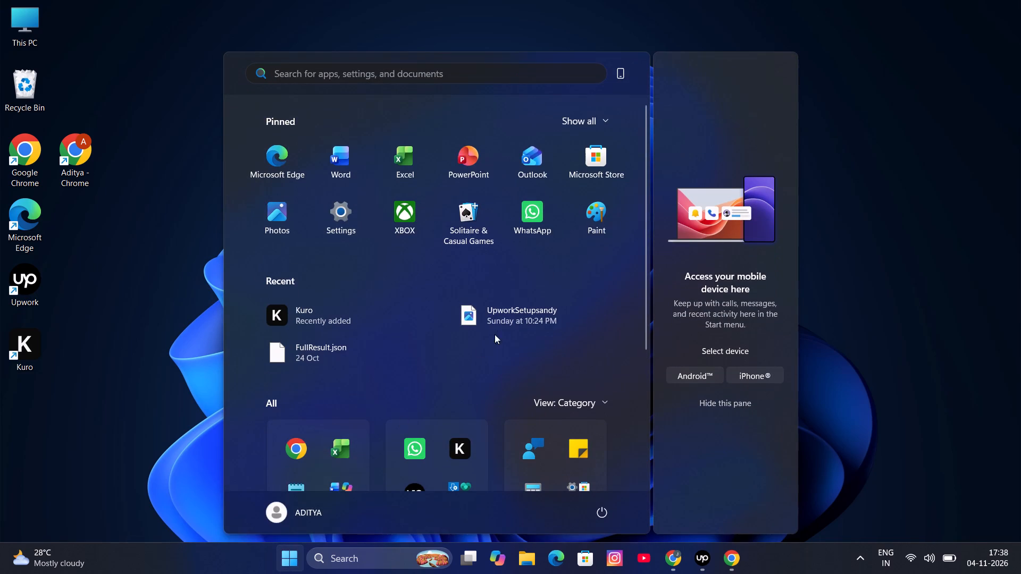
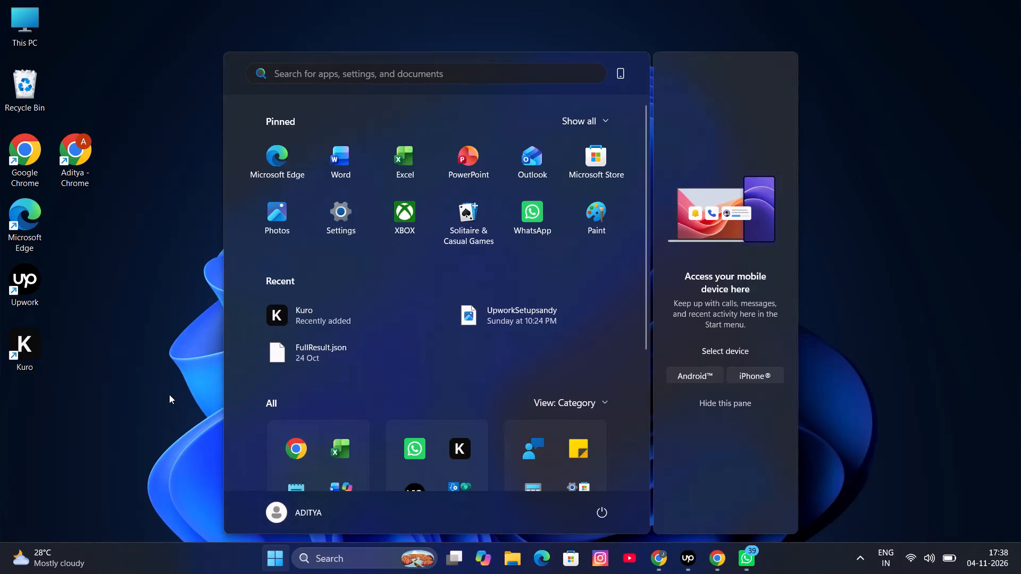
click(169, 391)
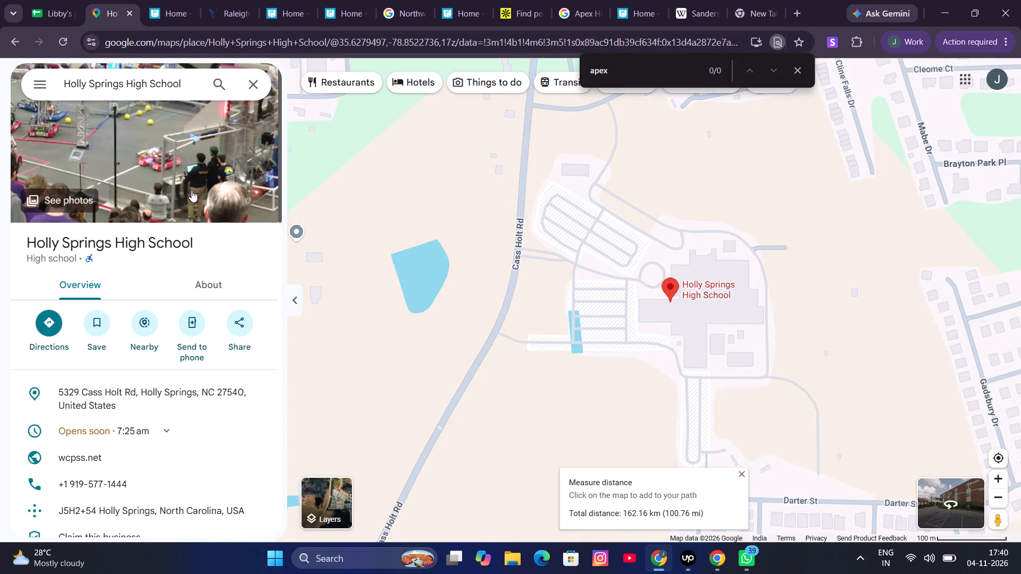
drag(194, 91, 22, 76)
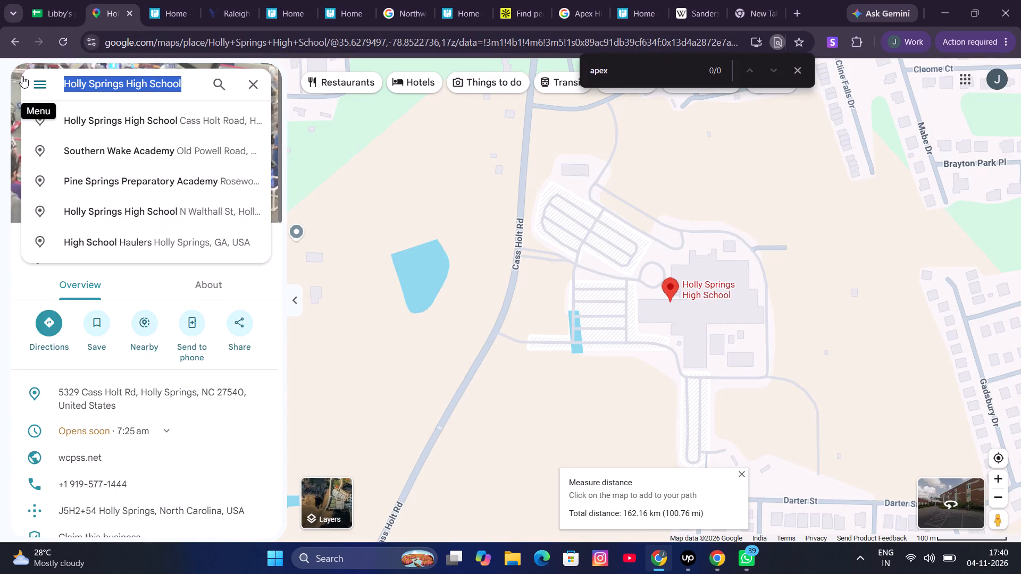
drag(22, 76, 23, 77)
key(ctrl+c)
key(ctrl+c)
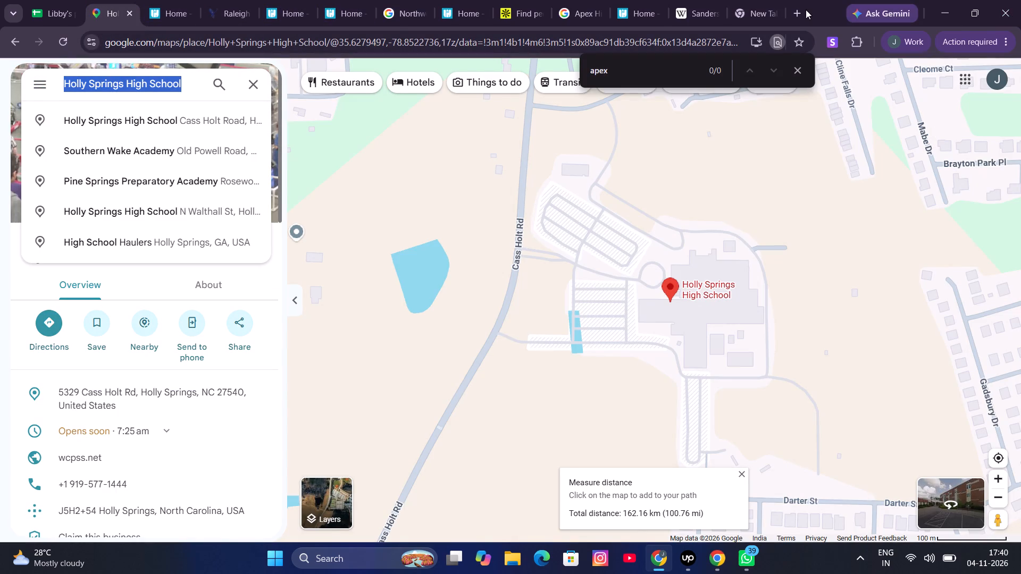
click(741, 3)
click(484, 268)
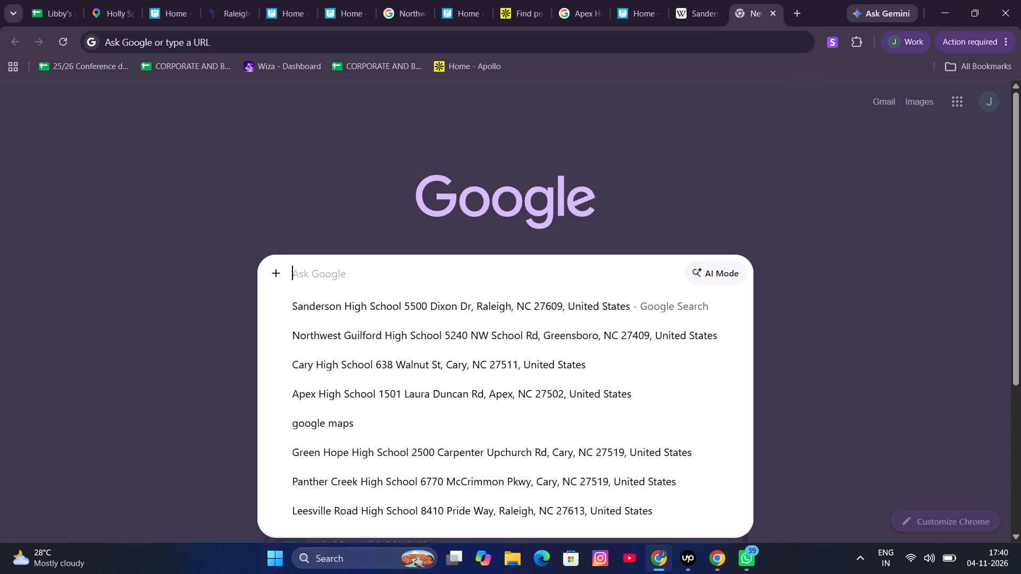
key(ctrl+v)
click(108, 0)
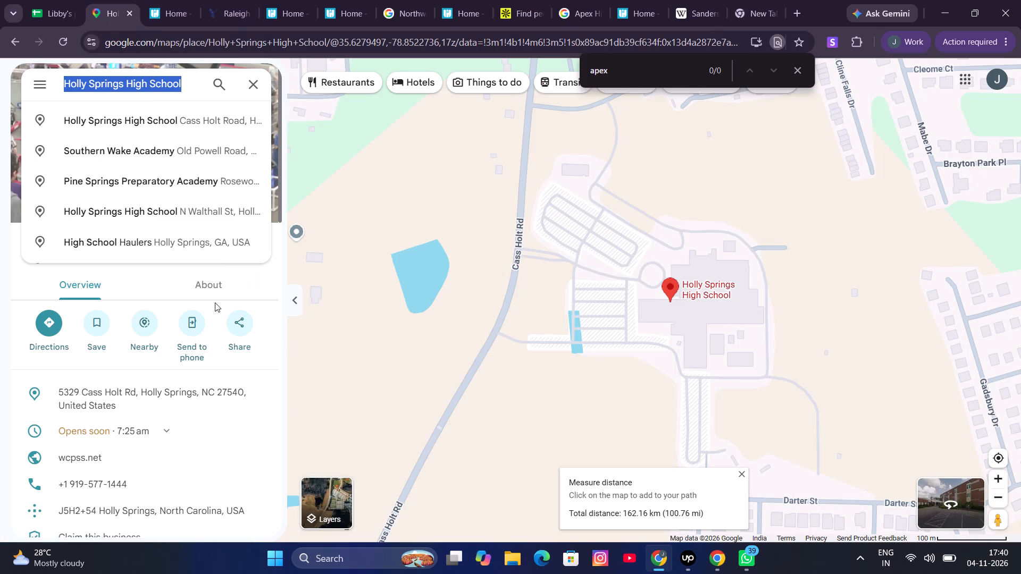
click(245, 390)
click(256, 393)
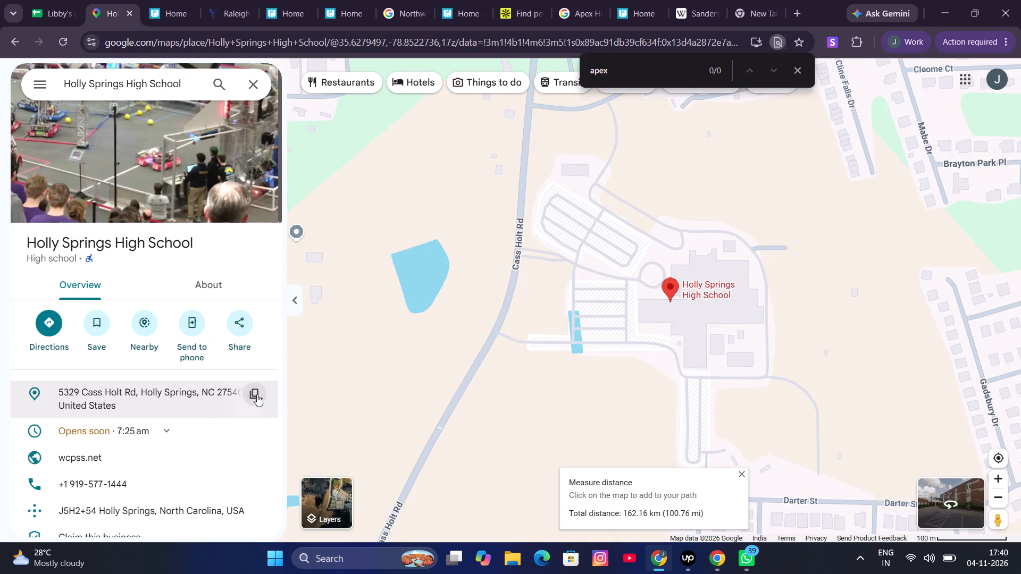
click(748, 0)
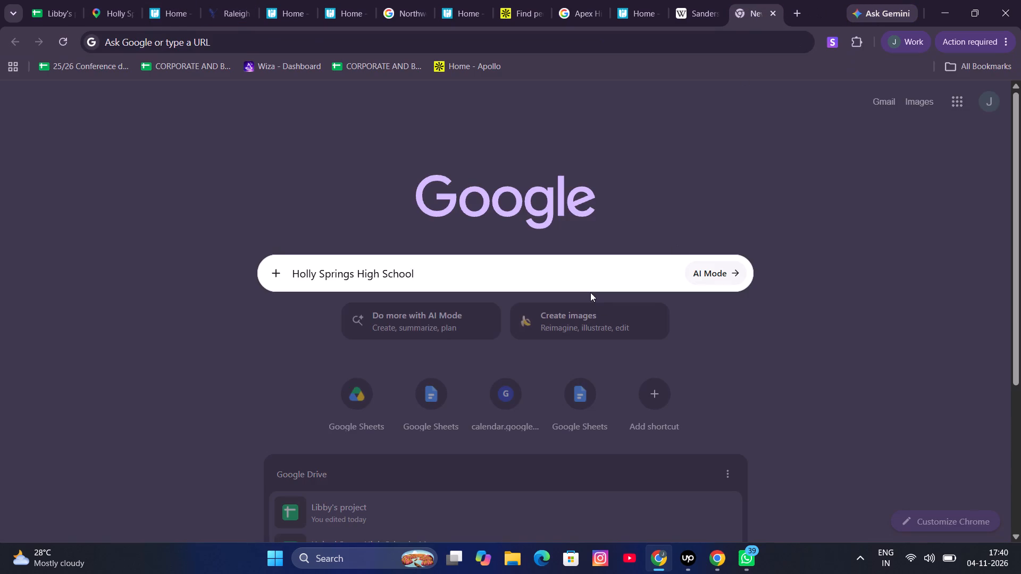
key(space)
key(ctrl+v)
key(Return)
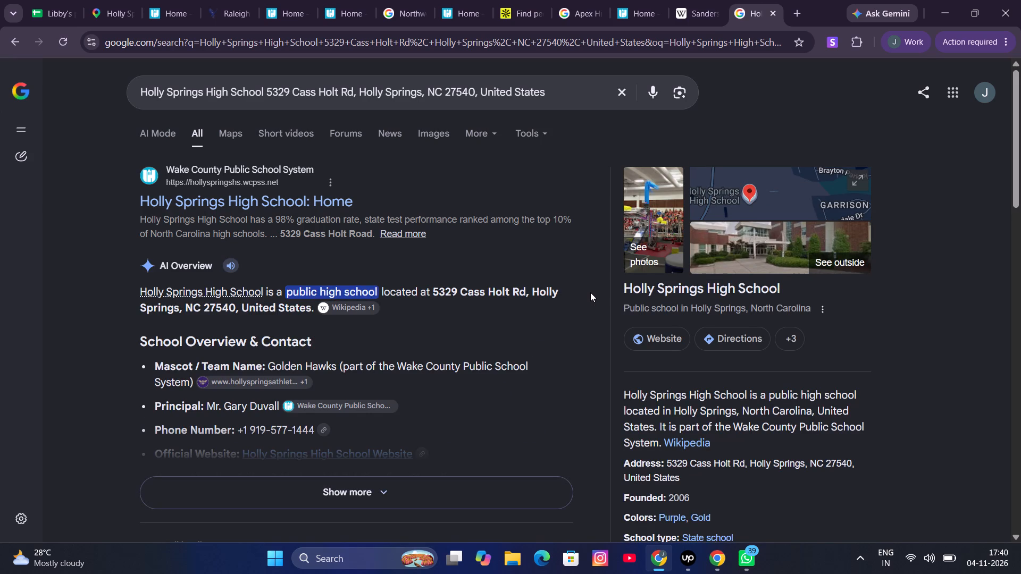
Open the official Holly Springs High School website from the search results.
scroll(590, 292, down, 3)
scroll(590, 292, up, 1)
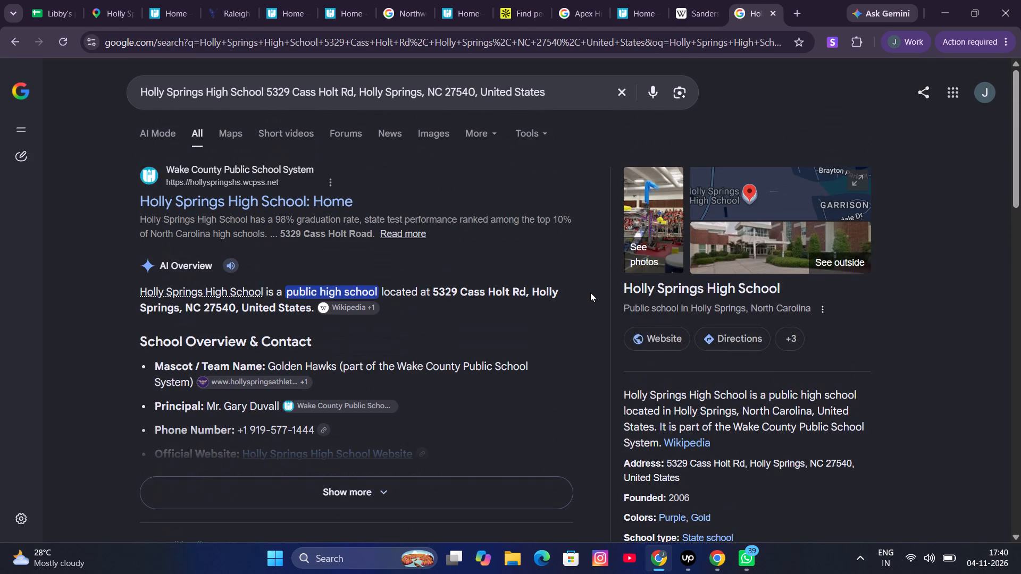
click(305, 200)
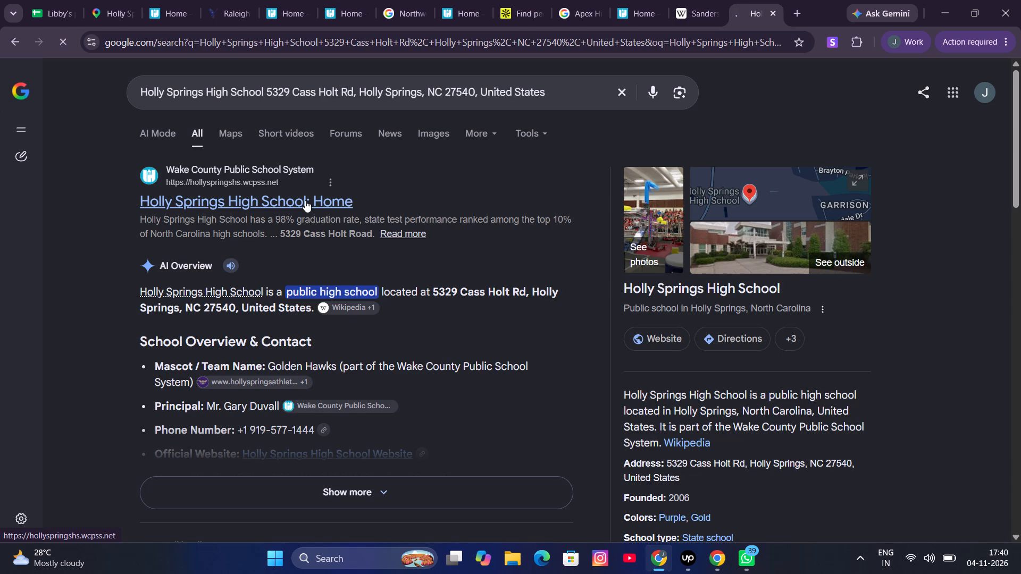
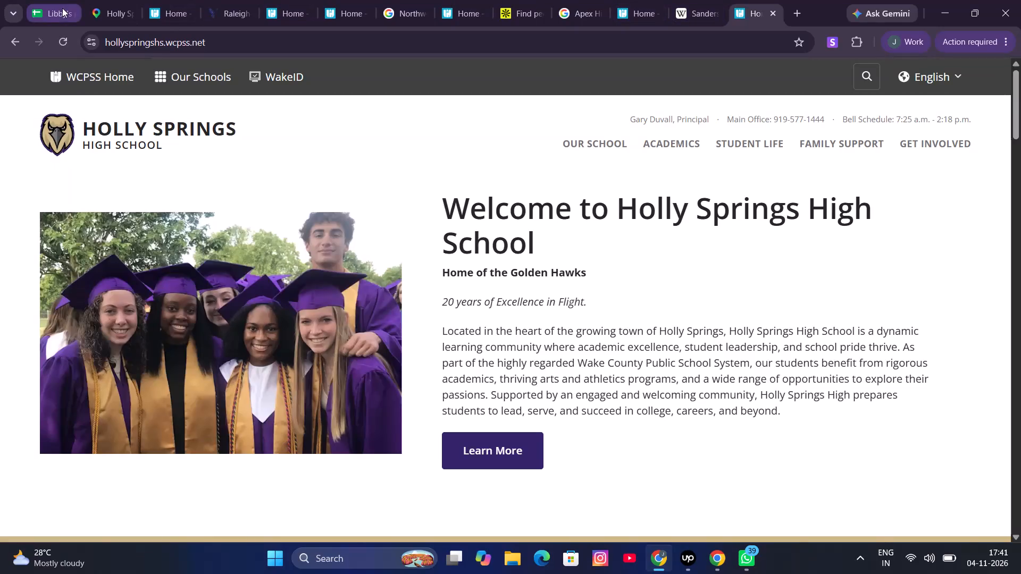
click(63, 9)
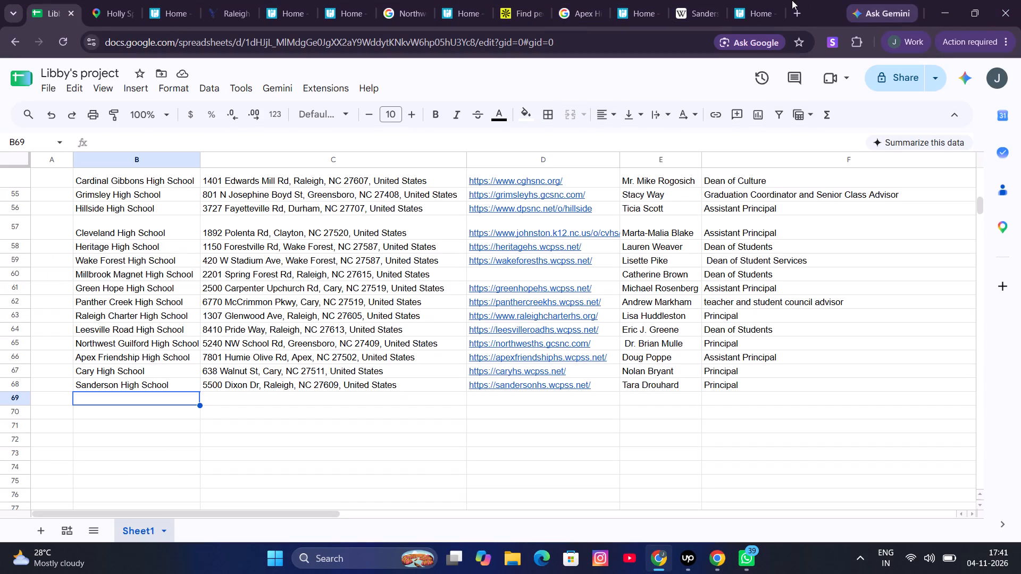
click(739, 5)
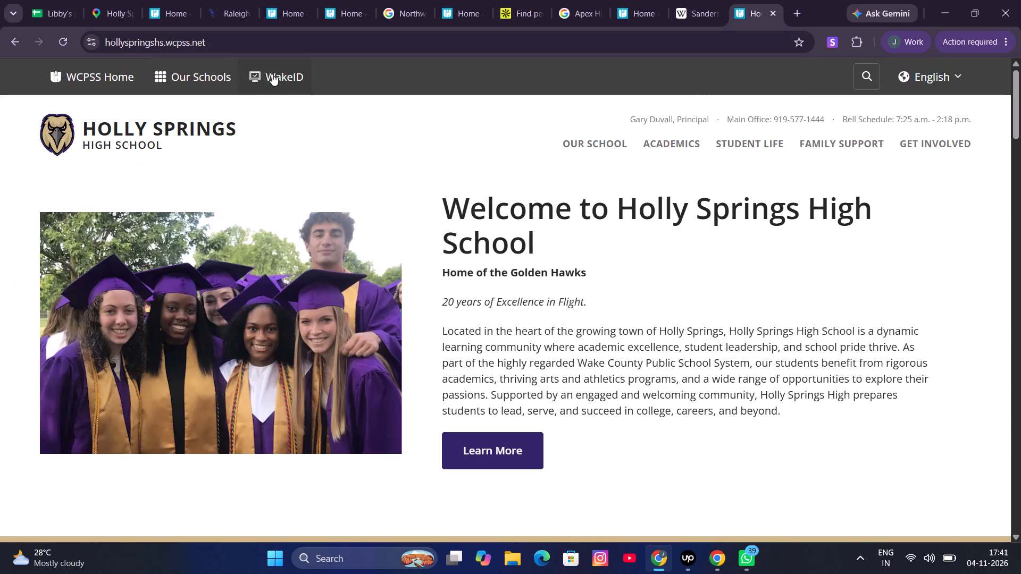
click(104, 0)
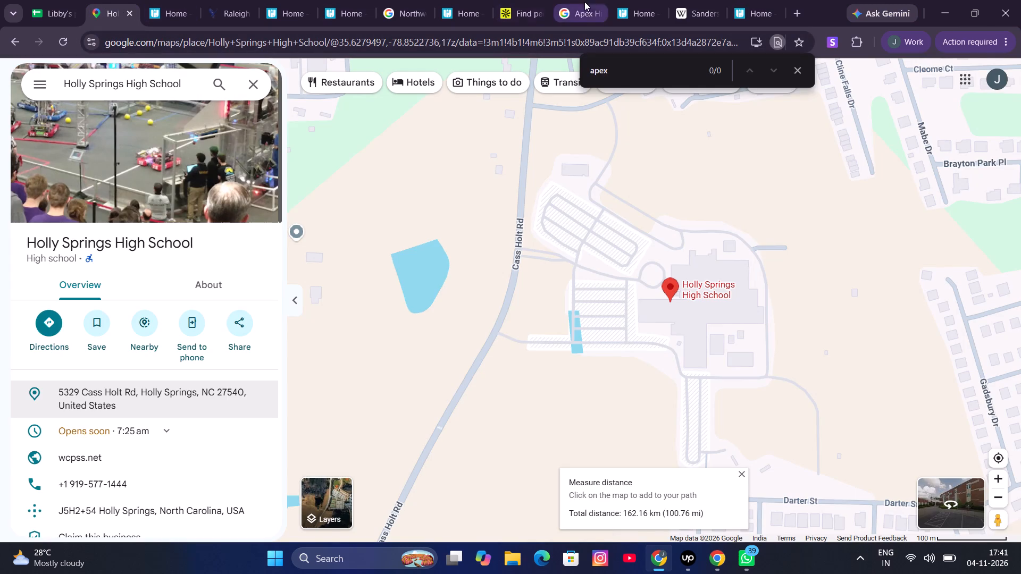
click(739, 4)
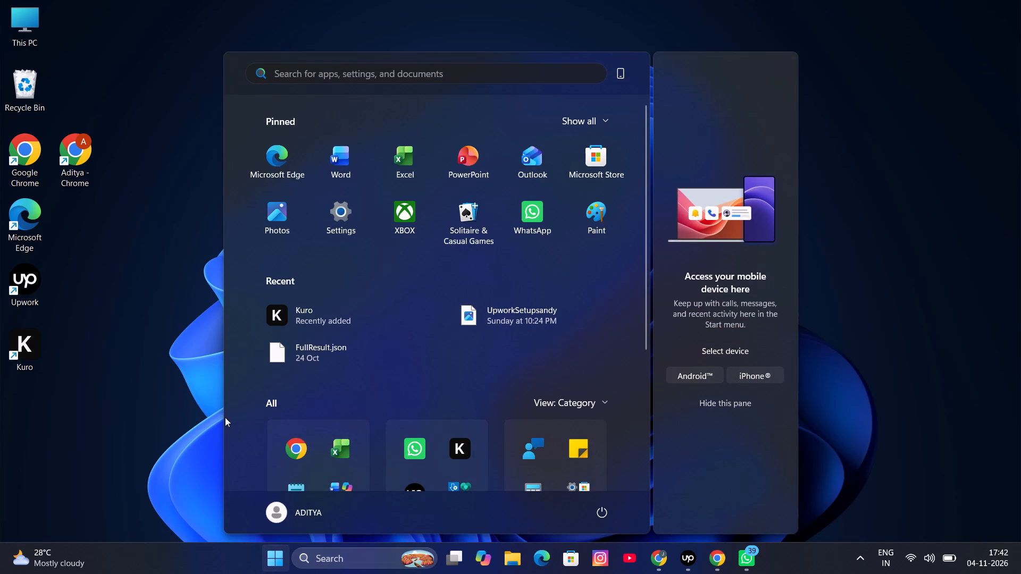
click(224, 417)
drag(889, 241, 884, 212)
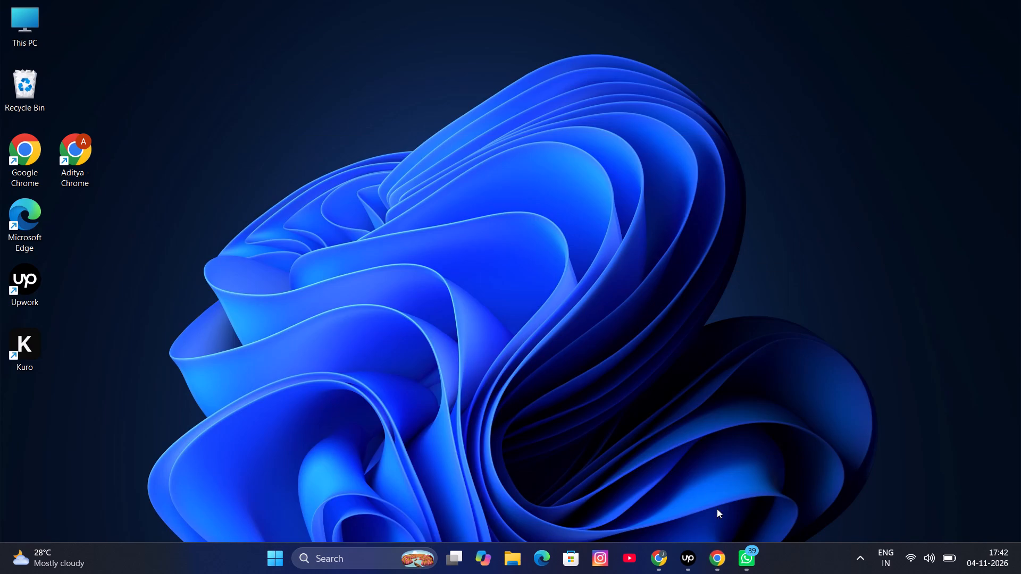
Check the tracked hours in the Upwork time tracker and put the tracker away again.
click(687, 569)
scroll(208, 439, left, 1)
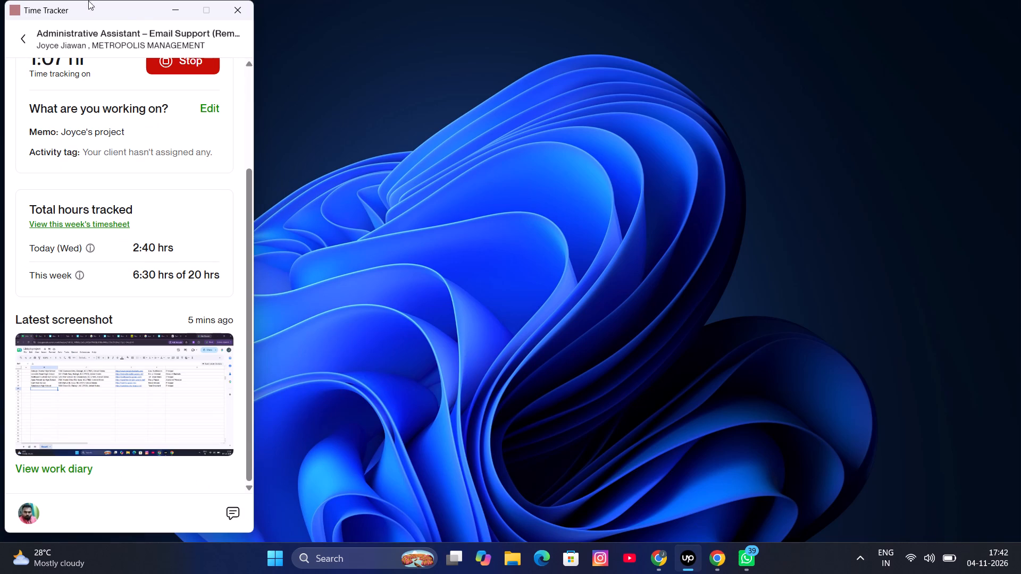
click(179, 9)
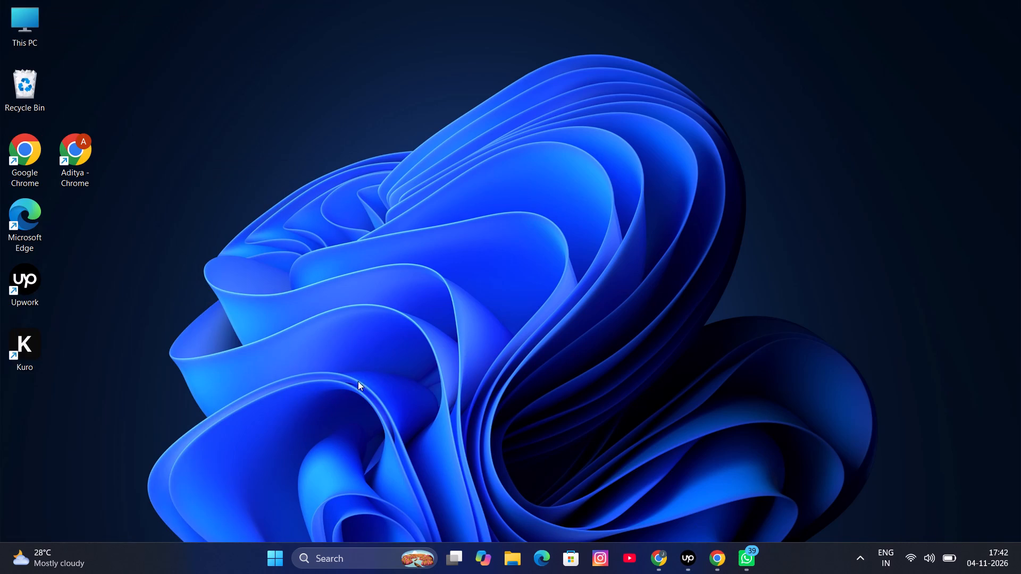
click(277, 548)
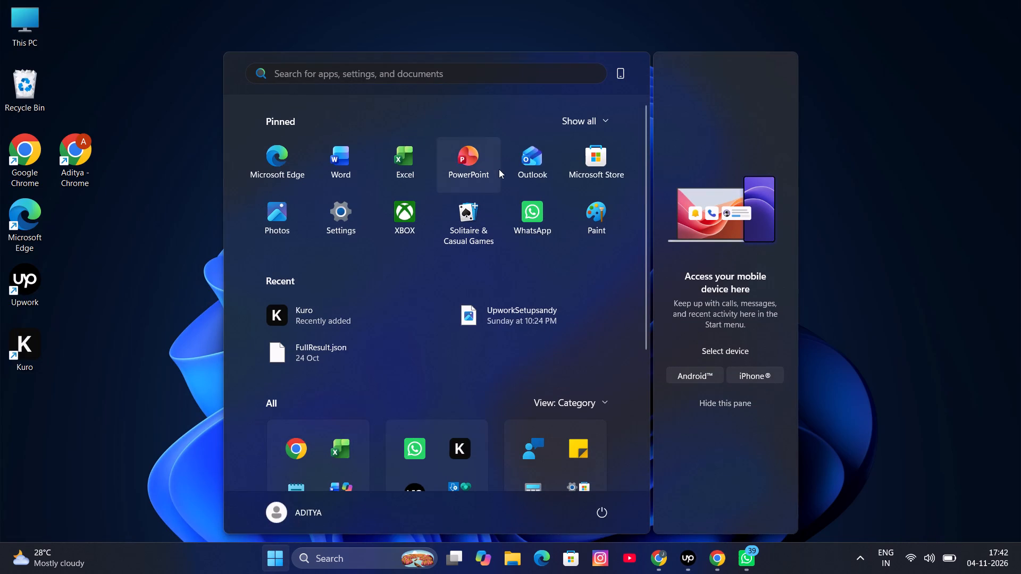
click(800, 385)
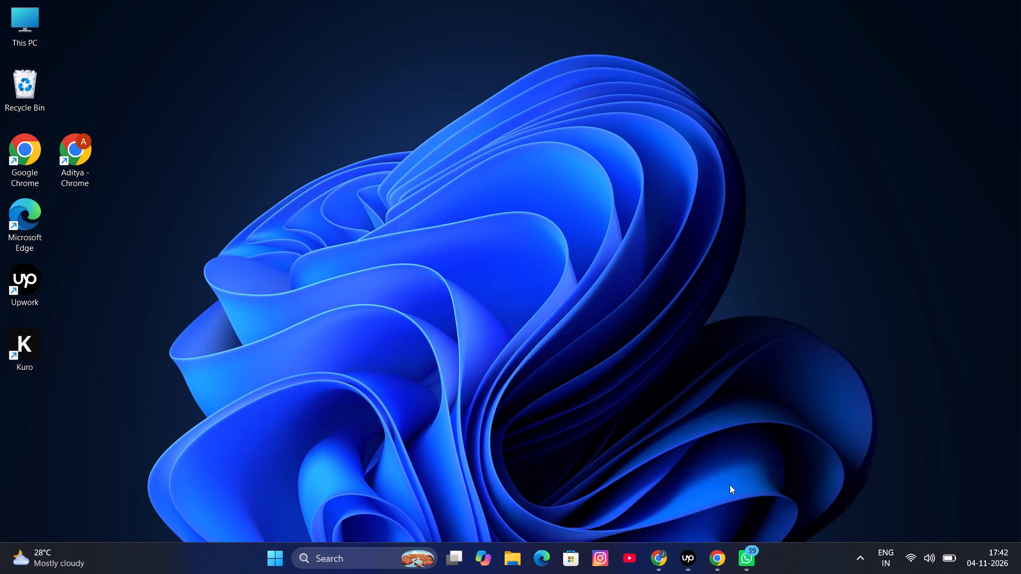
Return to the browser window holding the project spreadsheet and open a new blank tab.
click(660, 564)
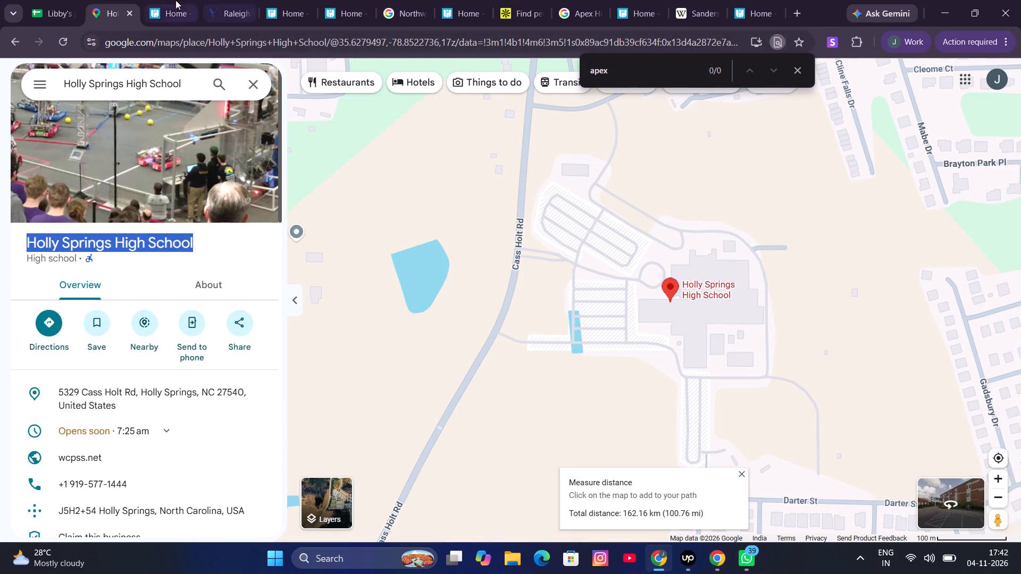
click(48, 3)
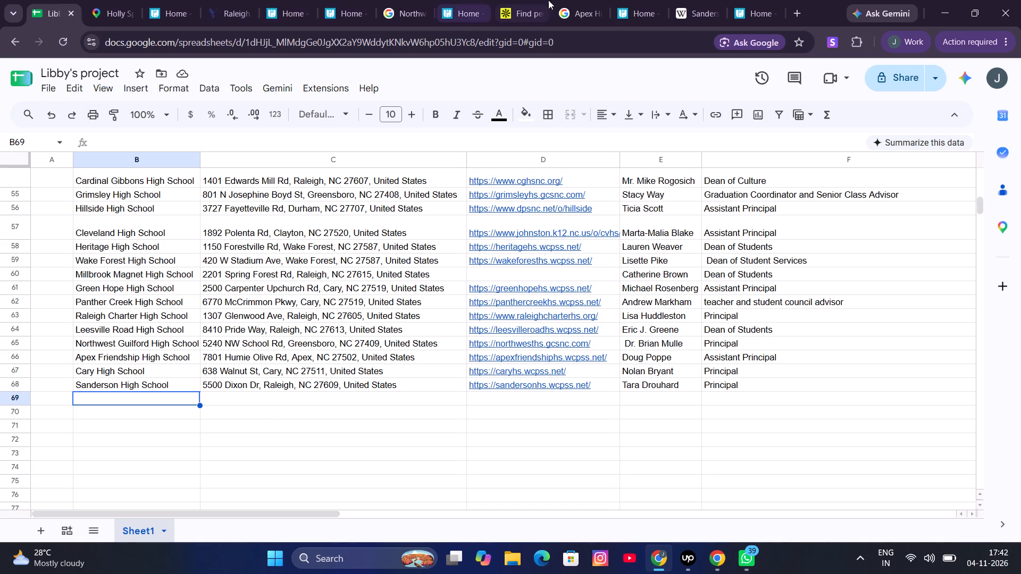
click(795, 3)
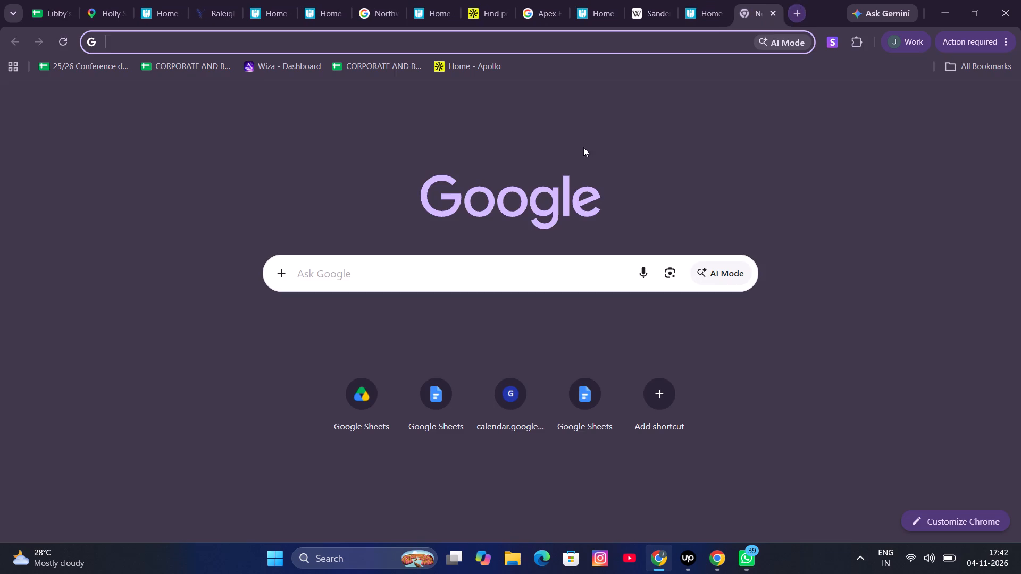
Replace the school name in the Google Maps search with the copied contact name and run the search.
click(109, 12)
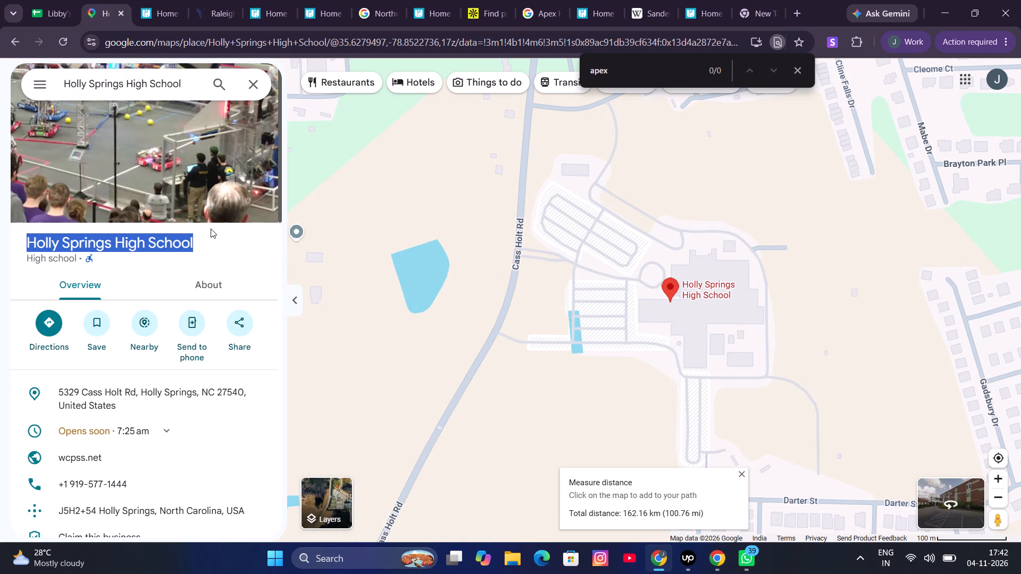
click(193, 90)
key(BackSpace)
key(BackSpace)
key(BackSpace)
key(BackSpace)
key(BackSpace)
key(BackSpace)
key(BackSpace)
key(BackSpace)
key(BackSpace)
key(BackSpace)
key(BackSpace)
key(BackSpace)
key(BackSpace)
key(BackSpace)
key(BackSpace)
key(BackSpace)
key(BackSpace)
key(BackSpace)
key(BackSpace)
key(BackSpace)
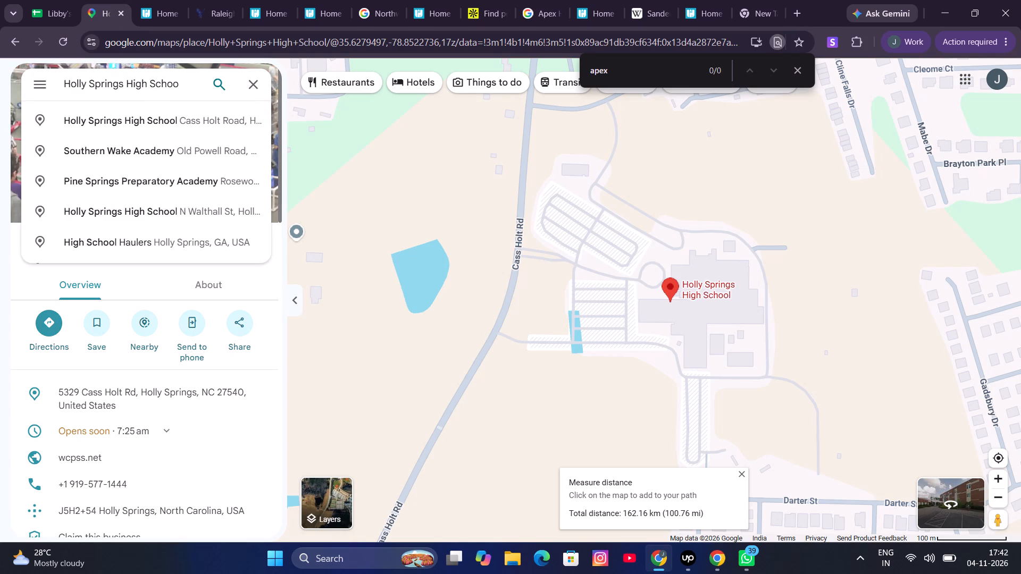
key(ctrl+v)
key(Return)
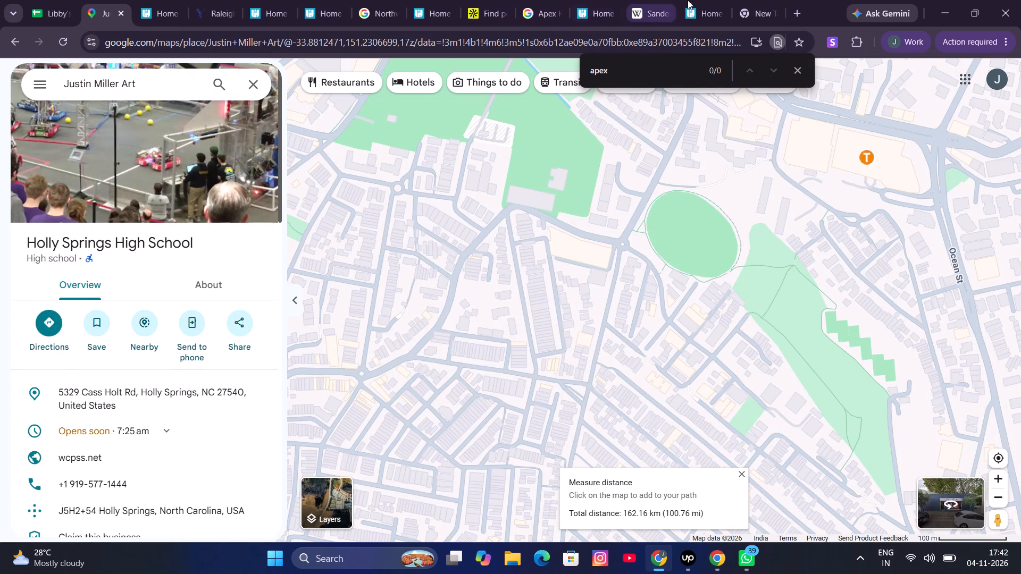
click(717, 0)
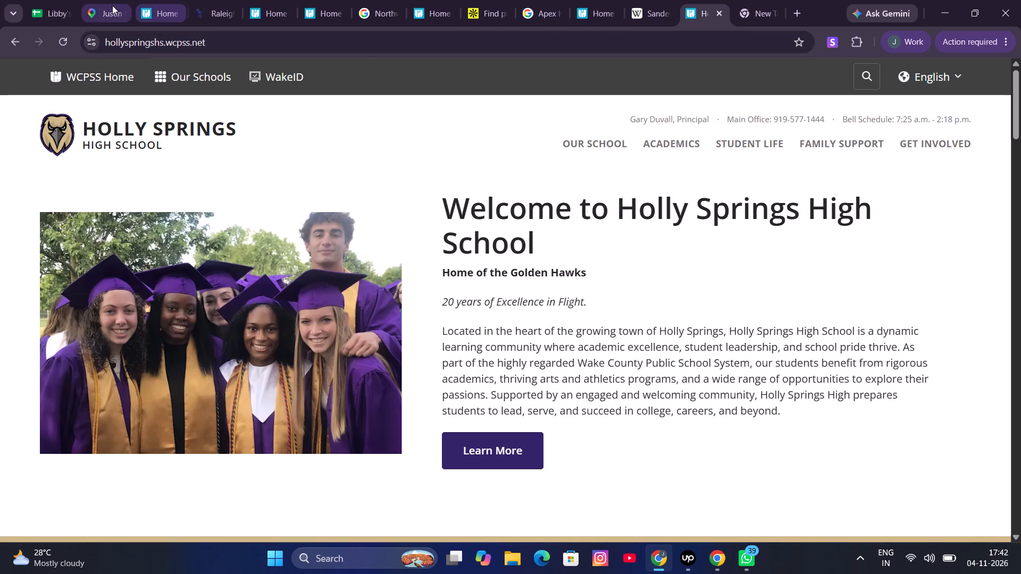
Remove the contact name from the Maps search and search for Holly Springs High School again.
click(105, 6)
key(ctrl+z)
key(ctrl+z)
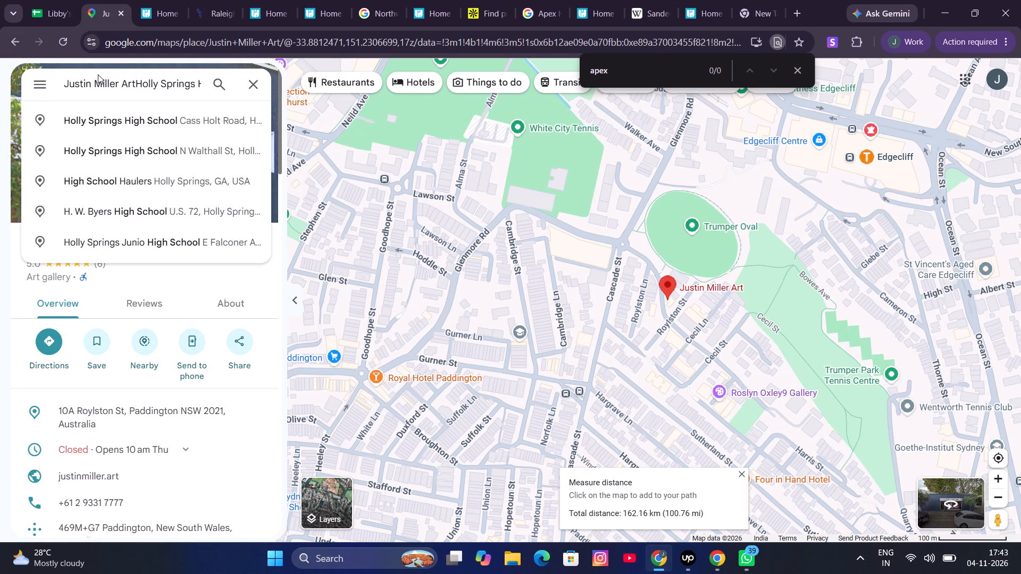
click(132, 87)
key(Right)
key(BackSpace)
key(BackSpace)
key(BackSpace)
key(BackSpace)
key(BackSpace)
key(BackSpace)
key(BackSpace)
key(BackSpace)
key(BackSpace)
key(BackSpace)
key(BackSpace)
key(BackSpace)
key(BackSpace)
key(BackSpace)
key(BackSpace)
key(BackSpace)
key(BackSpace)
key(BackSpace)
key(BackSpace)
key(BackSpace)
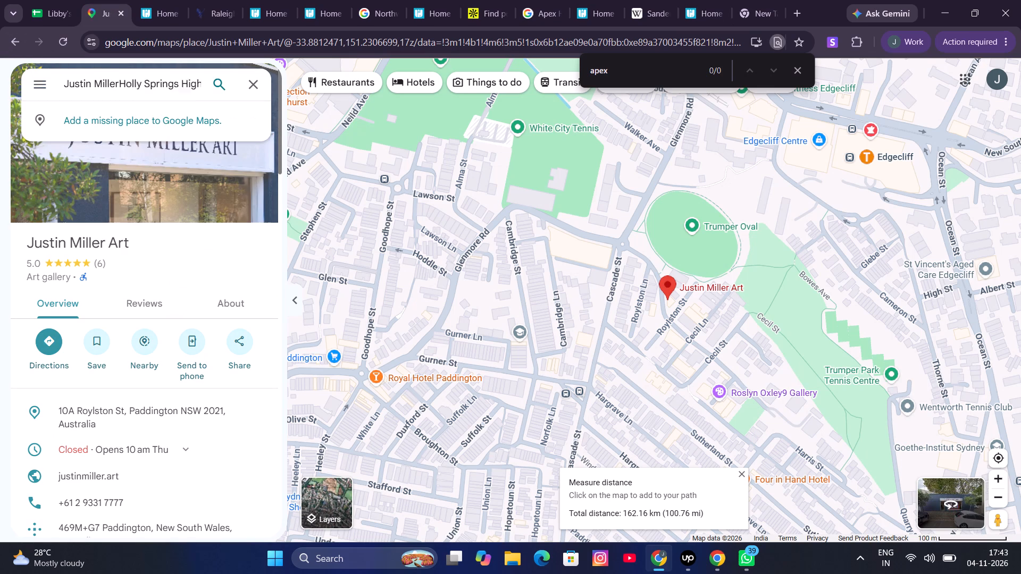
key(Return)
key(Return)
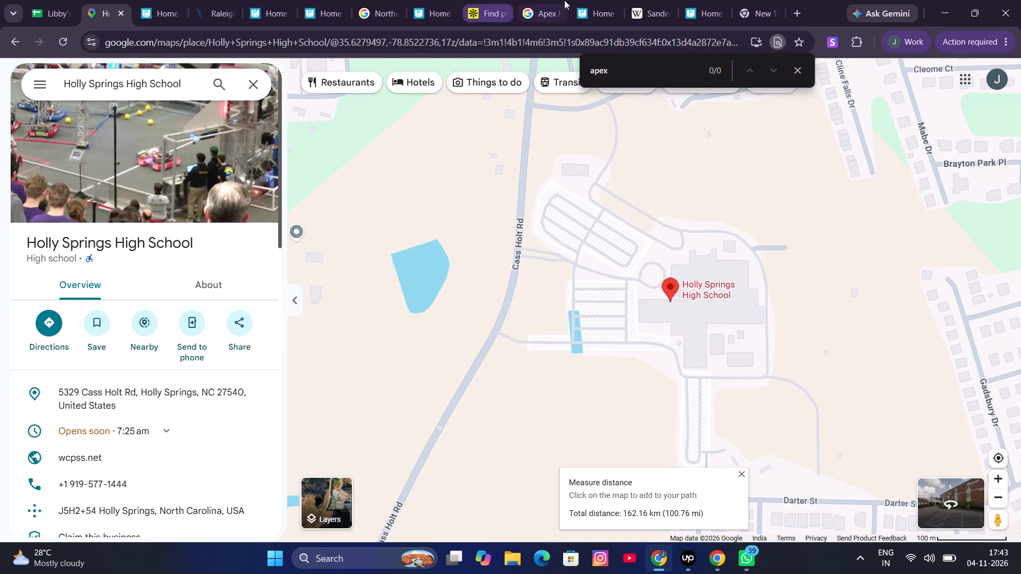
Search the Holly Springs High School website for the copied contact name.
click(755, 0)
click(726, 0)
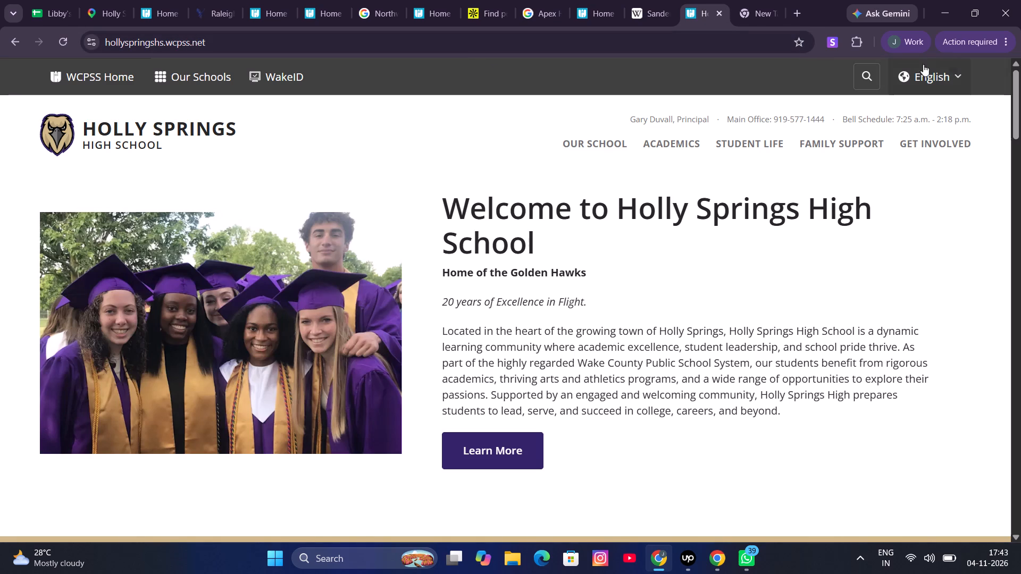
click(863, 77)
click(755, 83)
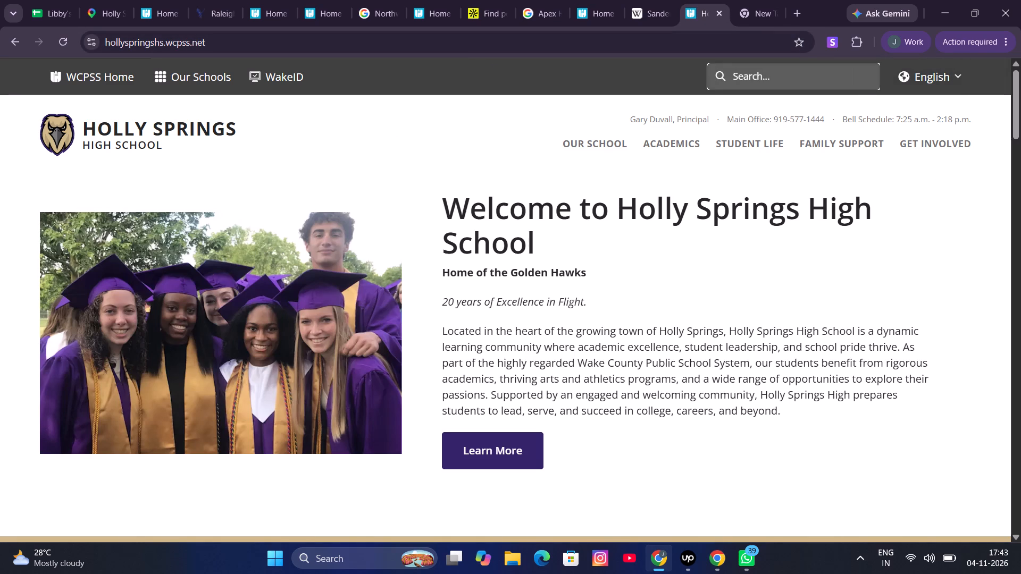
key(ctrl+v)
click(755, 83)
key(apostrophe)
key(BackSpace)
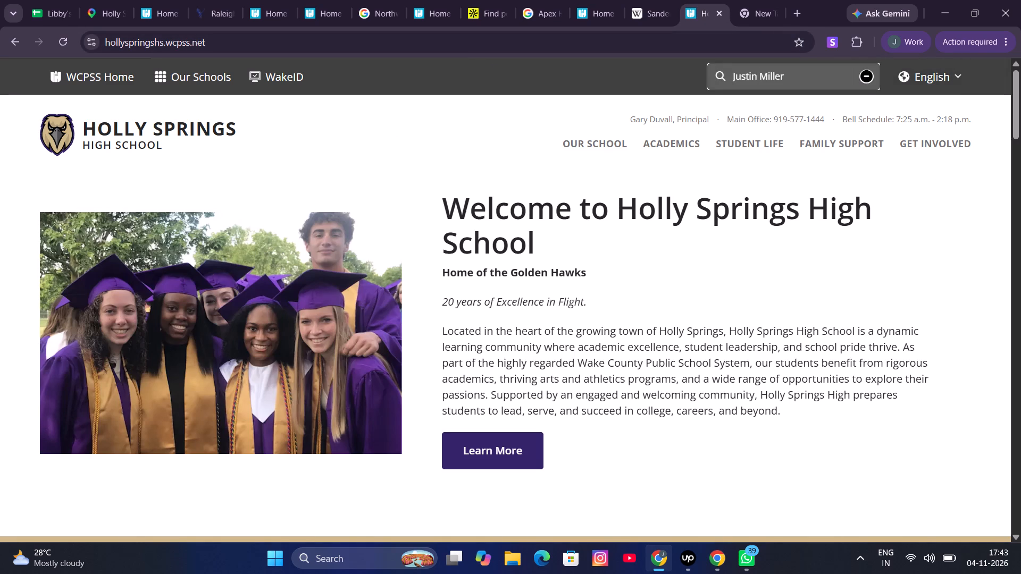
key(Return)
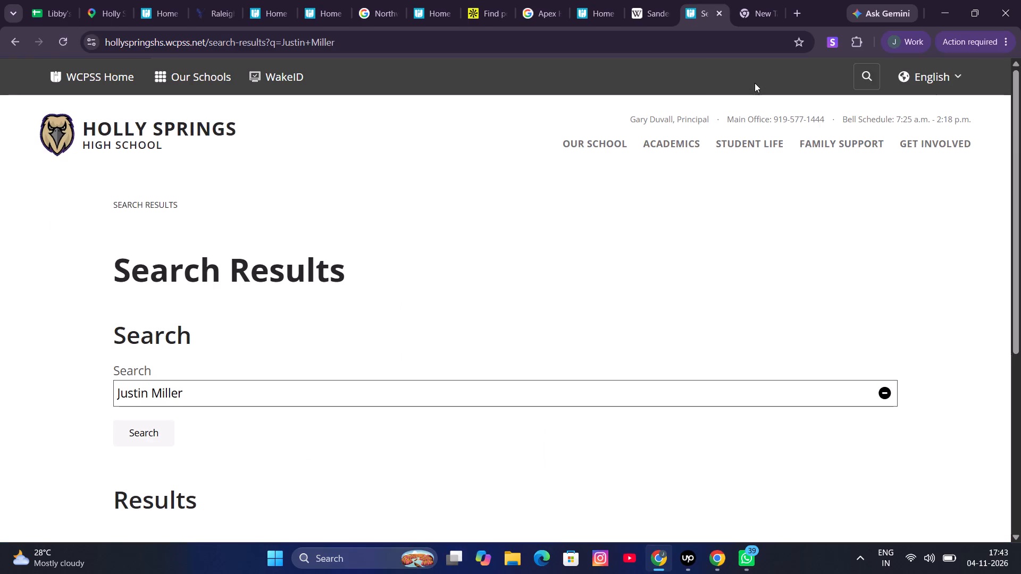
Look through the site's search results for the contact and open the Contact Us page.
scroll(755, 83, down, 1)
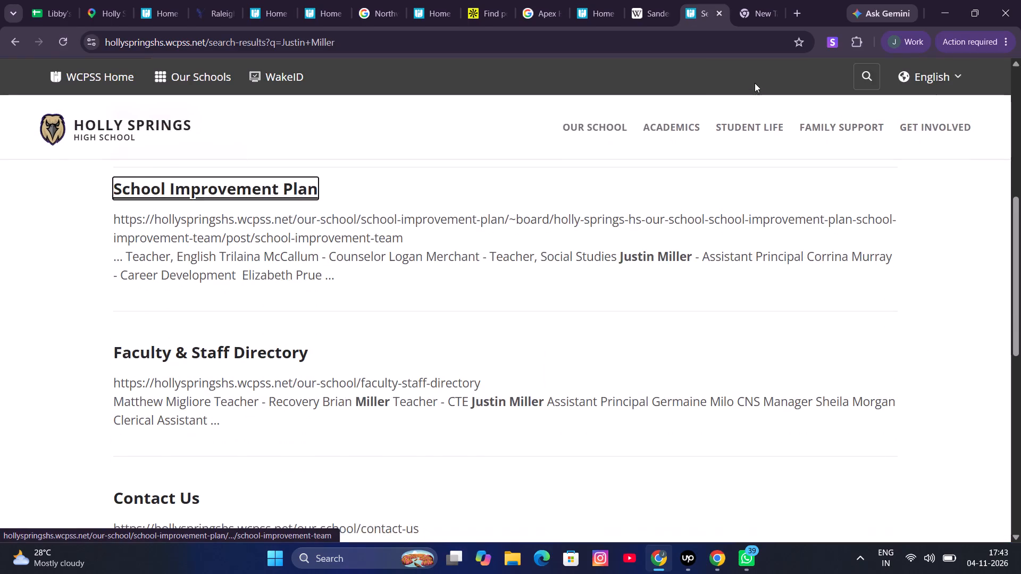
scroll(755, 83, down, 1)
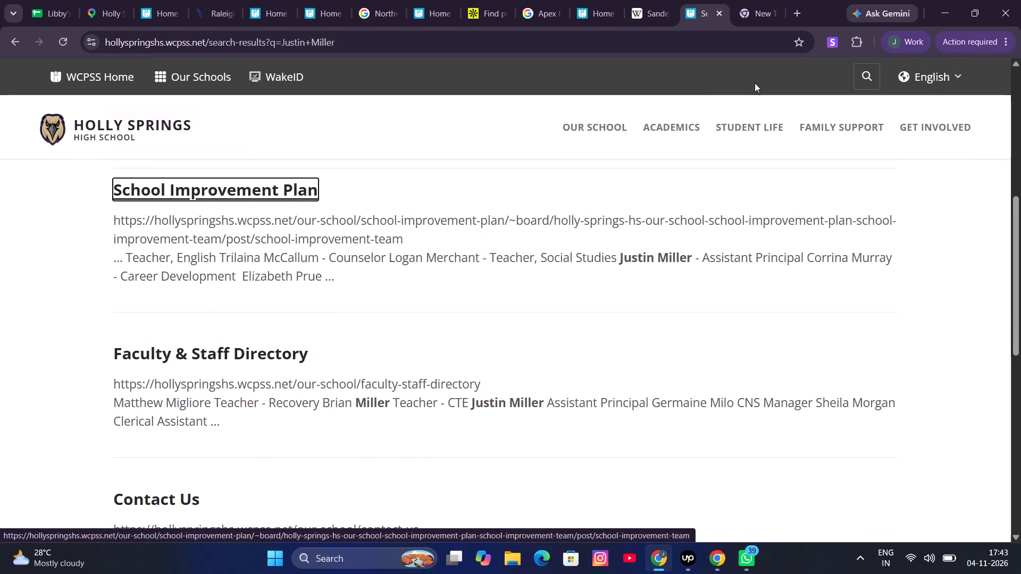
scroll(755, 81, down, 2)
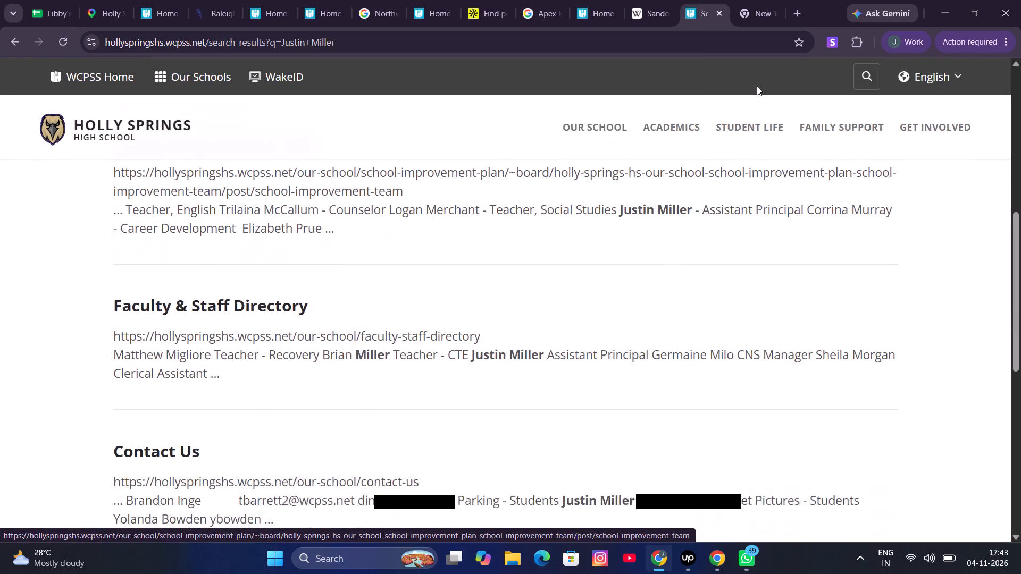
scroll(735, 181, down, 2)
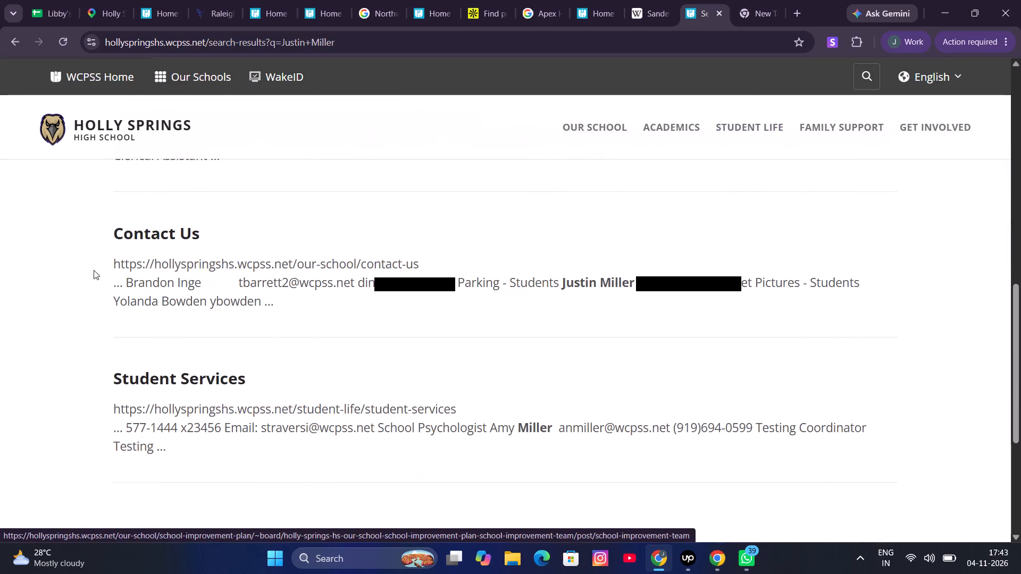
click(148, 231)
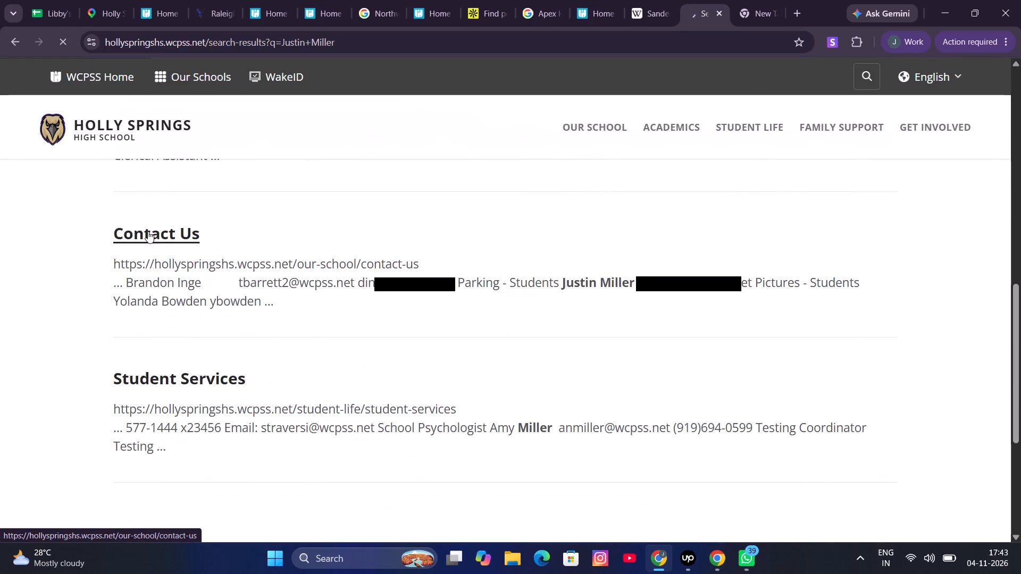
Examine the Contact Us page's table of topics and contact persons for the contact's area of responsibility.
scroll(231, 280, down, 3)
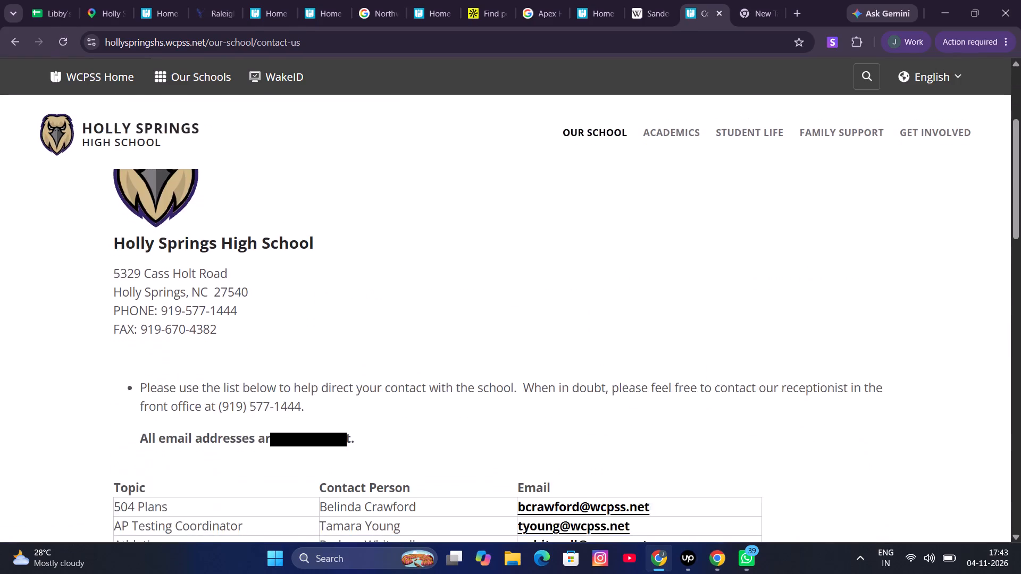
scroll(240, 293, down, 7)
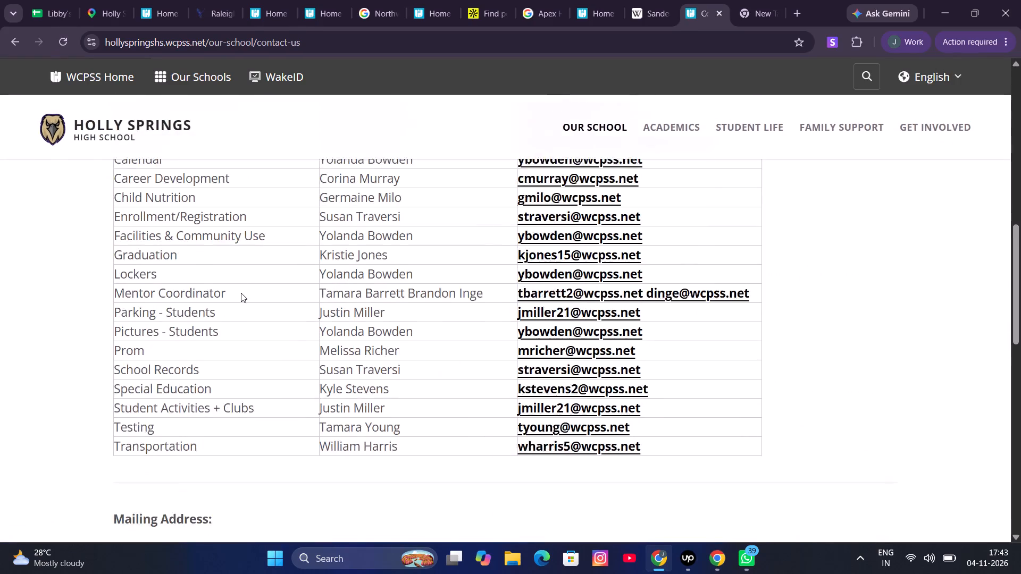
scroll(241, 292, down, 10)
scroll(241, 292, up, 2)
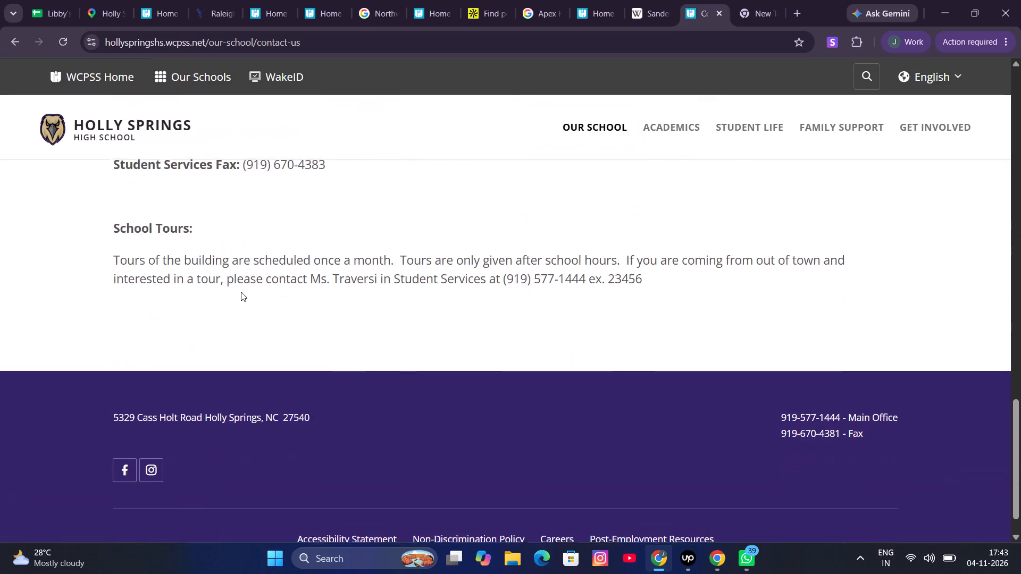
scroll(241, 292, up, 10)
scroll(241, 292, down, 1)
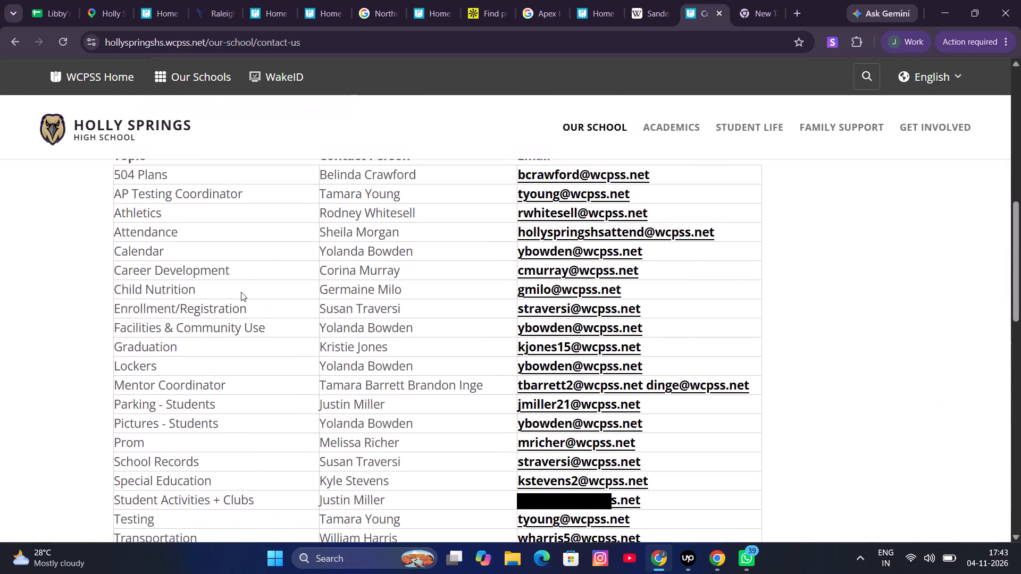
scroll(241, 292, down, 1)
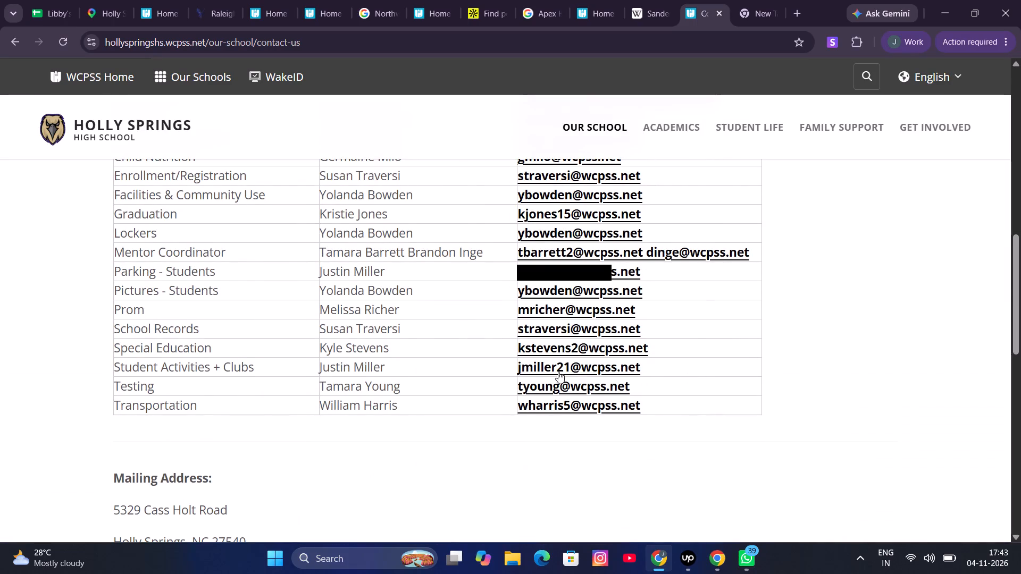
scroll(444, 362, up, 10)
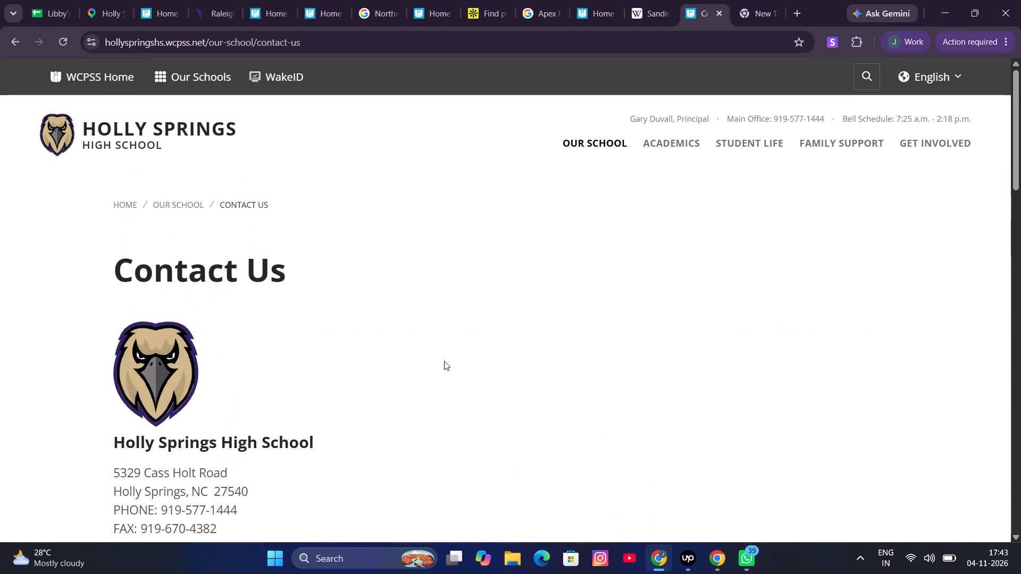
scroll(444, 361, down, 11)
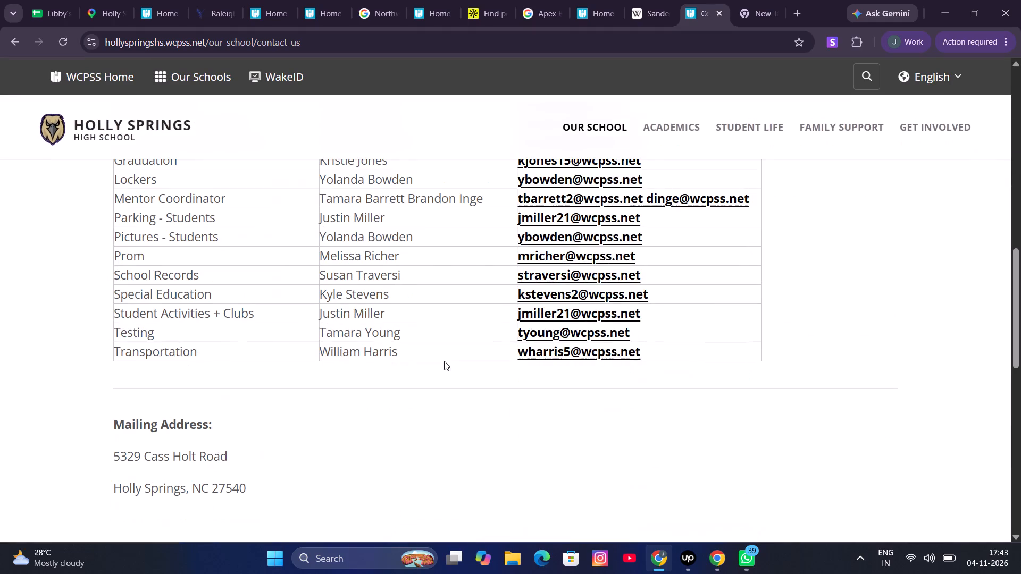
Copy the topic "Student Activities + Clubs" from the Contact Us table into cell F69 of the project spreadsheet.
drag(265, 298, 51, 301)
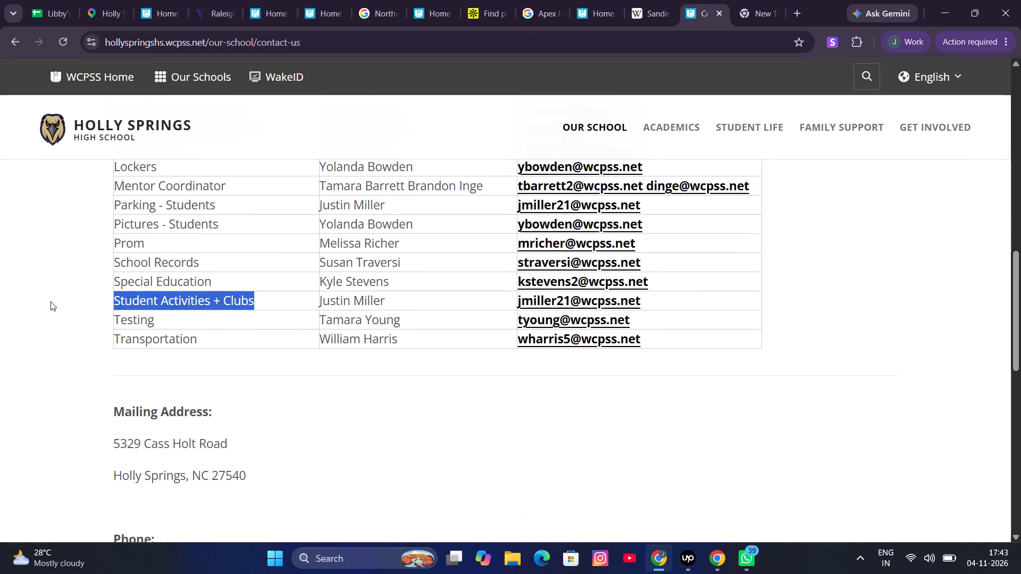
drag(51, 301, 145, 298)
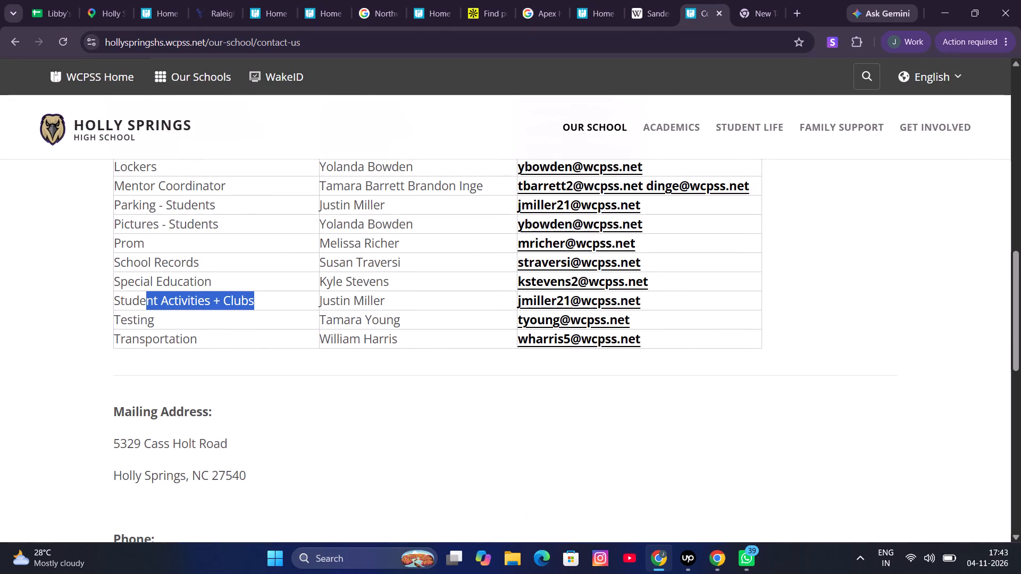
drag(114, 296, 249, 298)
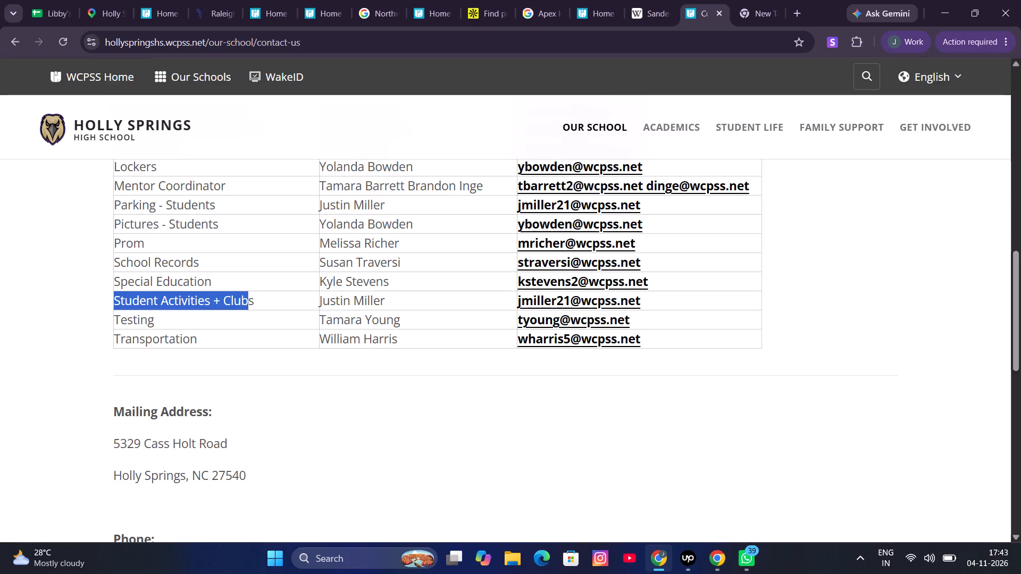
drag(249, 298, 286, 302)
scroll(286, 302, up, 5)
scroll(286, 302, down, 3)
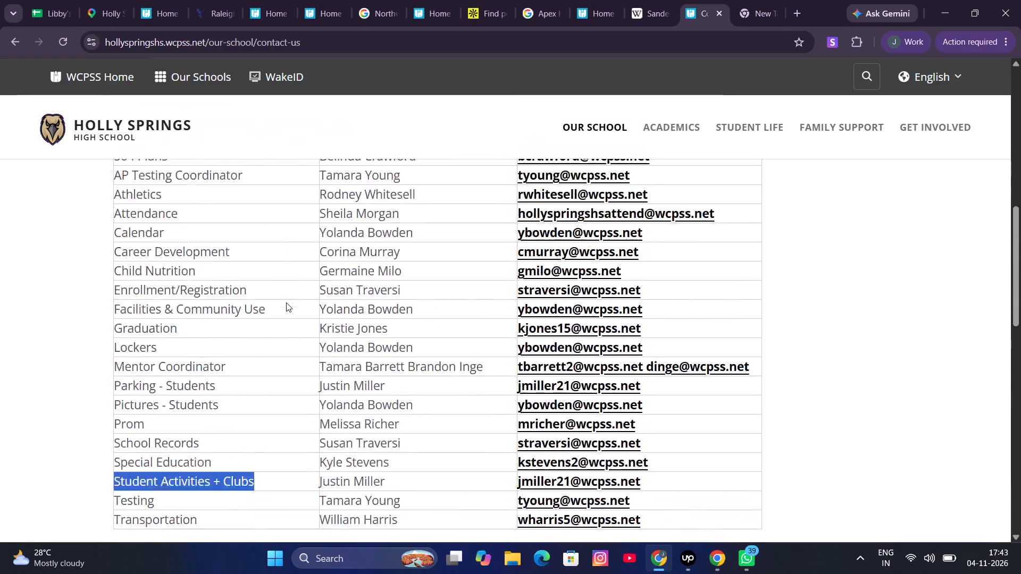
scroll(286, 302, down, 1)
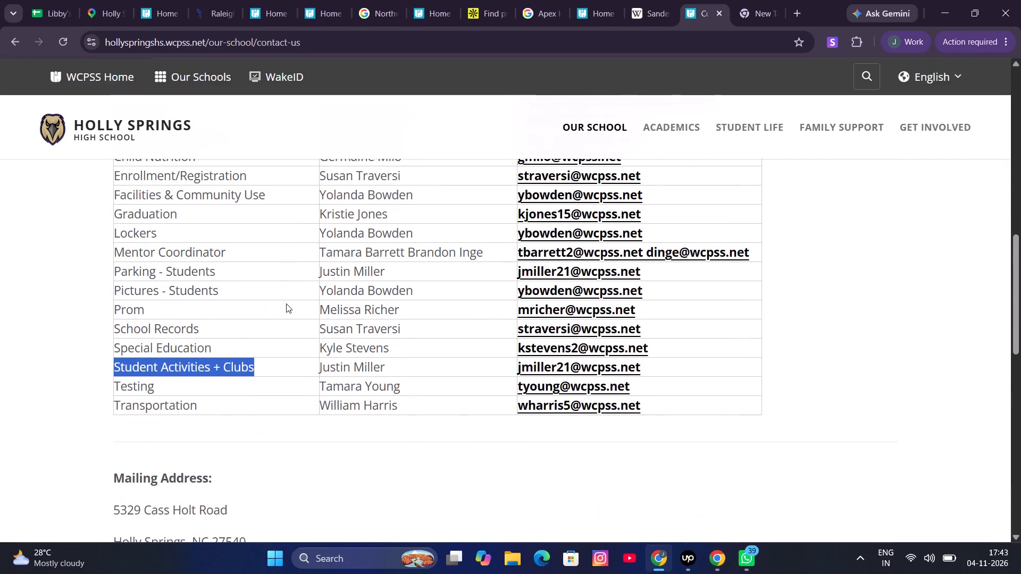
key(ctrl+c)
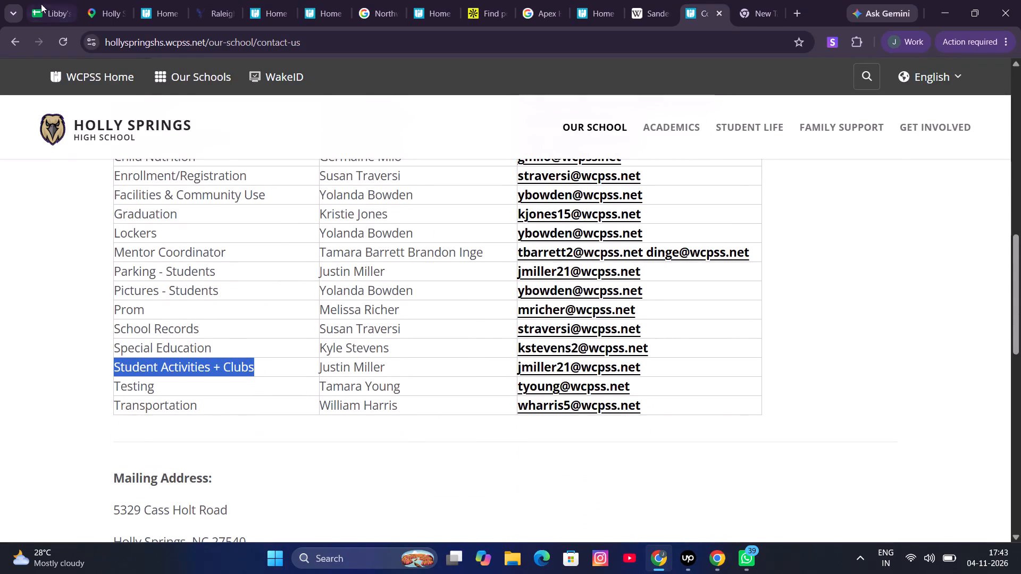
click(44, 5)
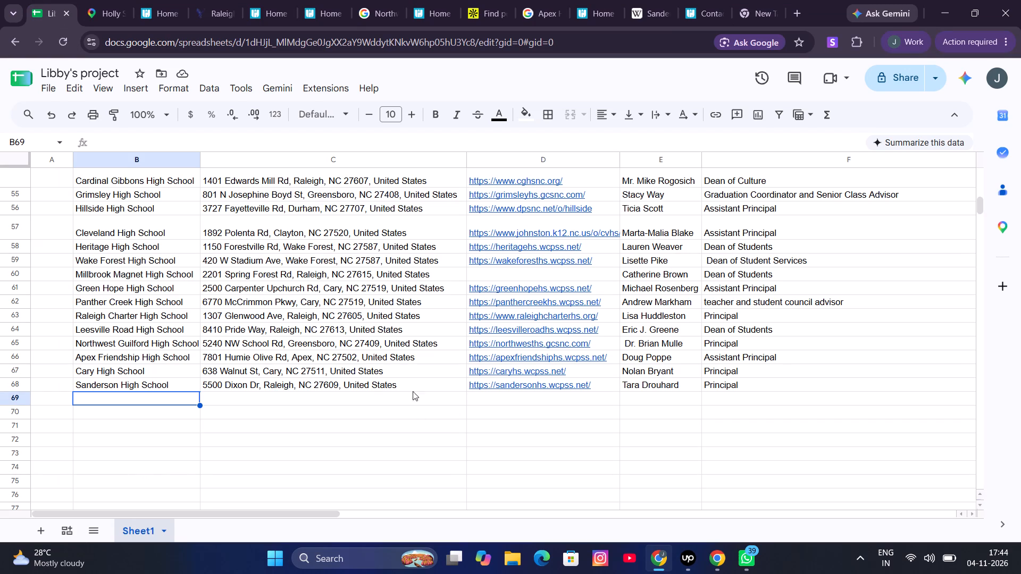
double_click(637, 402)
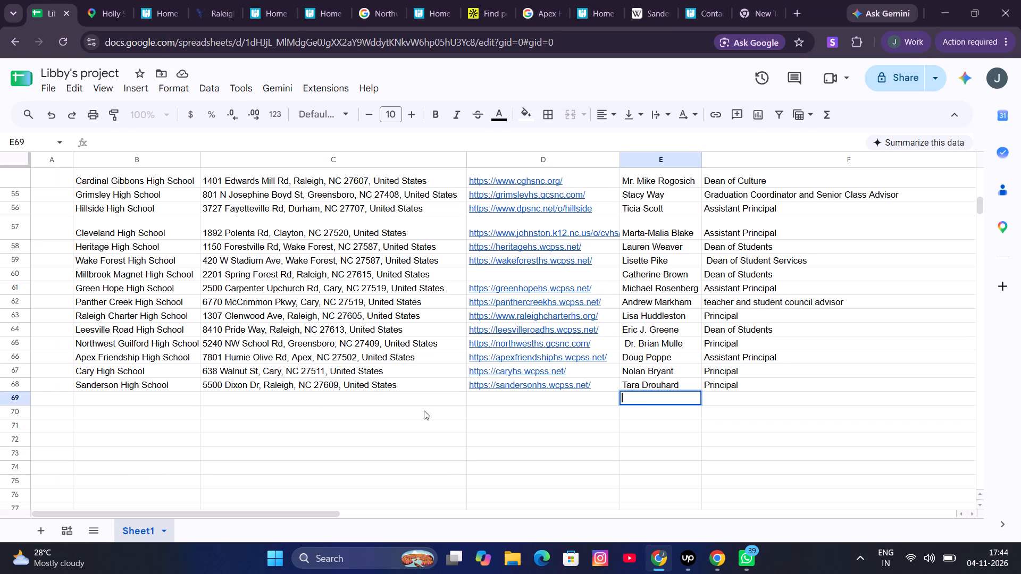
double_click(726, 403)
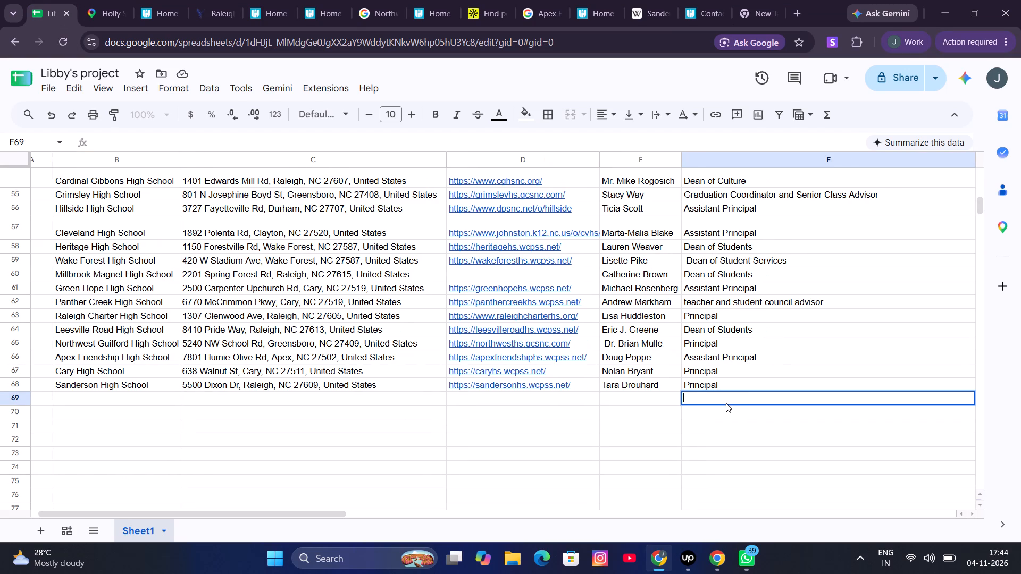
key(ctrl+v)
Copy the contact person's name from the Student Activities + Clubs row of the school's table into spreadsheet cell E69.
double_click(640, 404)
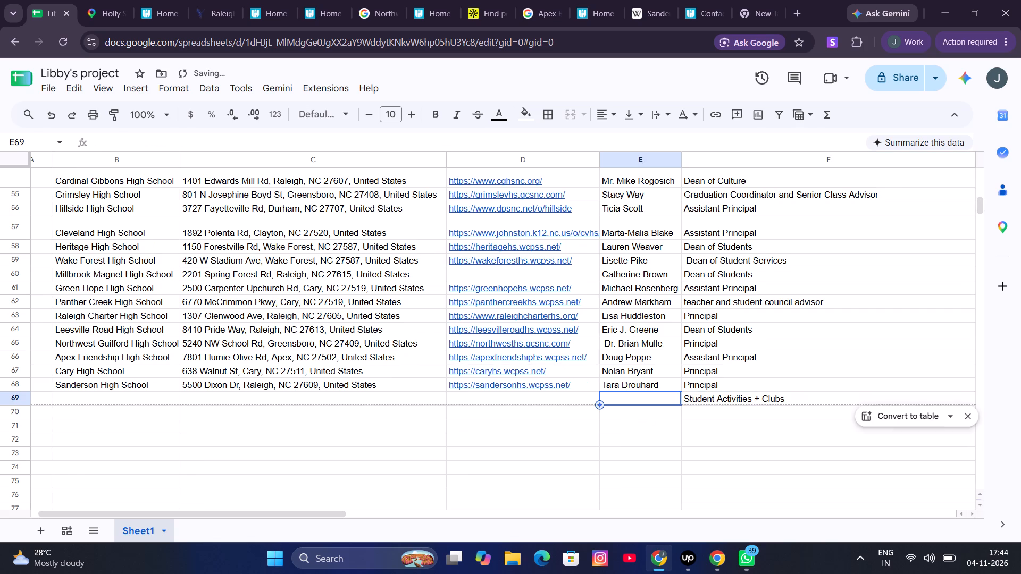
click(733, 0)
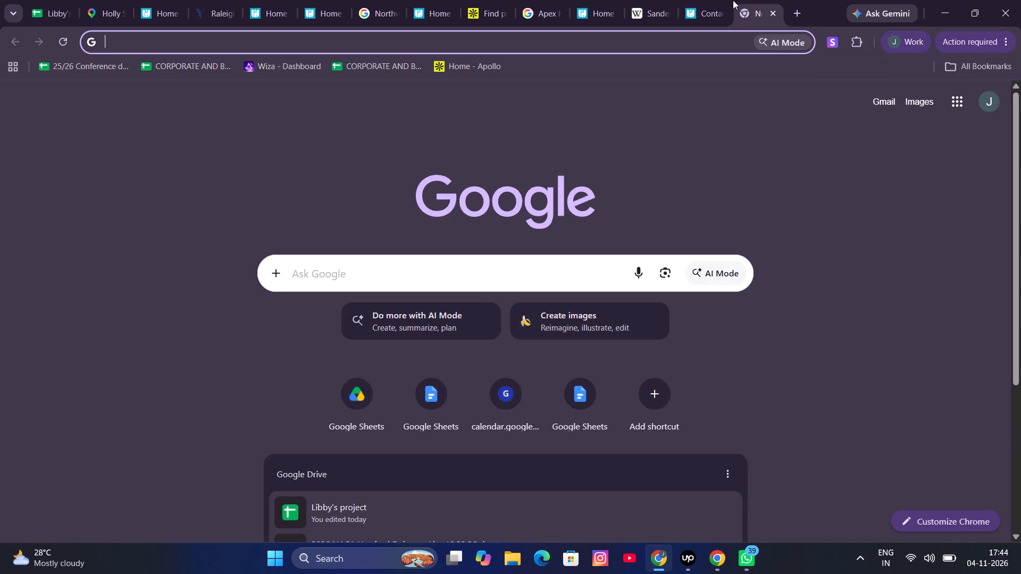
click(688, 1)
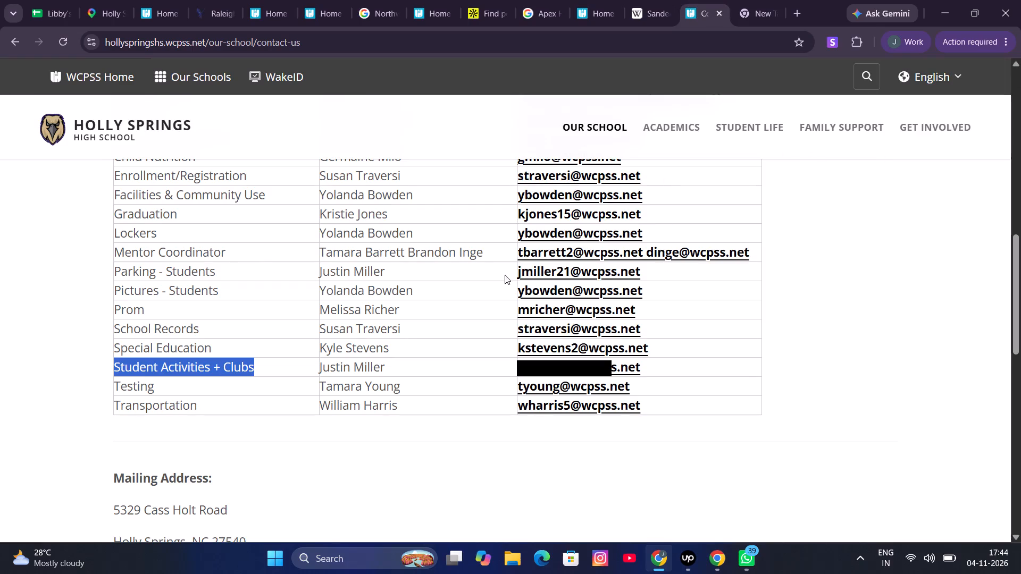
drag(395, 368, 321, 368)
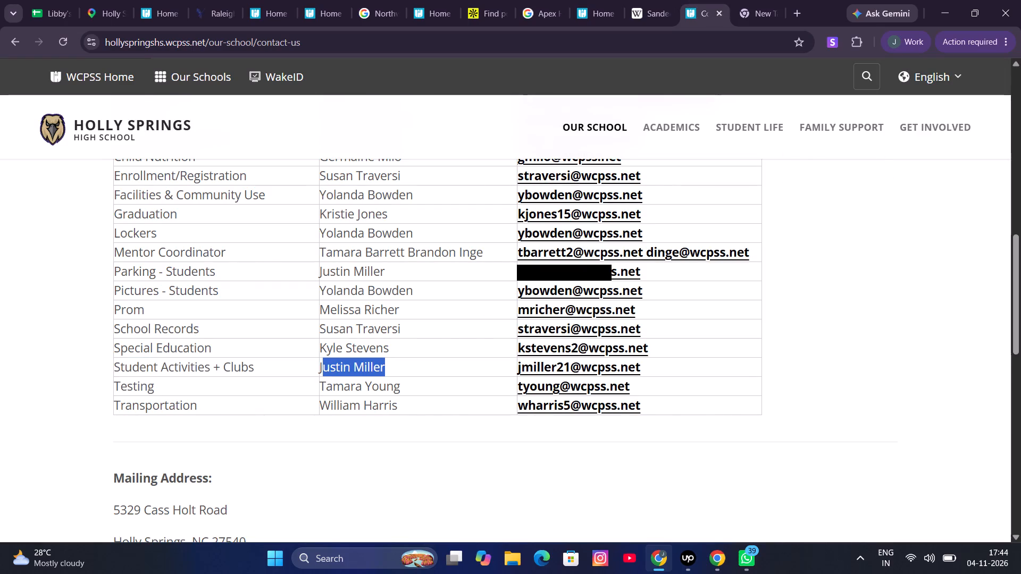
drag(321, 368, 319, 368)
key(ctrl+c)
key(ctrl+c)
click(25, 0)
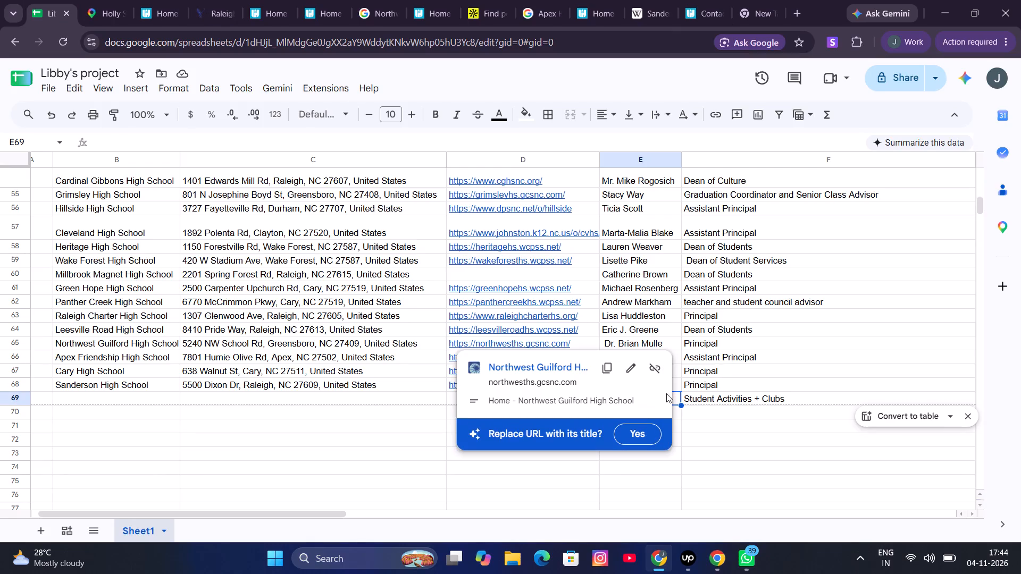
click(696, 400)
double_click(634, 402)
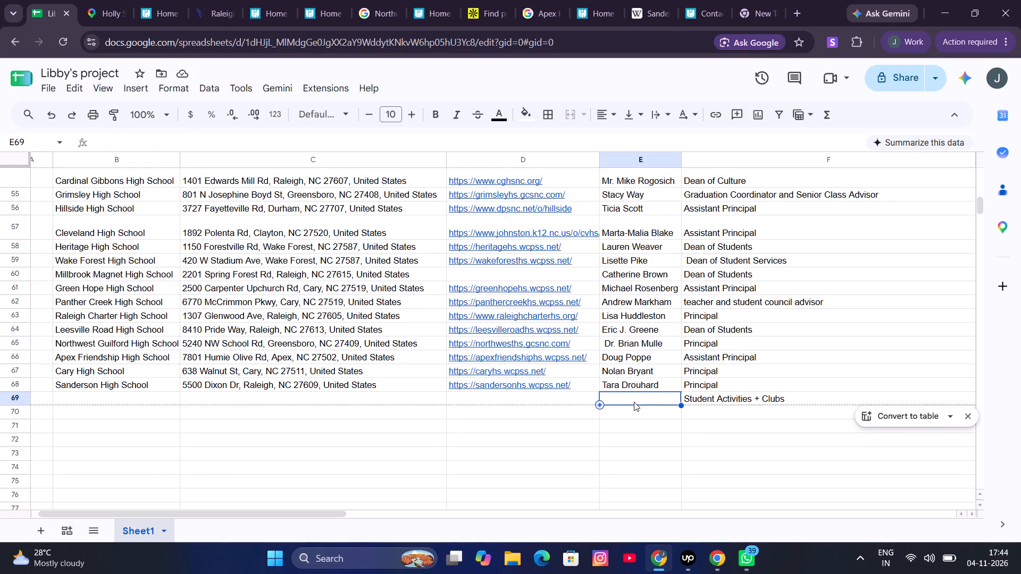
Paste the copied Student Activities + Clubs contact name into cell E69 of the spreadsheet.
key(ctrl+v)
click(633, 434)
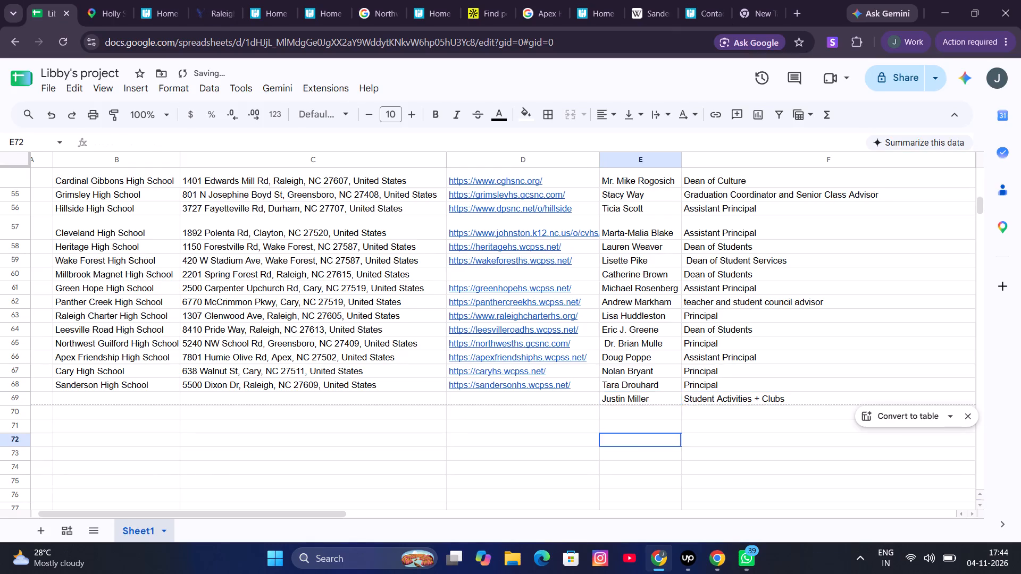
Copy the Student Activities + Clubs contact's e-mail address from the Holly Springs Contact Us table into spreadsheet cell G69.
scroll(633, 434, left, 5)
double_click(571, 399)
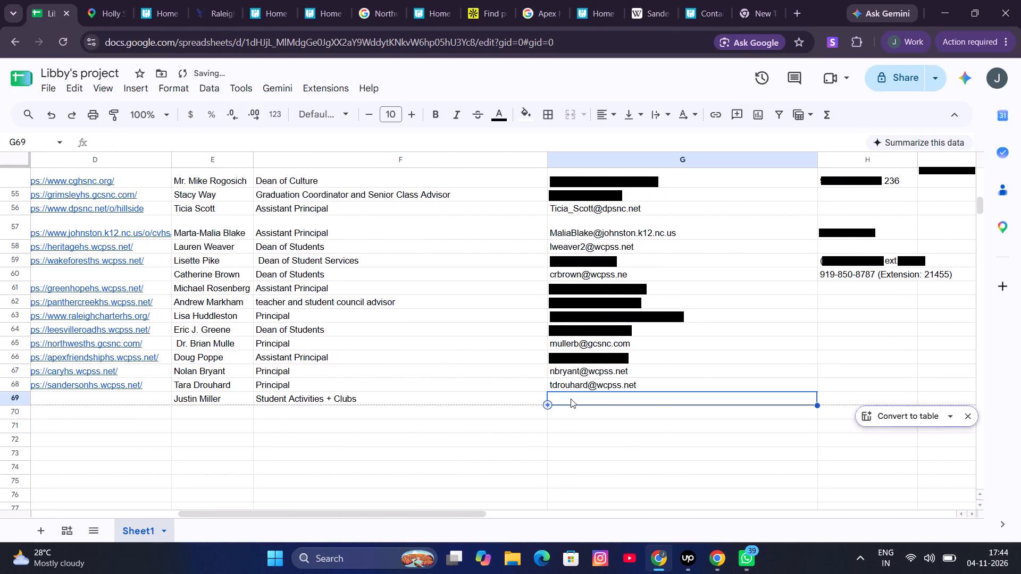
click(743, 3)
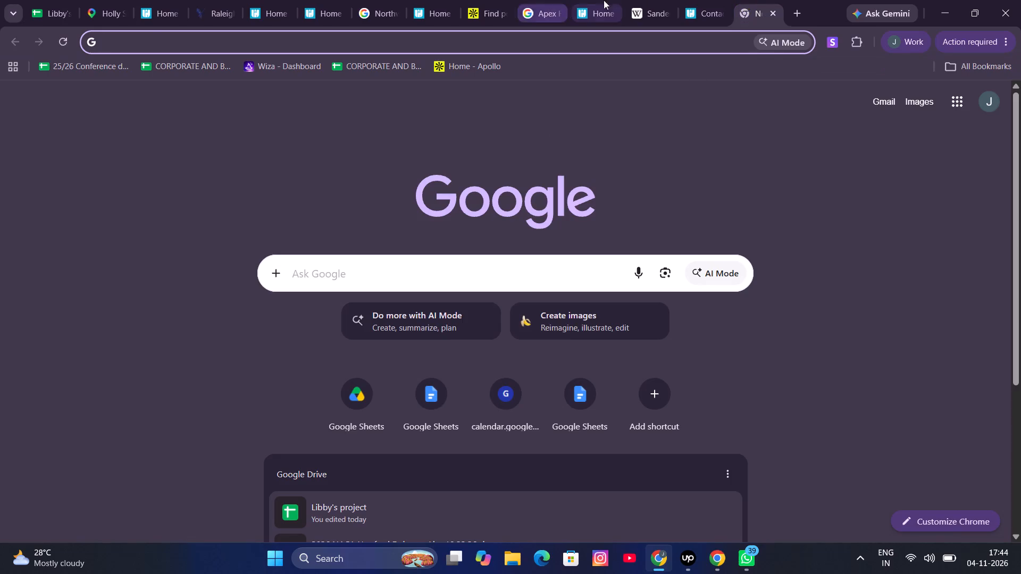
click(107, 3)
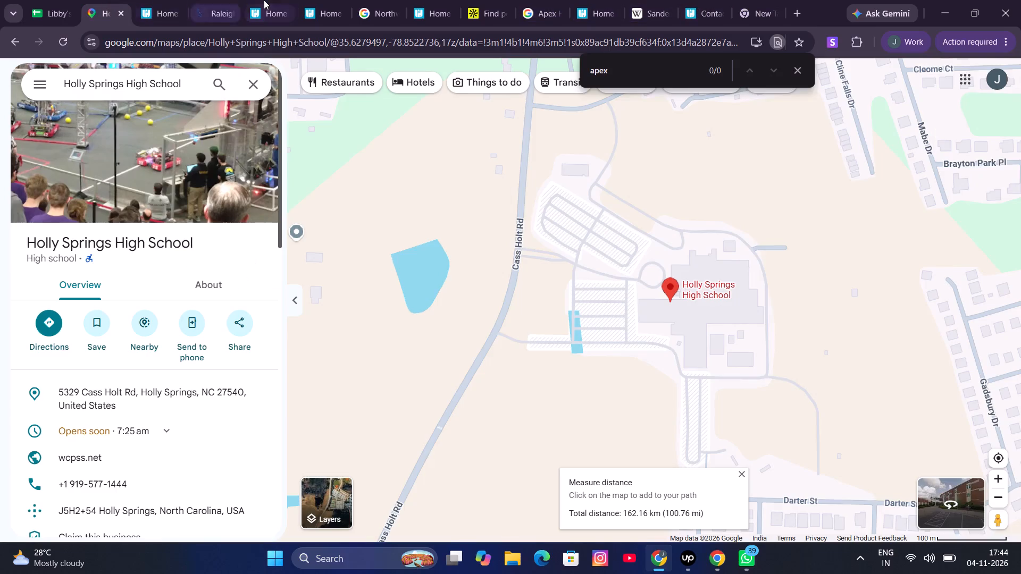
click(681, 7)
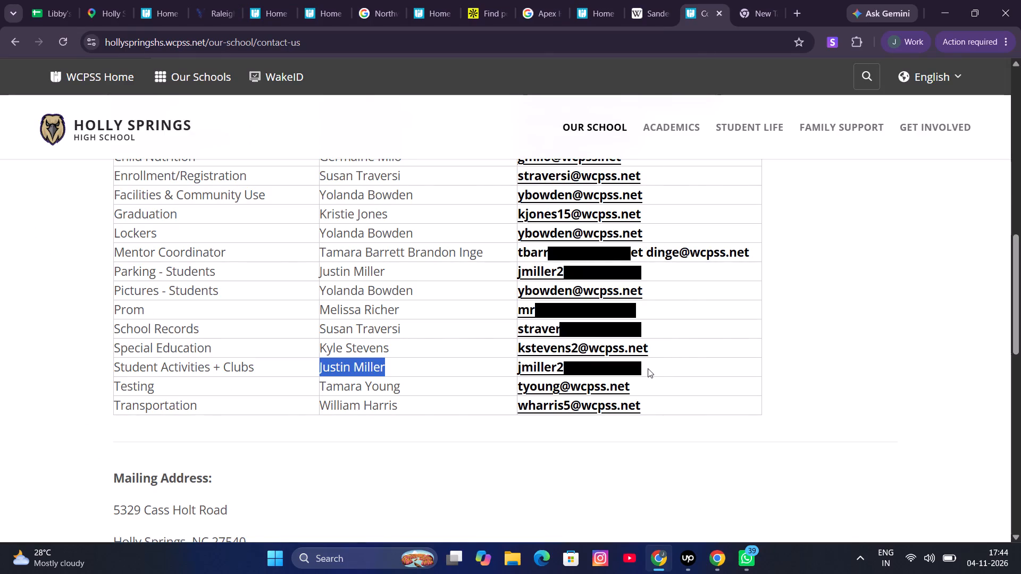
drag(648, 368, 508, 368)
key(ctrl+c)
key(ctrl+c)
click(64, 0)
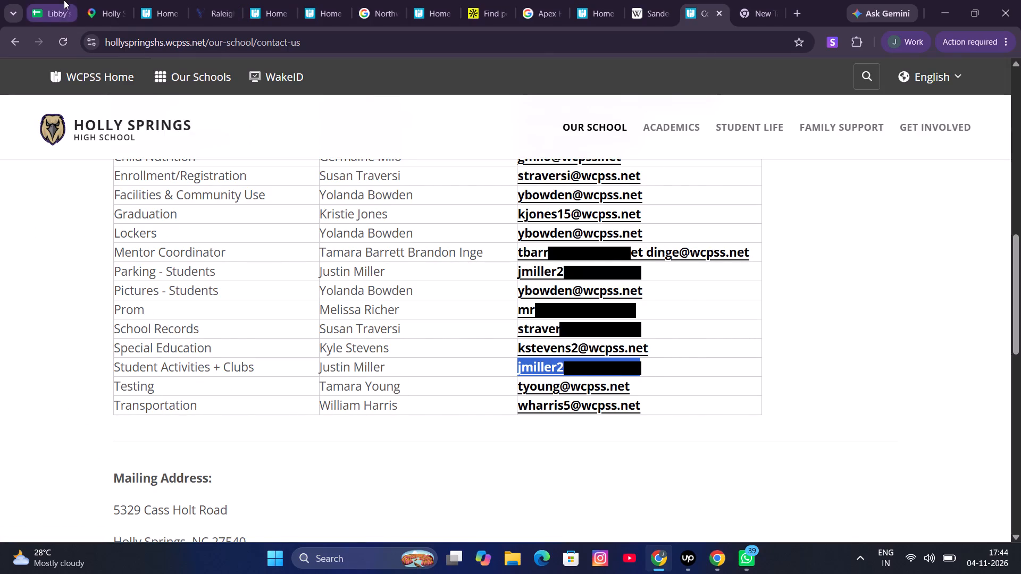
key(ctrl+v)
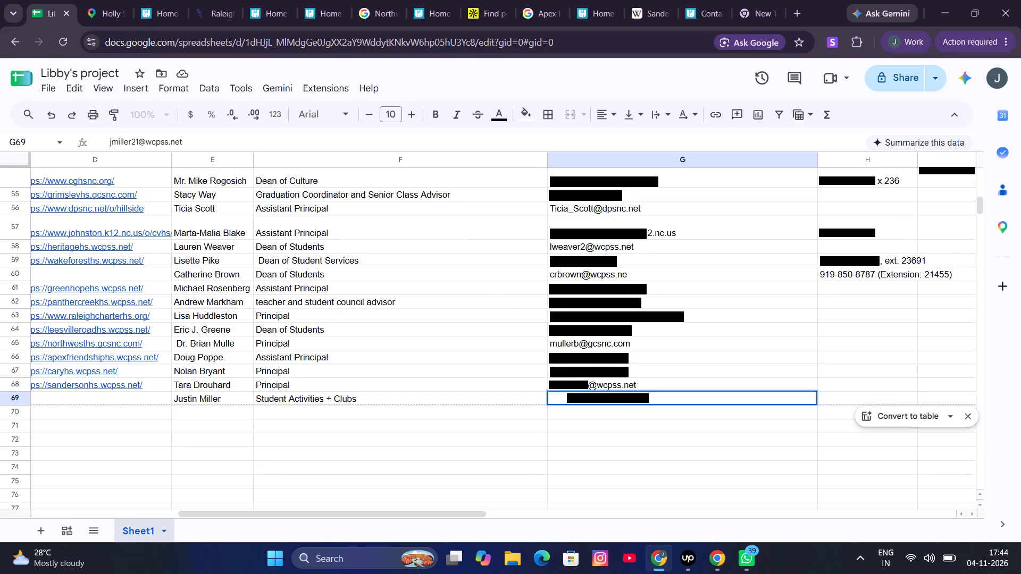
click(701, 17)
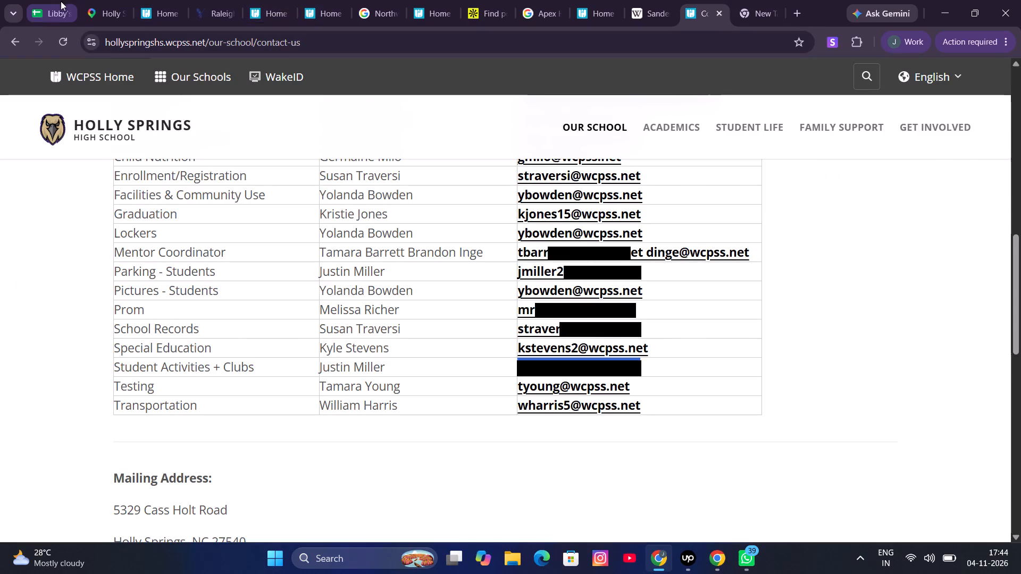
click(57, 4)
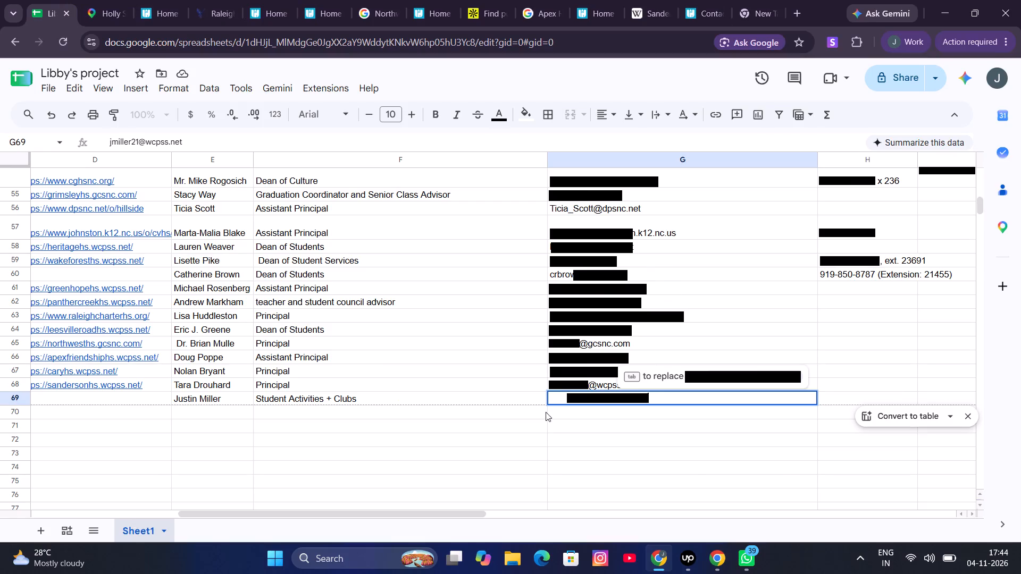
click(546, 412)
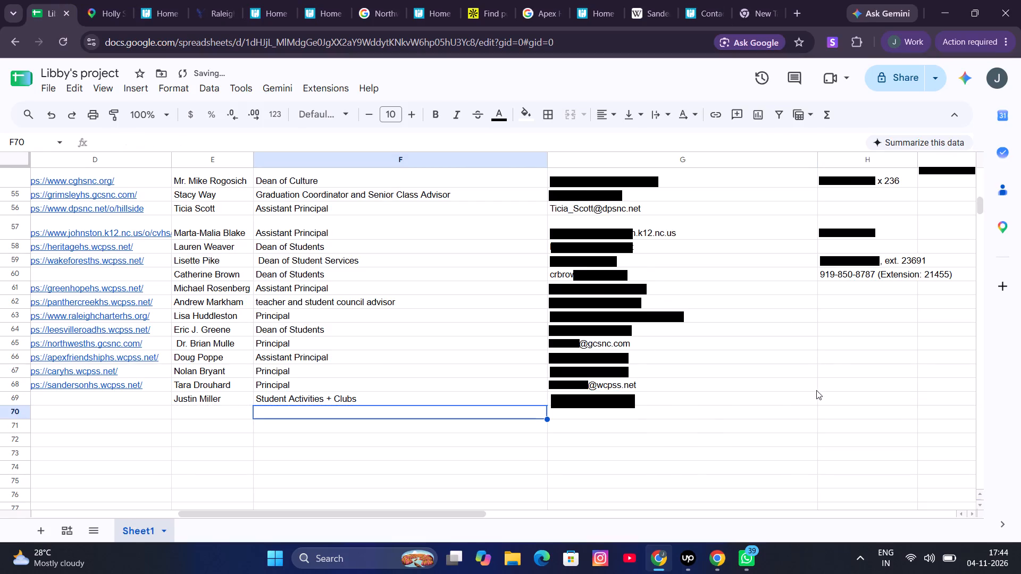
Copy the name "Holly Springs High School" from its map listing into cell B69 of the project spreadsheet.
scroll(713, 414, right, 5)
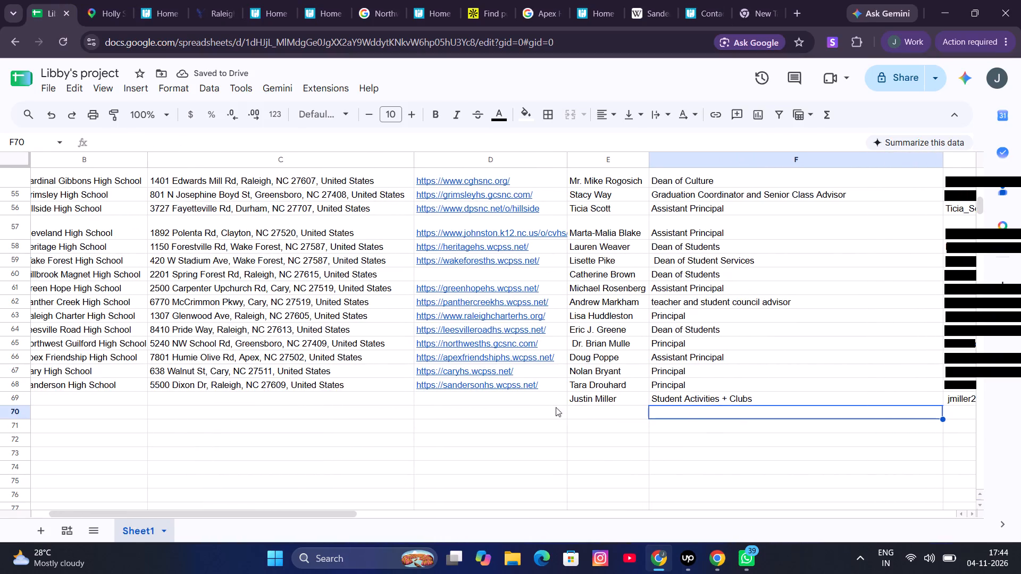
double_click(539, 407)
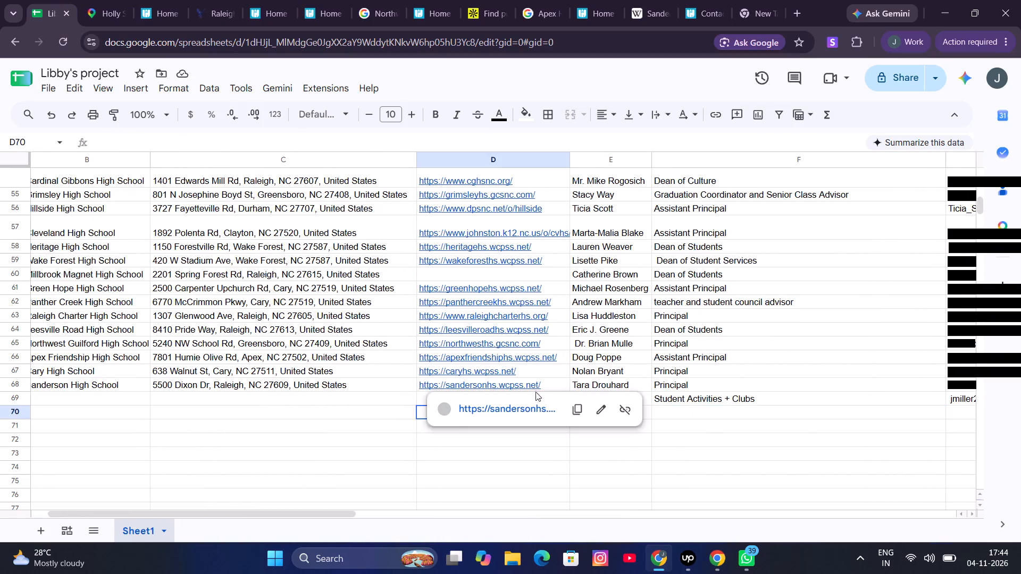
click(399, 401)
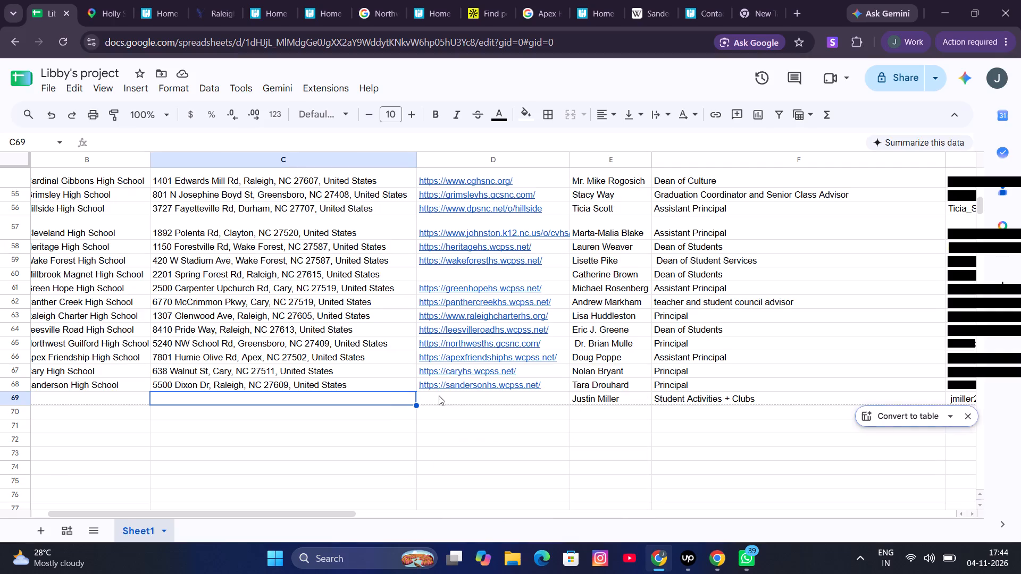
click(440, 395)
click(97, 10)
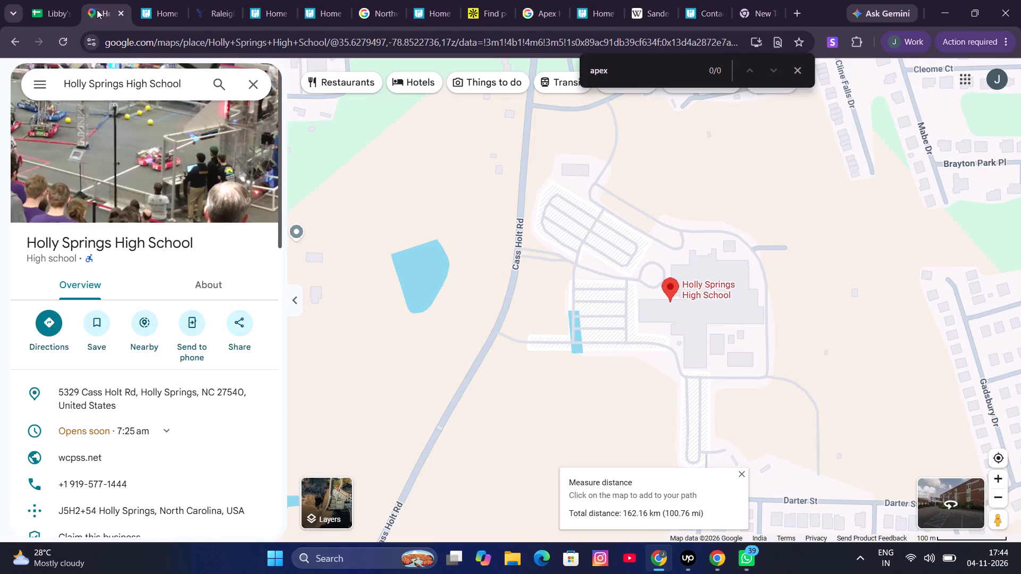
drag(196, 241, 19, 234)
key(ctrl+c)
click(40, 0)
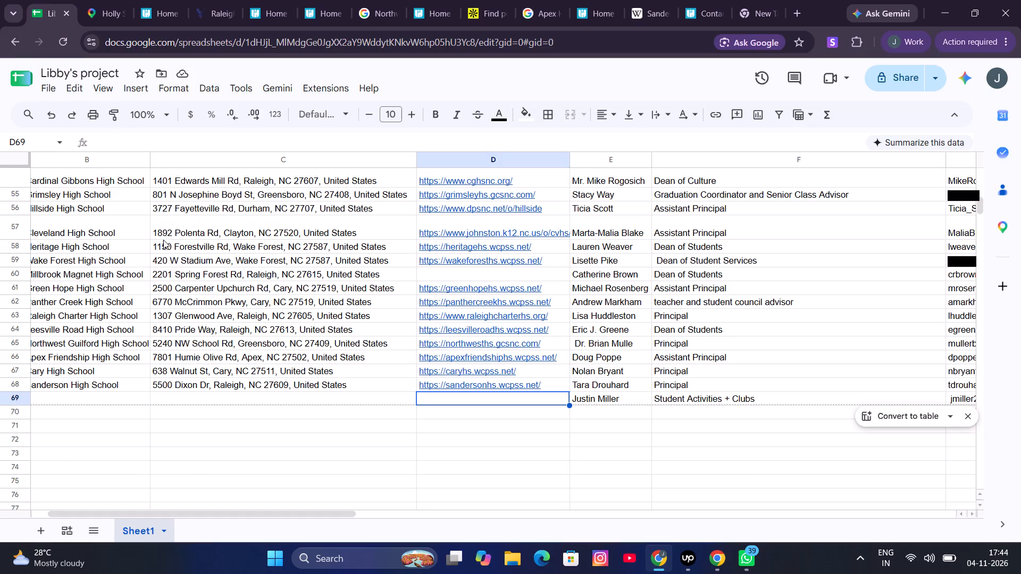
scroll(132, 419, right, 3)
double_click(153, 403)
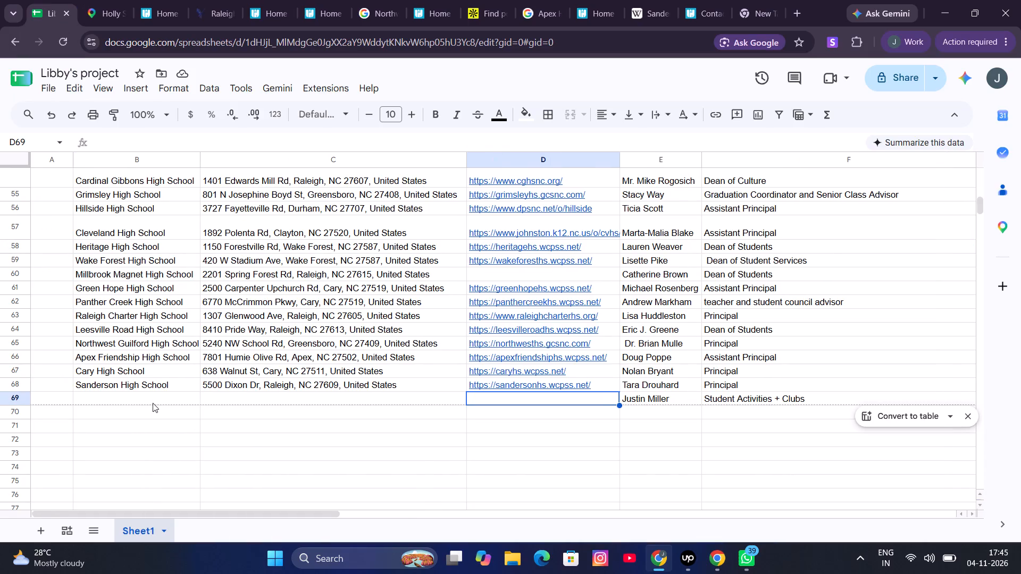
Paste the school name Holly Springs High School into cell B69.
key(ctrl+v)
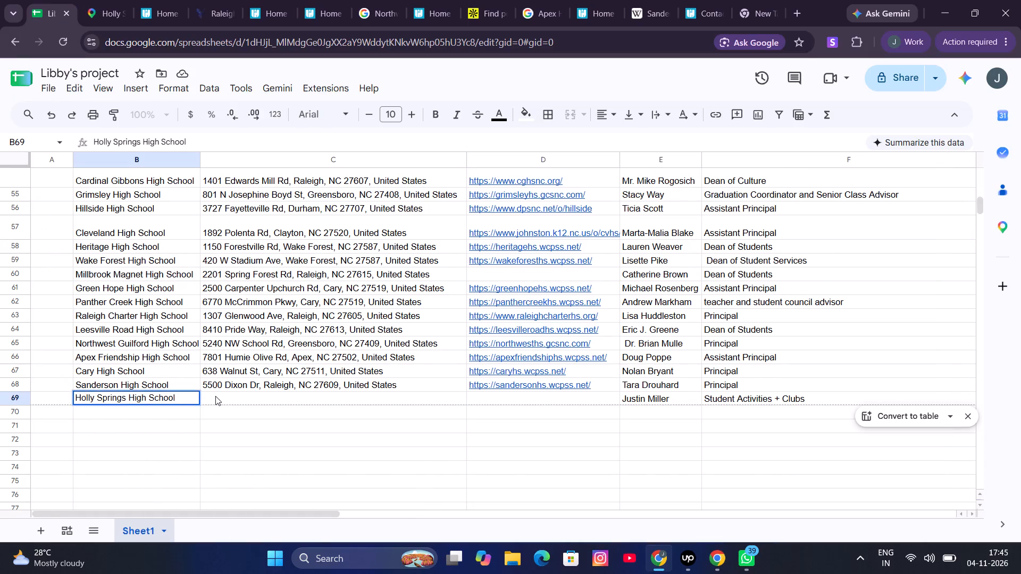
Copy Holly Springs High School's address, 5329 Cass Holt Rd, Holly Springs, NC 27540, United States, from Google Maps into cell C69.
double_click(215, 396)
click(96, 0)
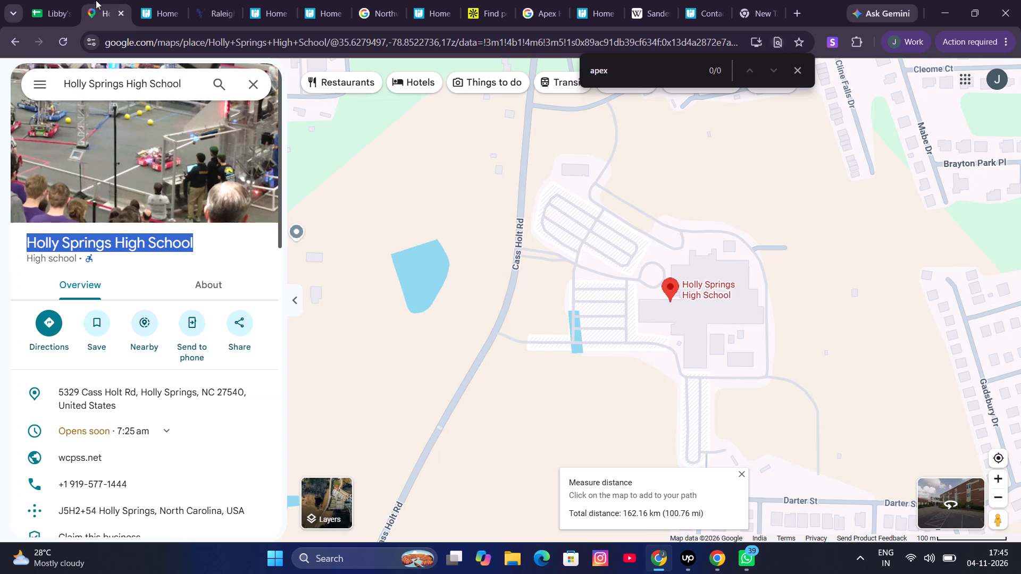
click(257, 396)
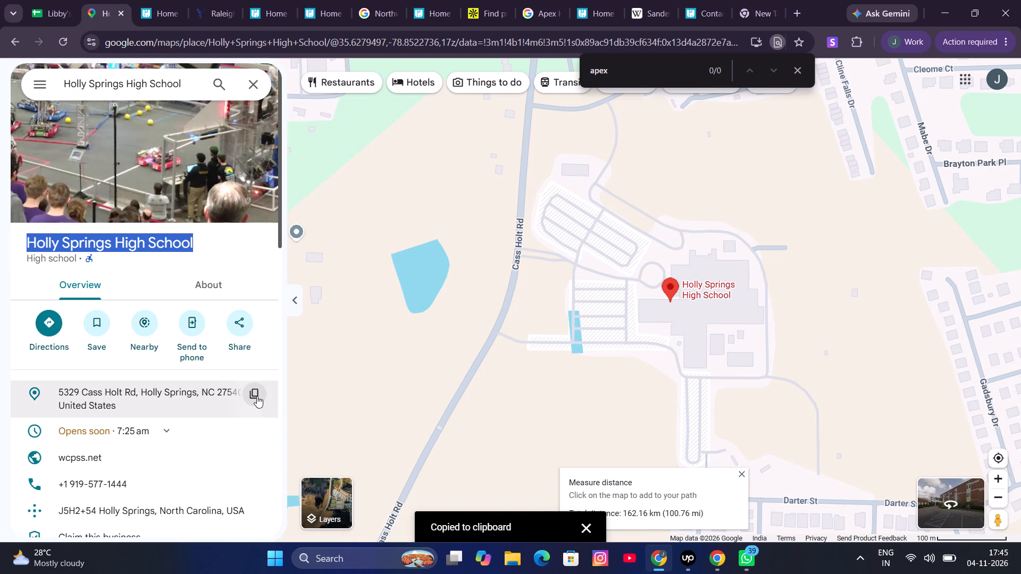
click(46, 22)
key(ctrl+v)
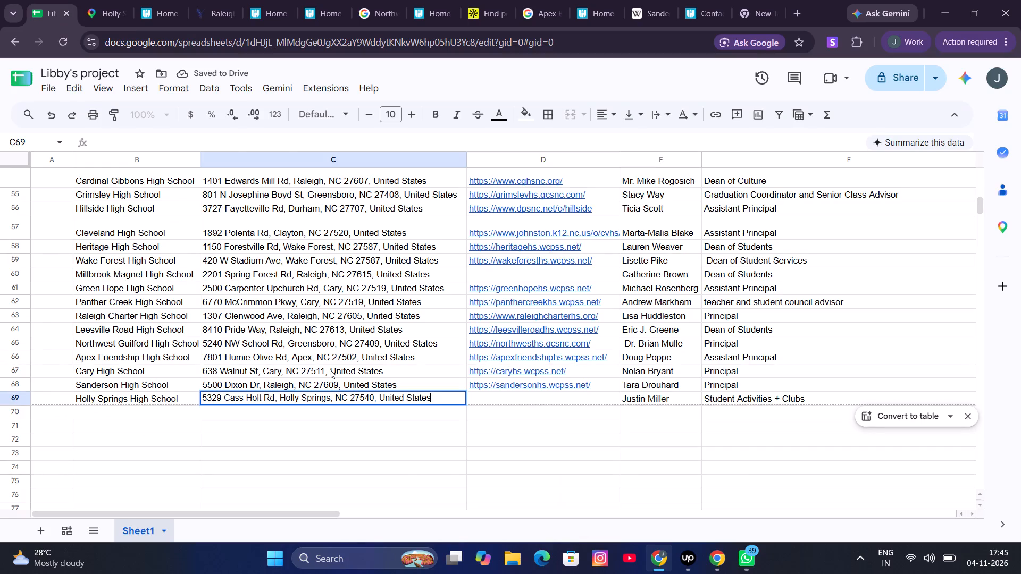
click(365, 435)
scroll(365, 435, left, 2)
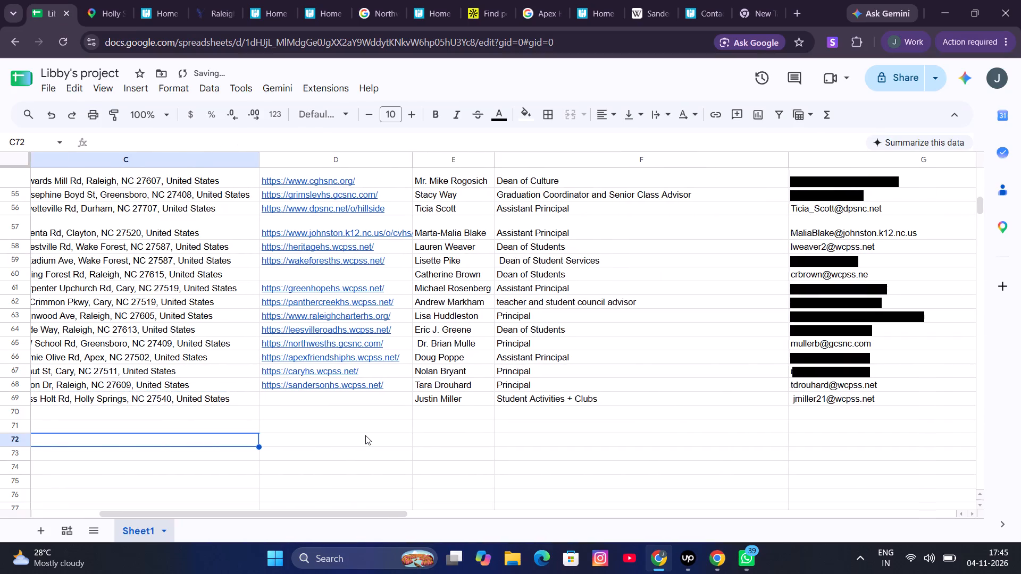
double_click(350, 401)
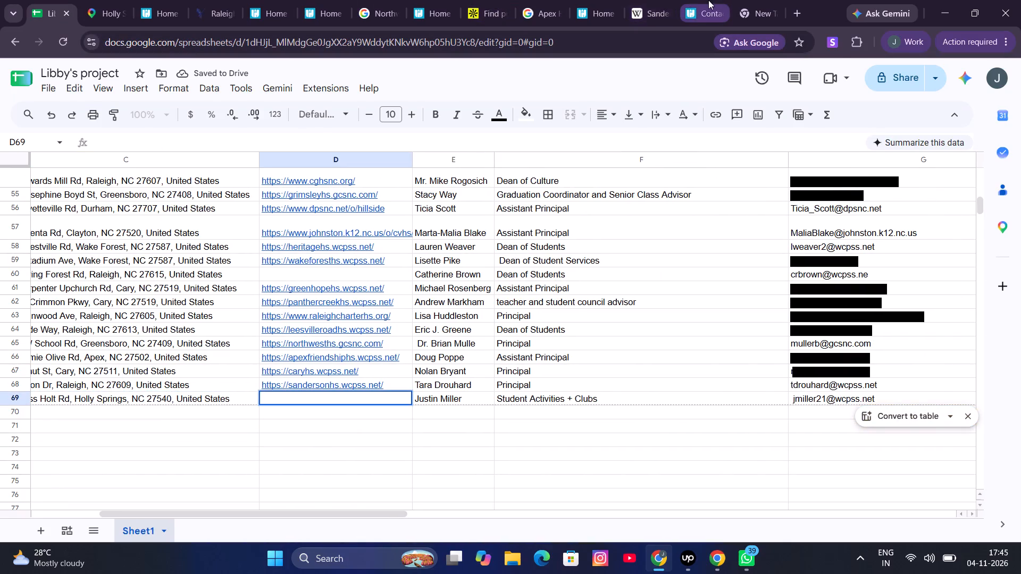
click(745, 2)
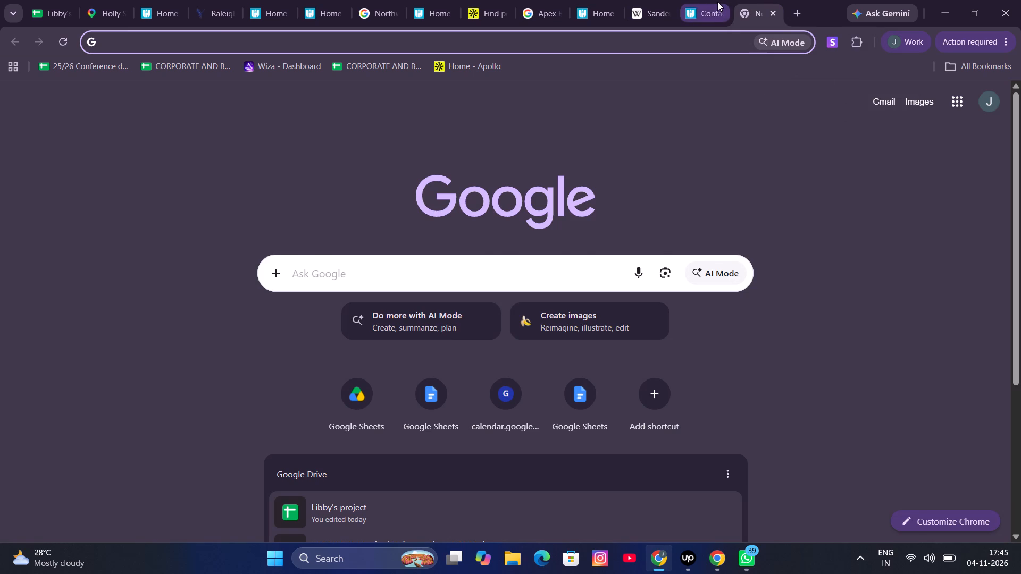
click(717, 2)
scroll(354, 214, up, 10)
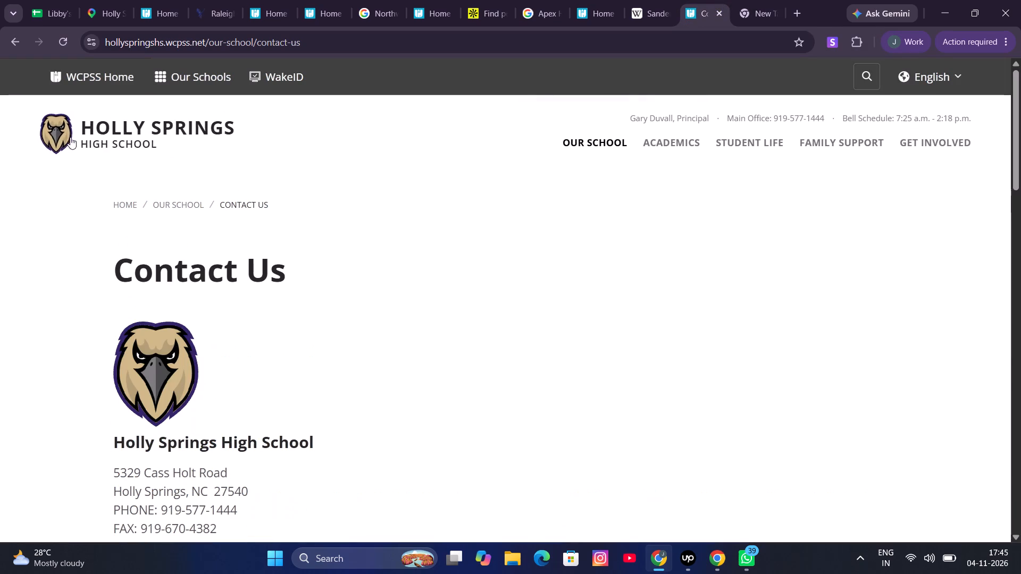
click(119, 123)
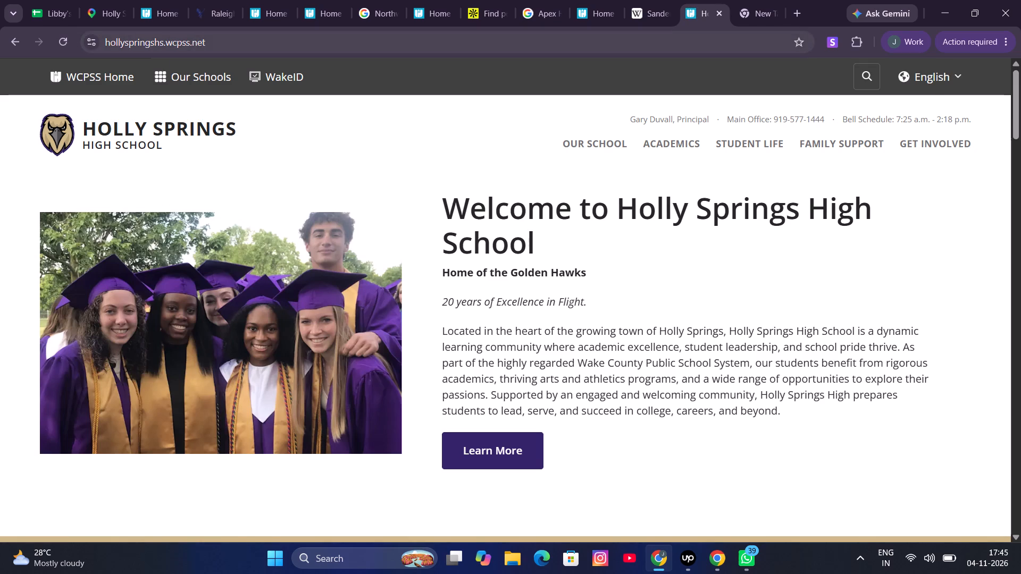
click(236, 40)
click(248, 40)
key(ctrl+a)
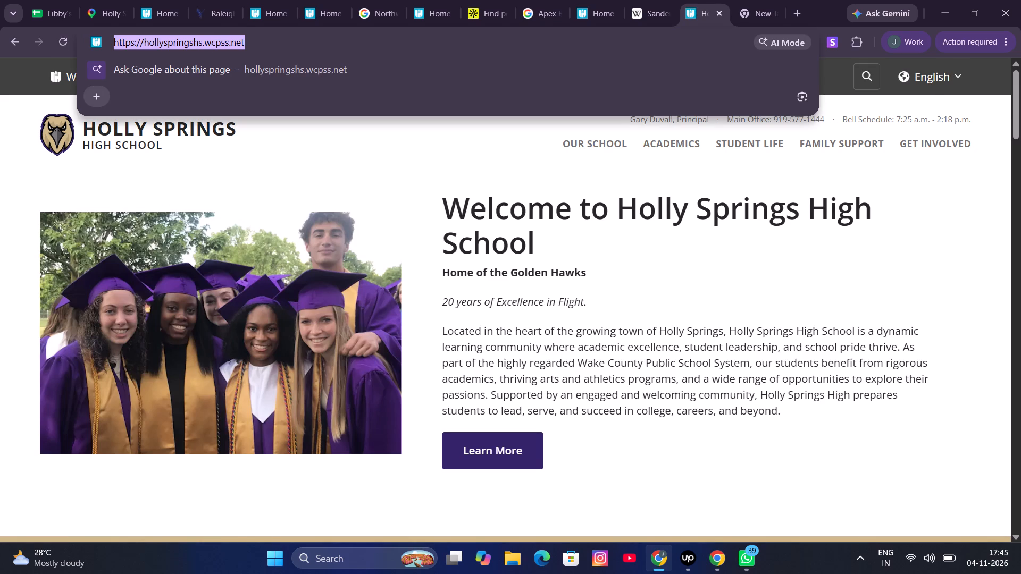
key(ctrl+c)
key(ctrl+c)
click(63, 3)
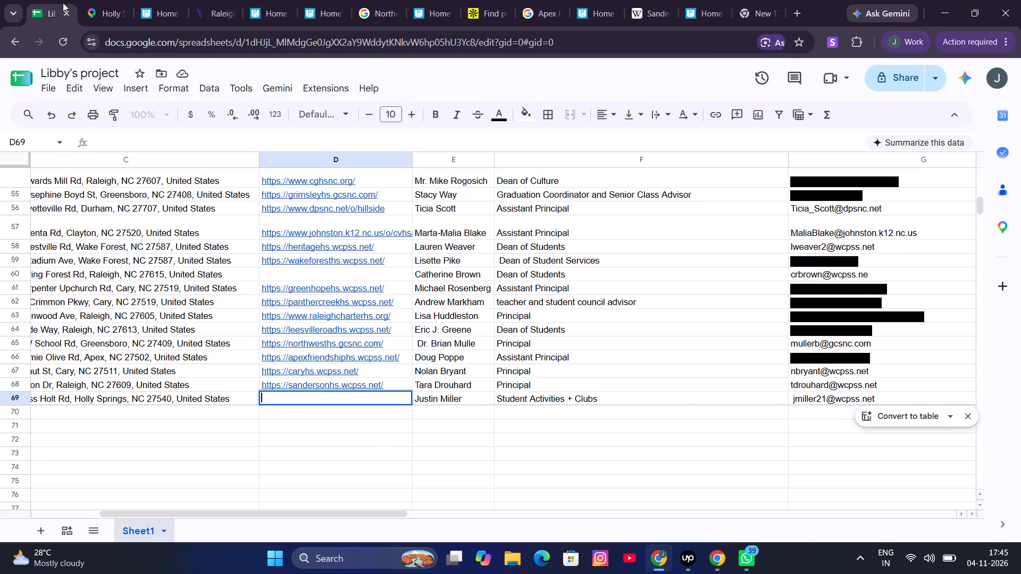
key(ctrl+v)
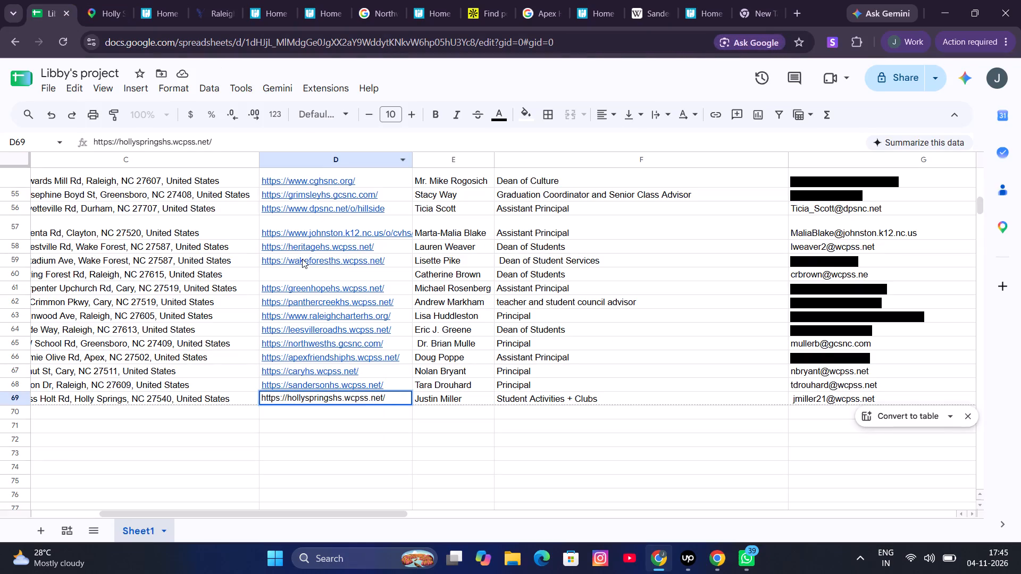
click(235, 411)
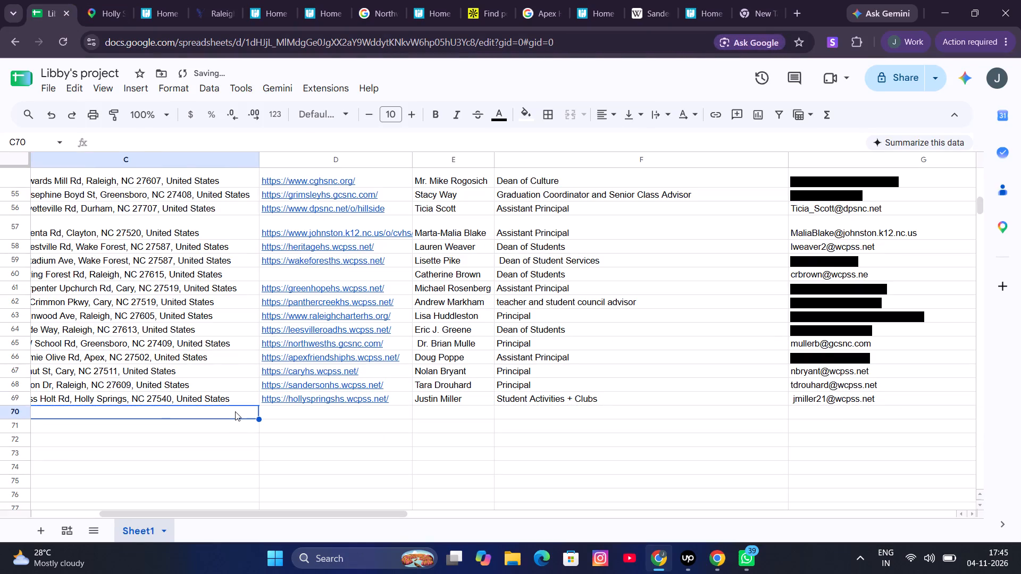
scroll(235, 411, right, 12)
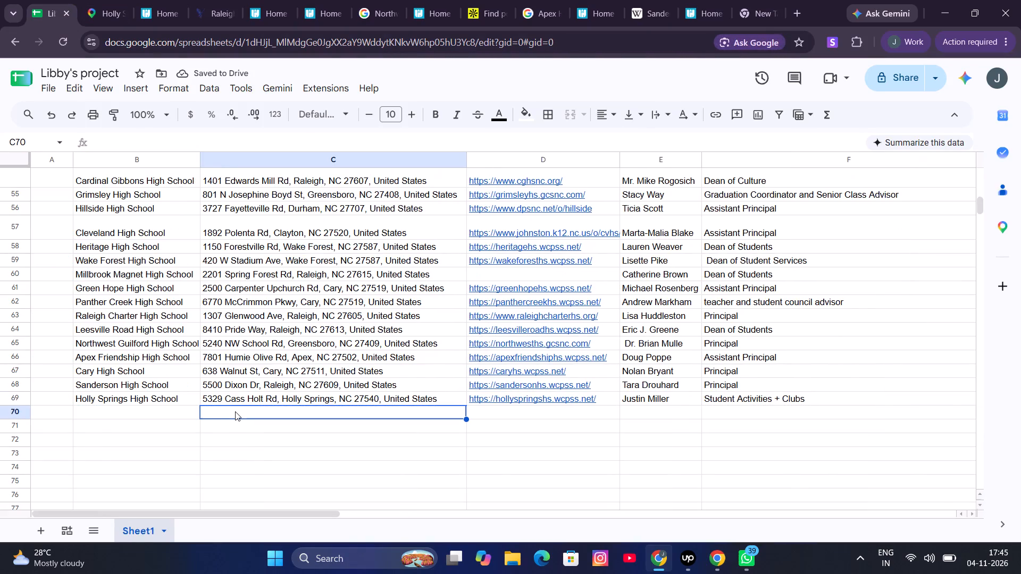
click(131, 419)
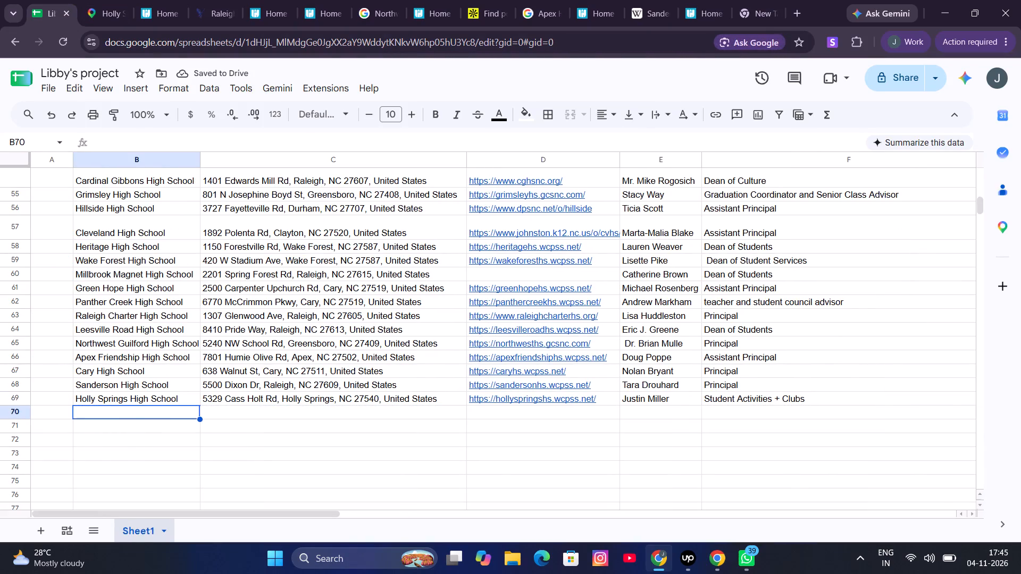
click(721, 562)
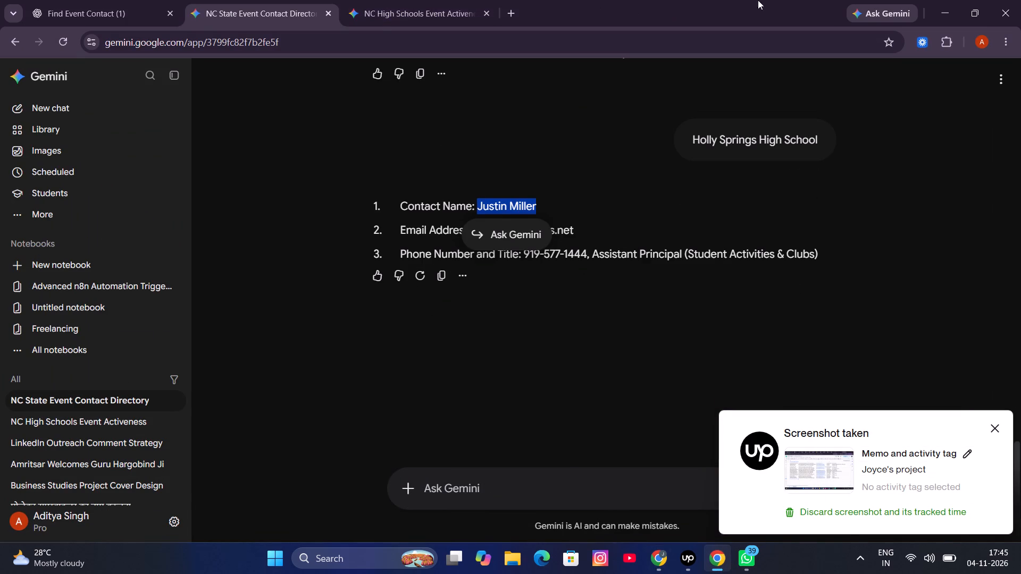
click(944, 0)
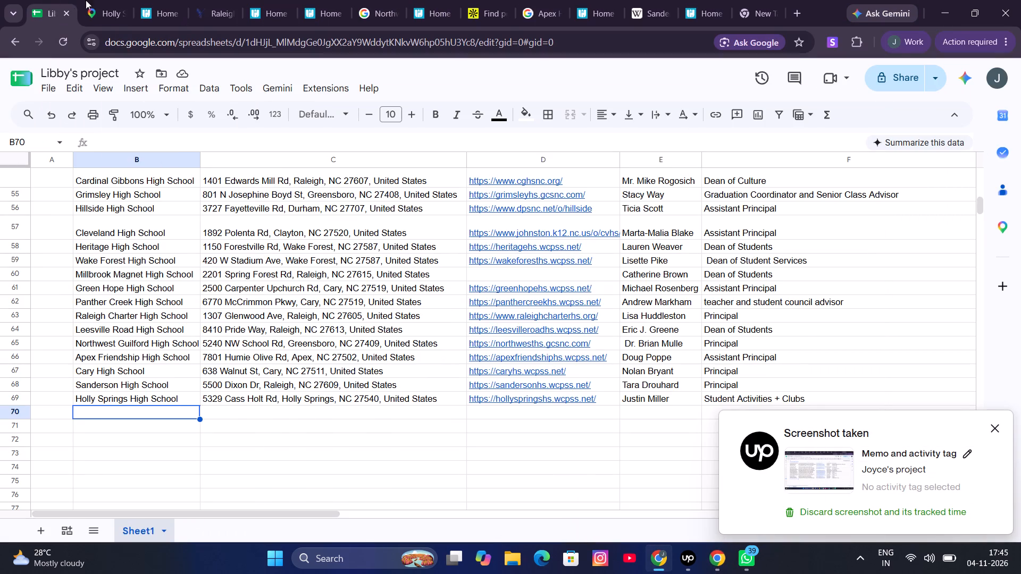
click(110, 0)
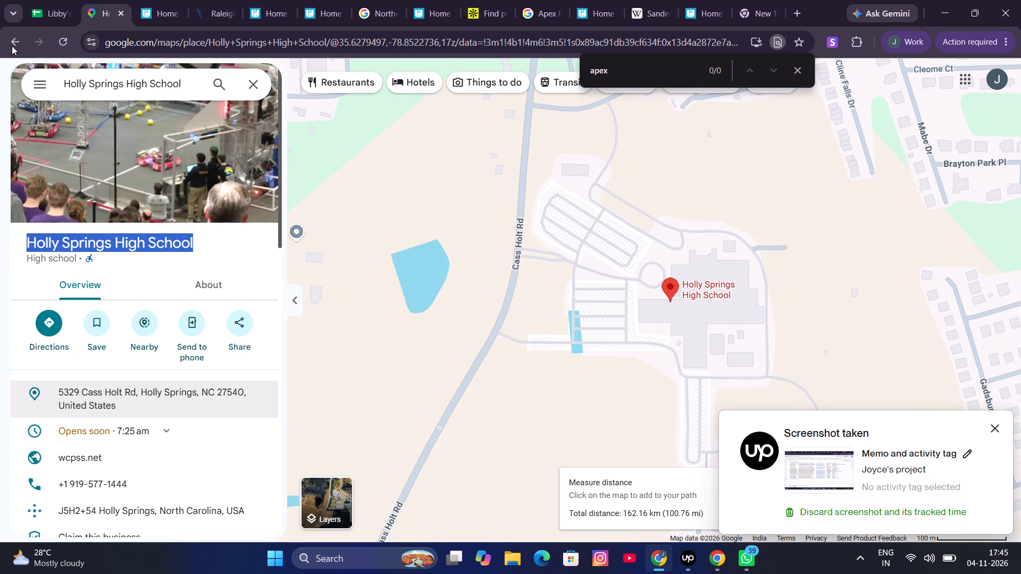
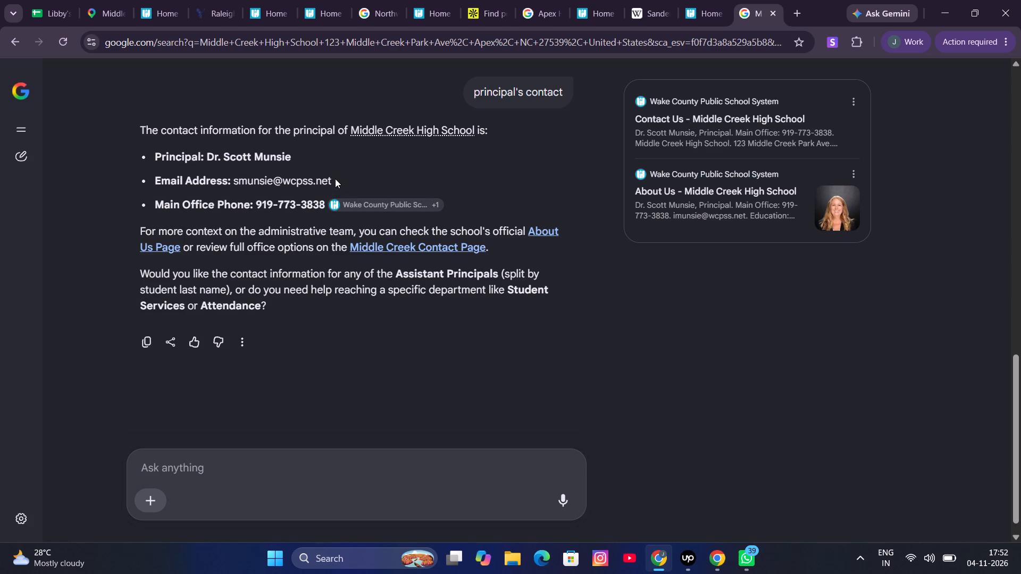
Copy the principal's email address from the AI Mode answer into cell G70 of the project spreadsheet.
drag(335, 179, 235, 180)
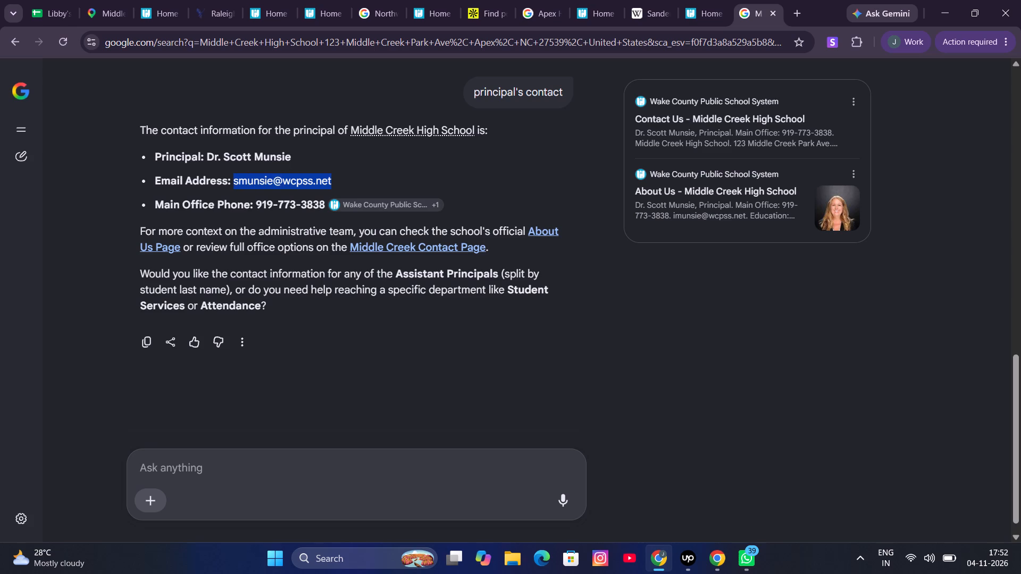
drag(235, 180, 235, 180)
key(ctrl+c)
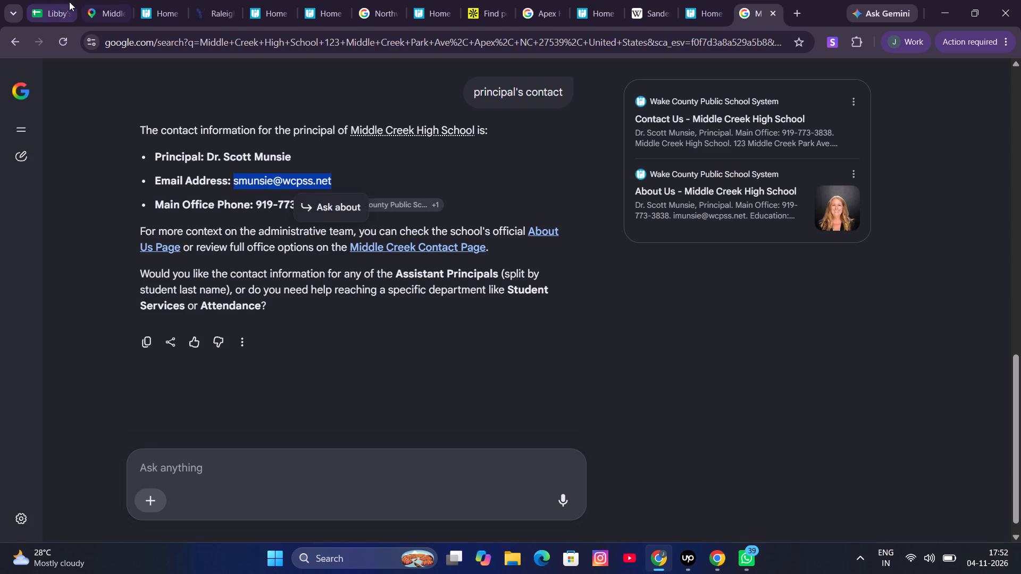
click(53, 7)
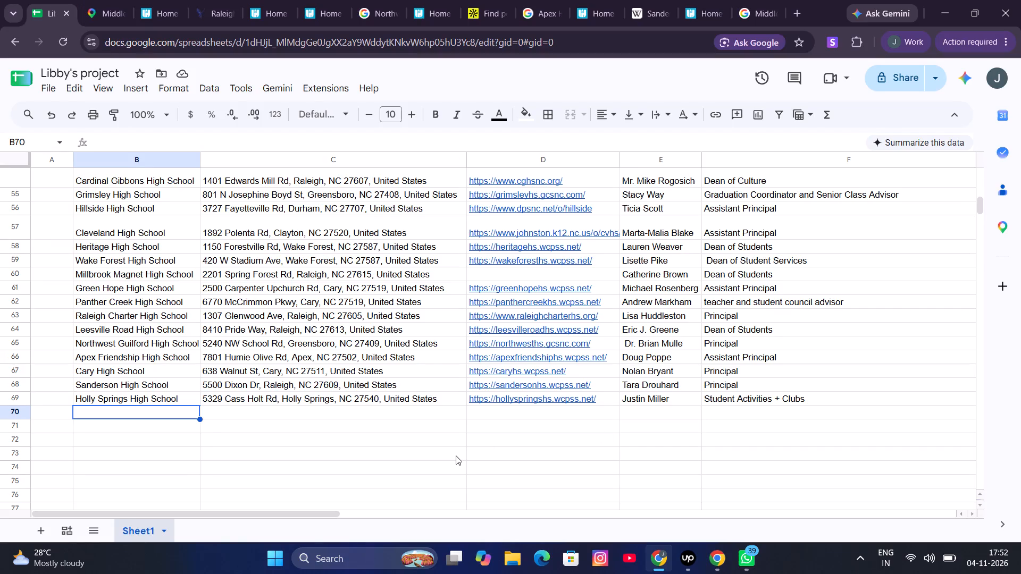
key(Right)
key(Right)
key(Right)
key(Right)
key(Right)
key(Right)
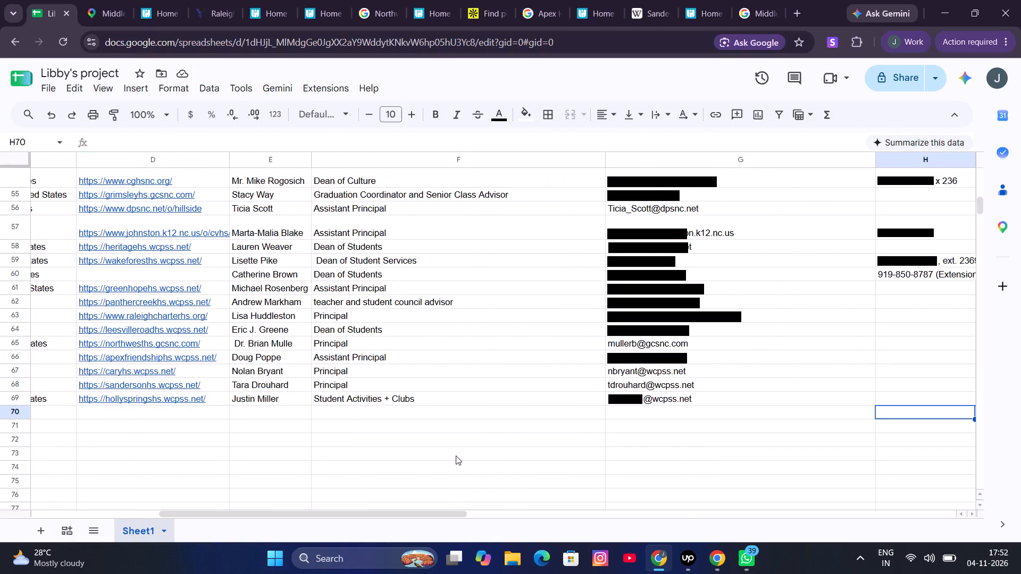
key(Left)
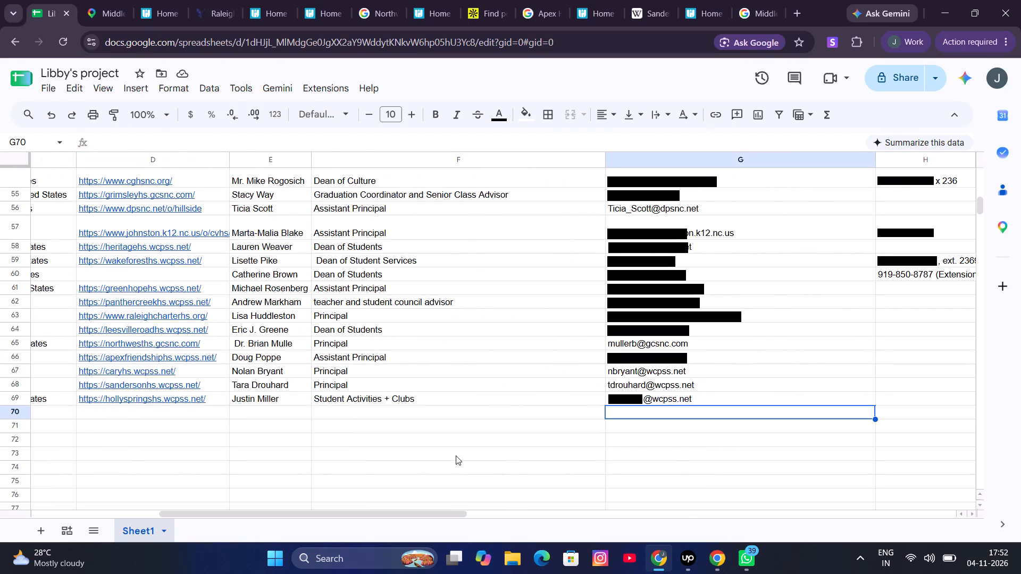
double_click(660, 411)
key(ctrl+v)
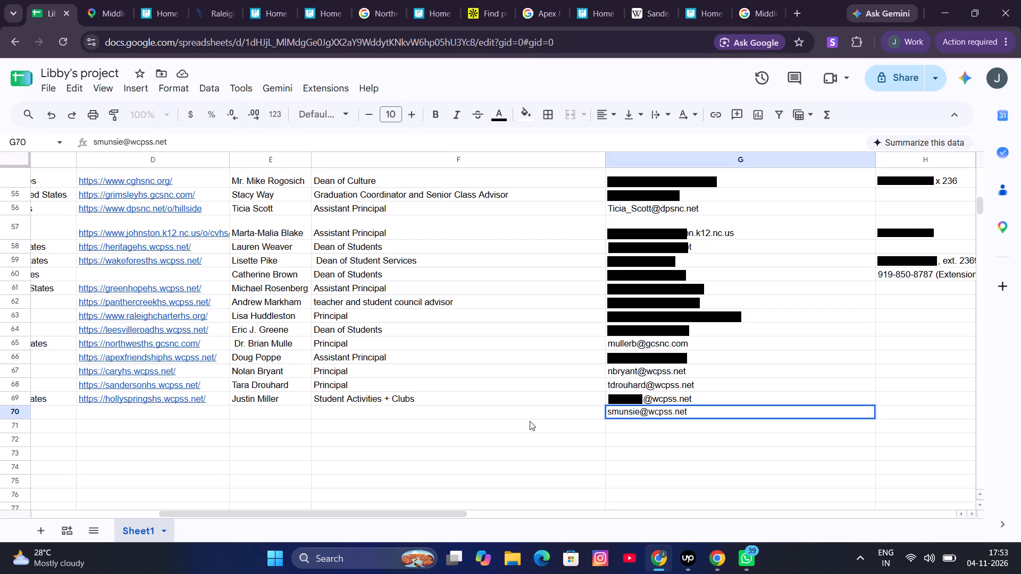
click(484, 411)
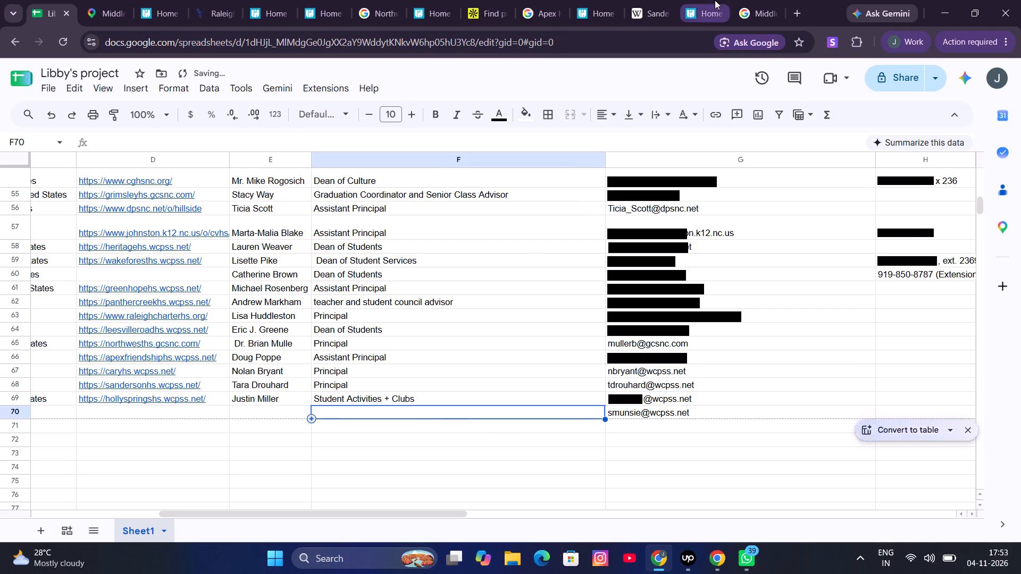
Copy the Middle Creek principal's name, including the Dr. title, from the AI Mode answer into cell E70.
click(715, 0)
click(734, 1)
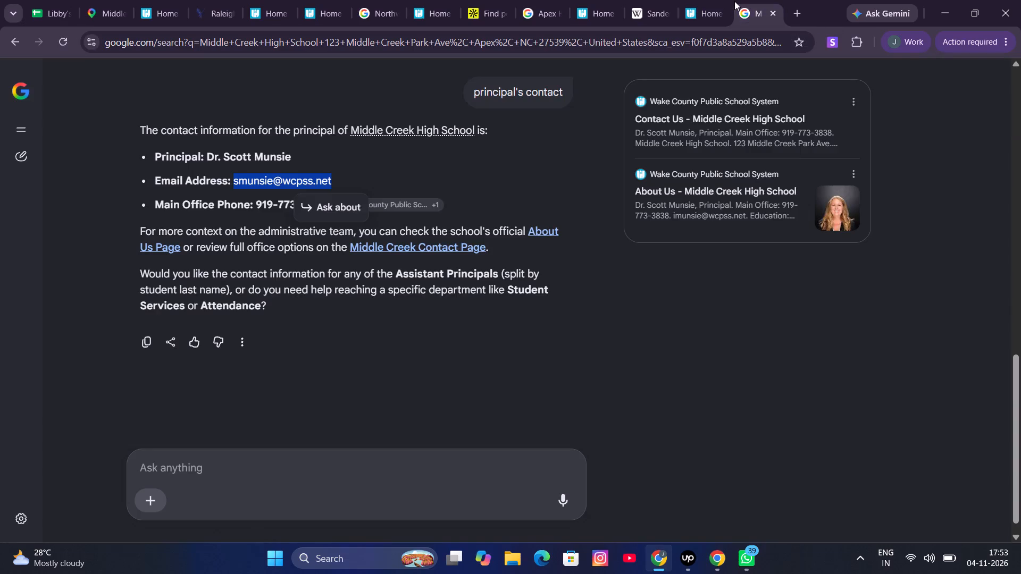
drag(291, 150, 208, 150)
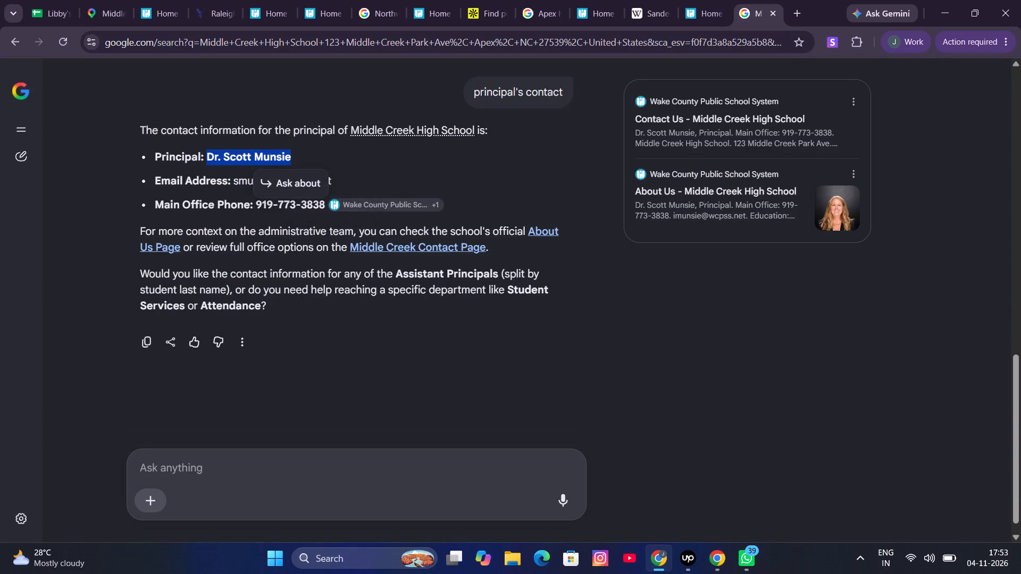
key(ctrl+c)
key(ctrl+c)
key(ctrl+c)
click(58, 2)
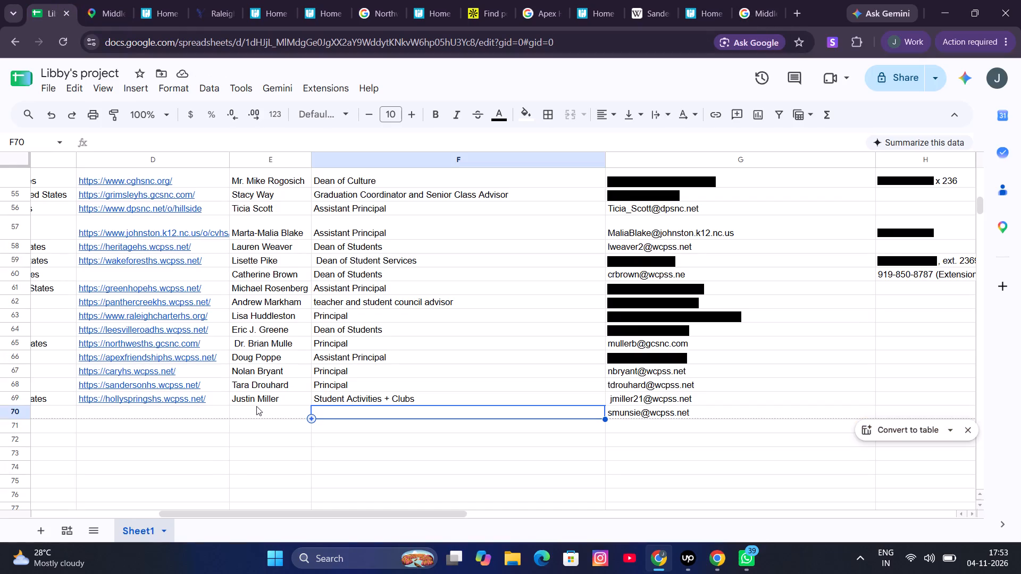
double_click(257, 412)
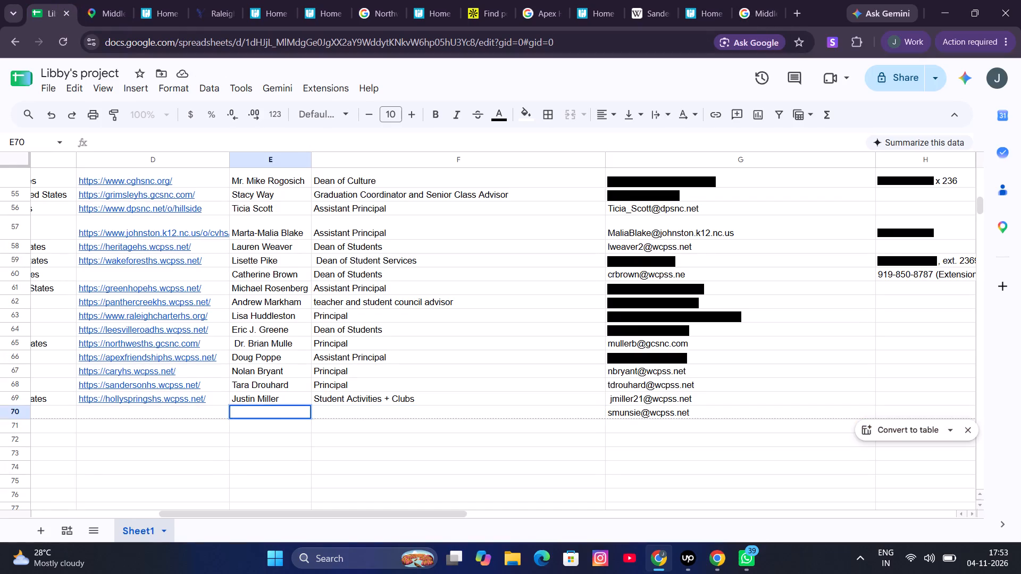
key(ctrl+v)
click(327, 409)
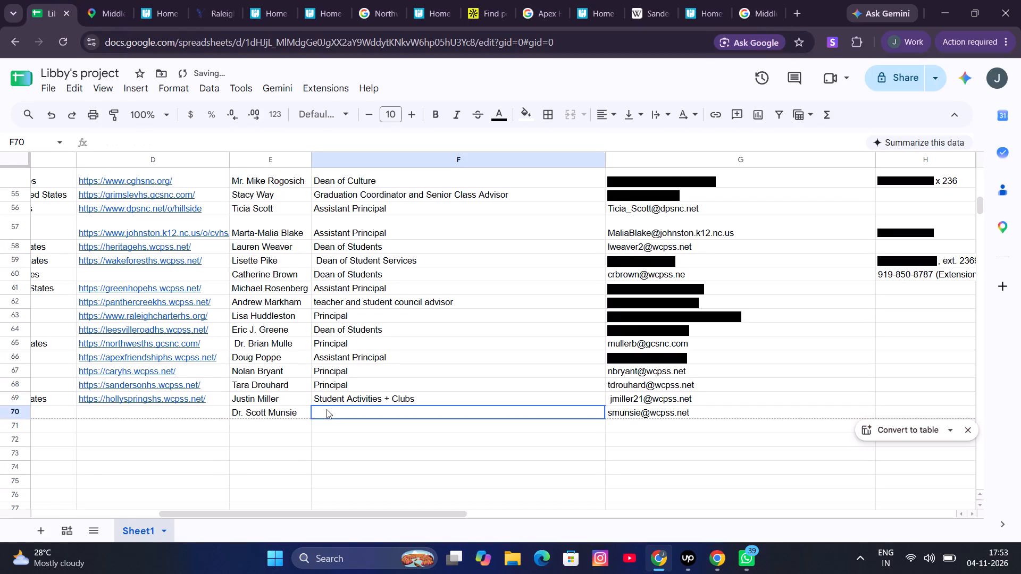
Copy the job title "Principal" from the AI Mode answer into cell F70 of the spreadsheet.
click(749, 3)
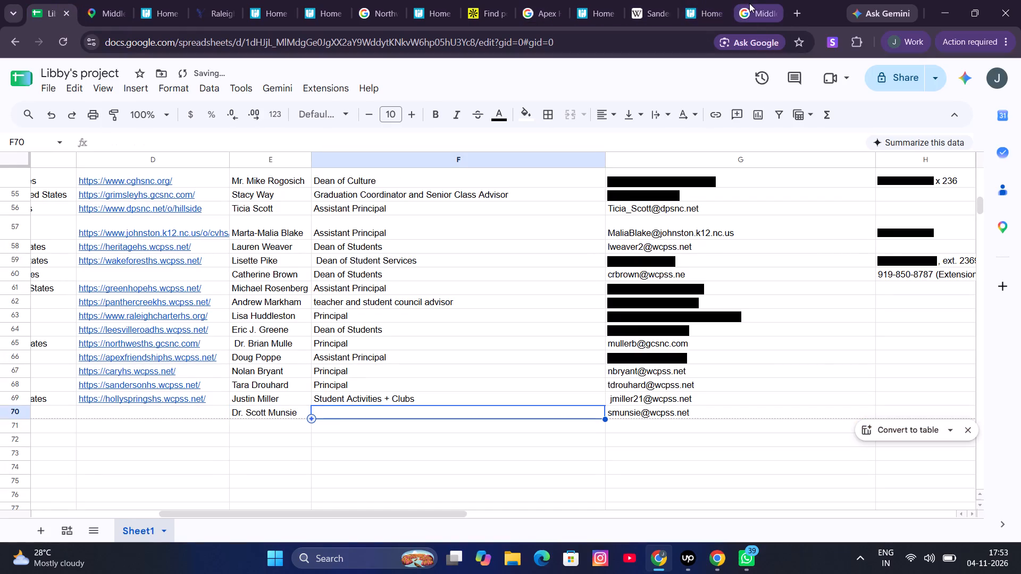
click(455, 157)
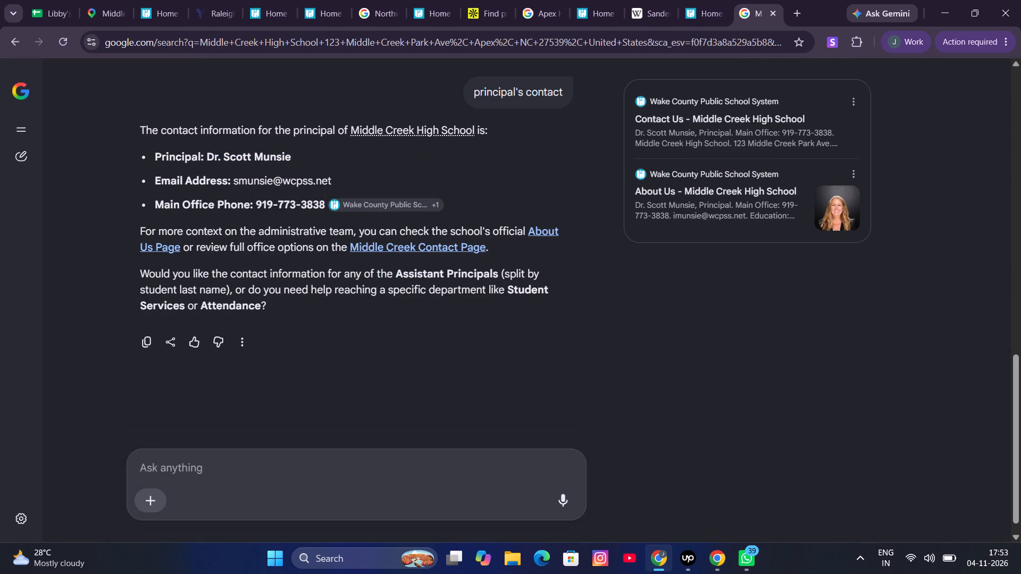
drag(198, 154, 160, 152)
drag(160, 152, 153, 154)
key(ctrl+c)
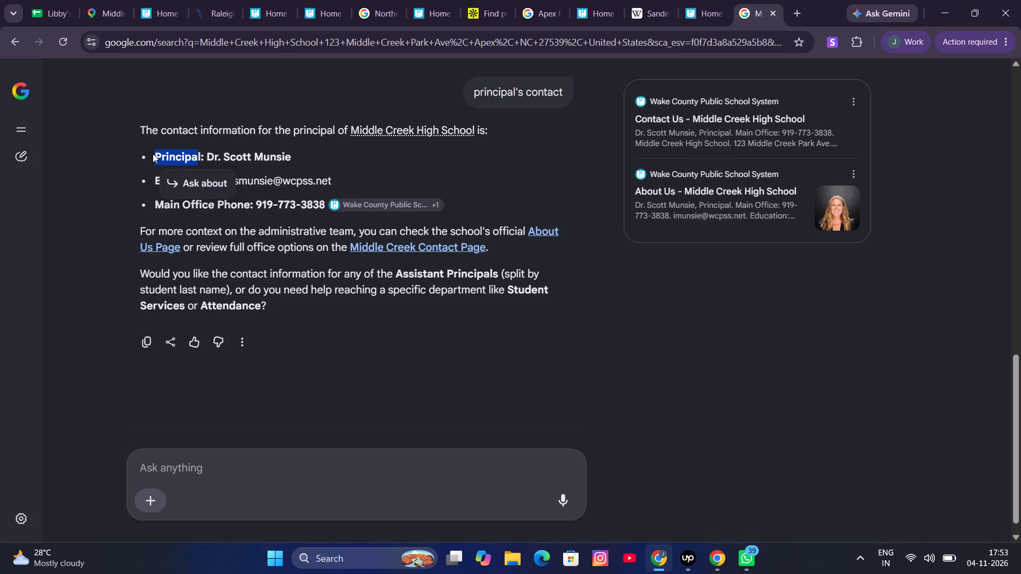
click(49, 15)
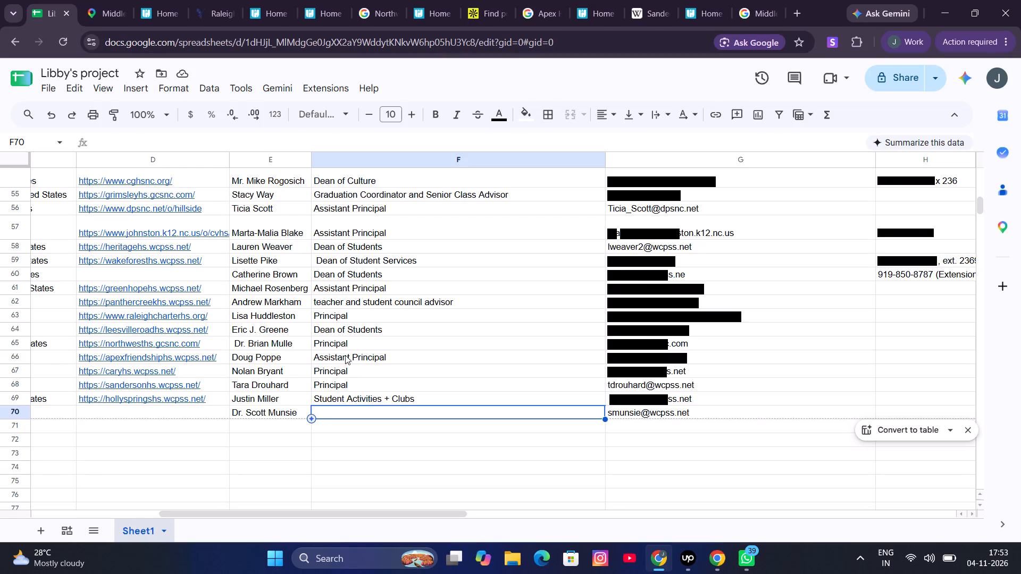
double_click(351, 408)
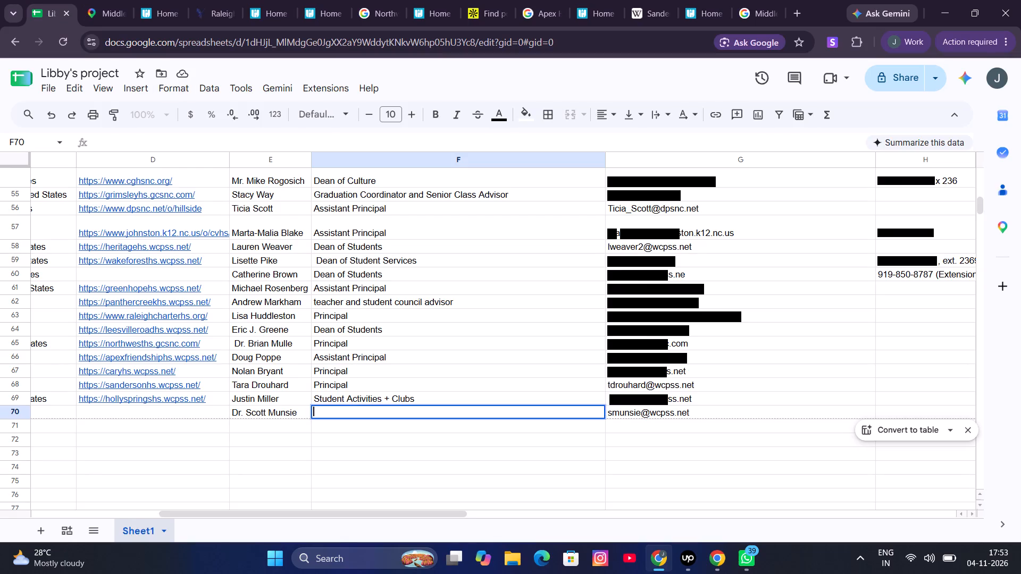
key(ctrl+v)
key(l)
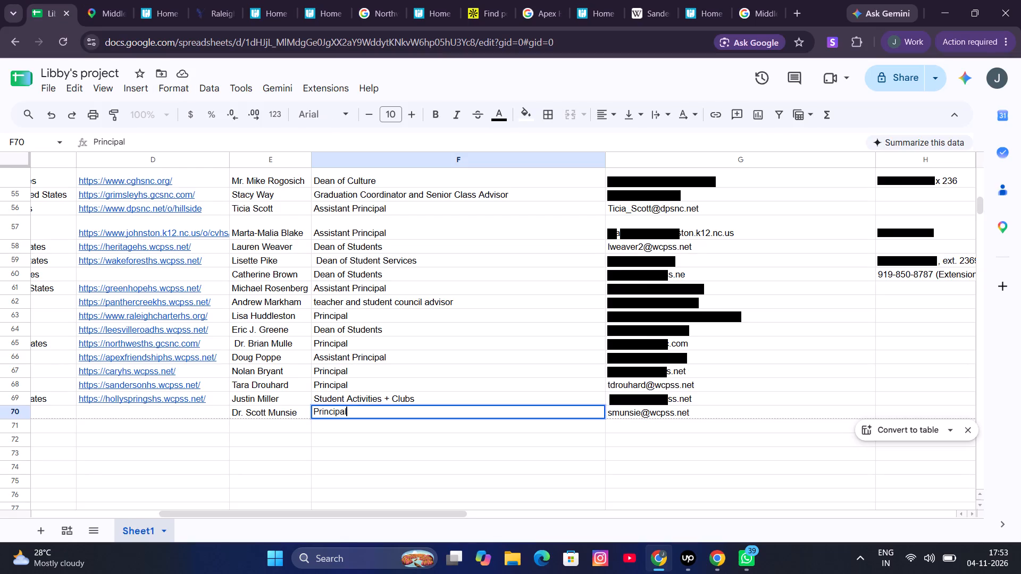
click(178, 413)
Open Middle Creek High School's official home page from the Google results to get the website address for row 70.
scroll(178, 413, right, 4)
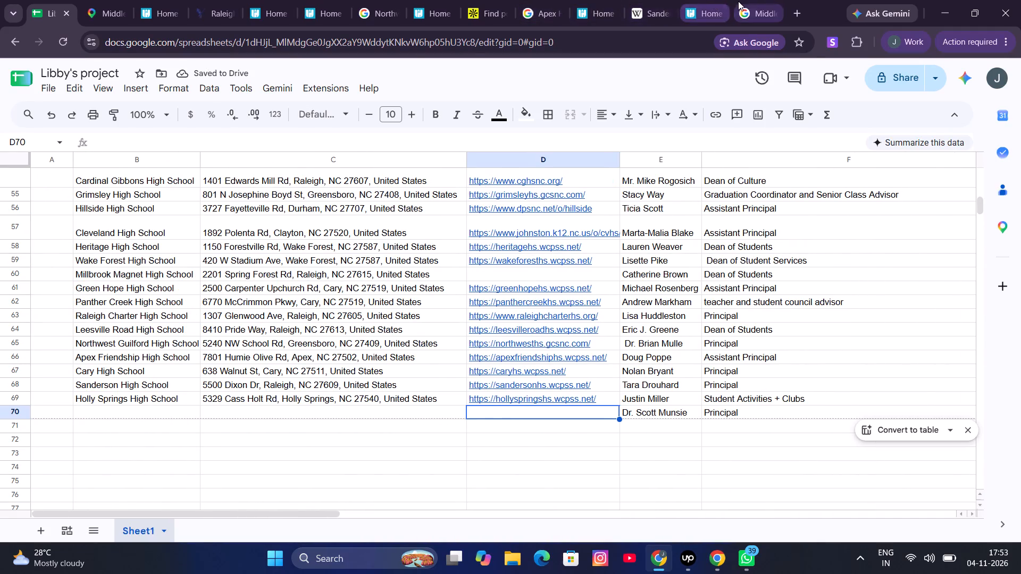
click(752, 1)
scroll(524, 122, up, 7)
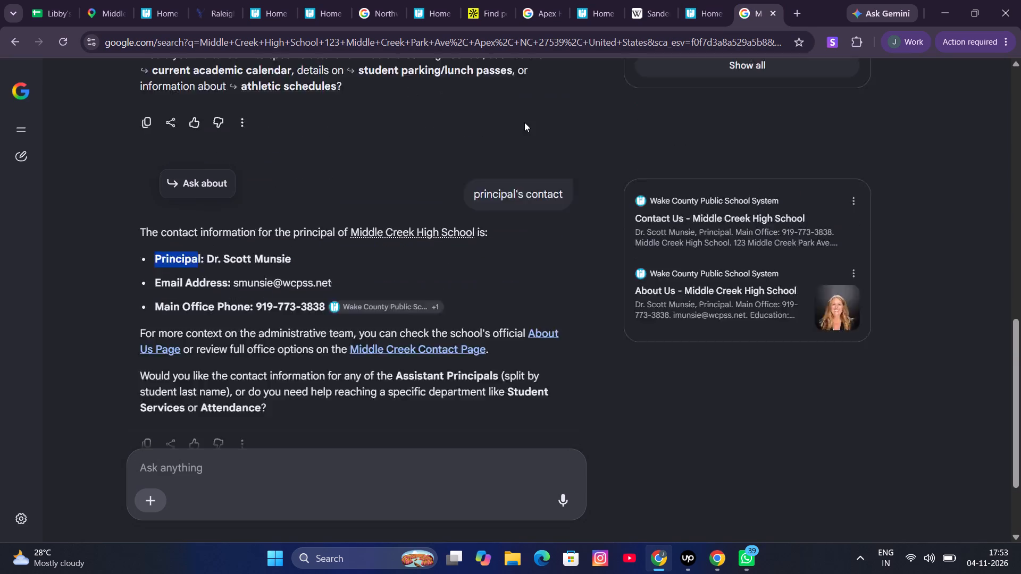
scroll(524, 122, up, 5)
click(17, 49)
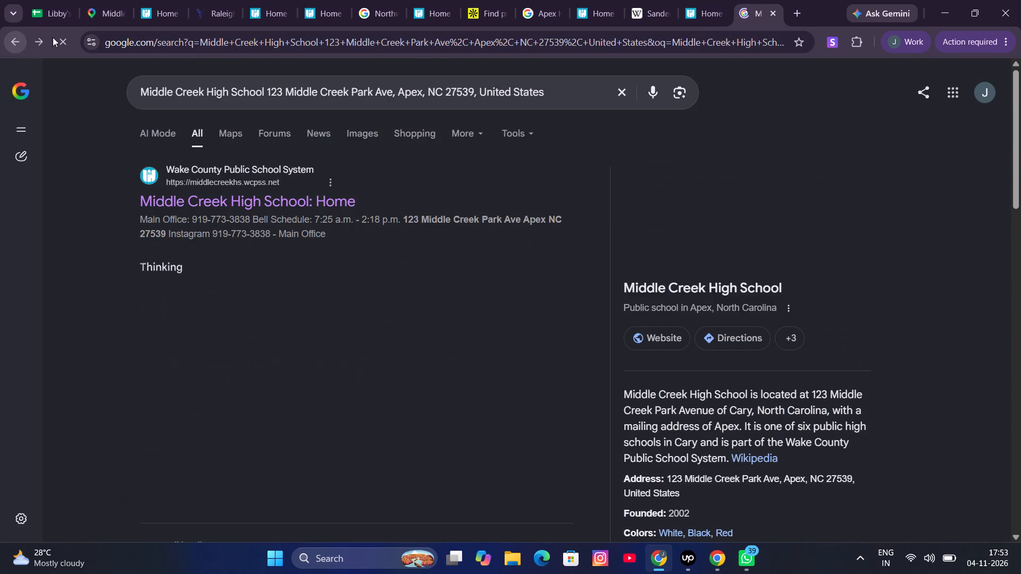
click(219, 202)
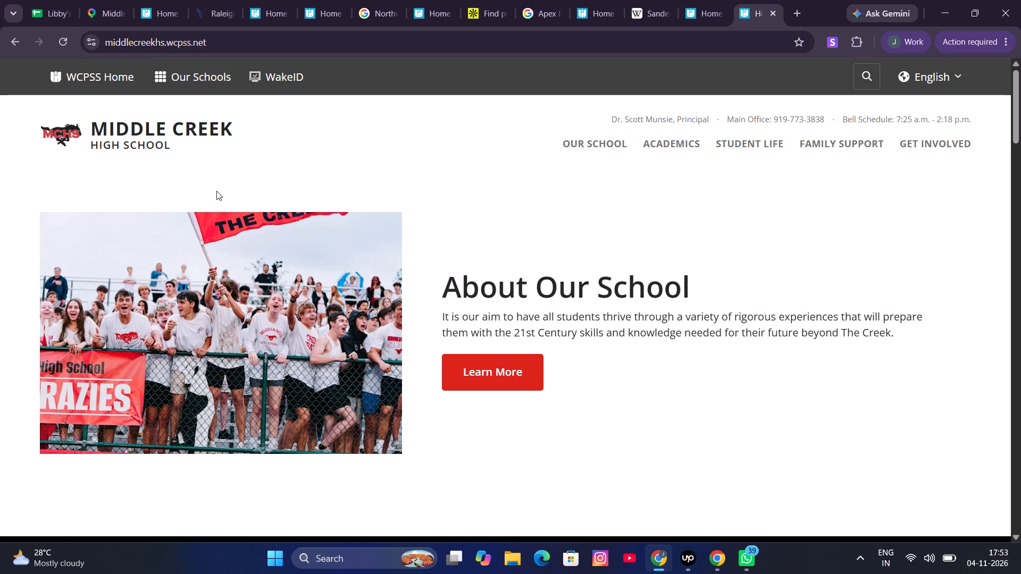
click(312, 44)
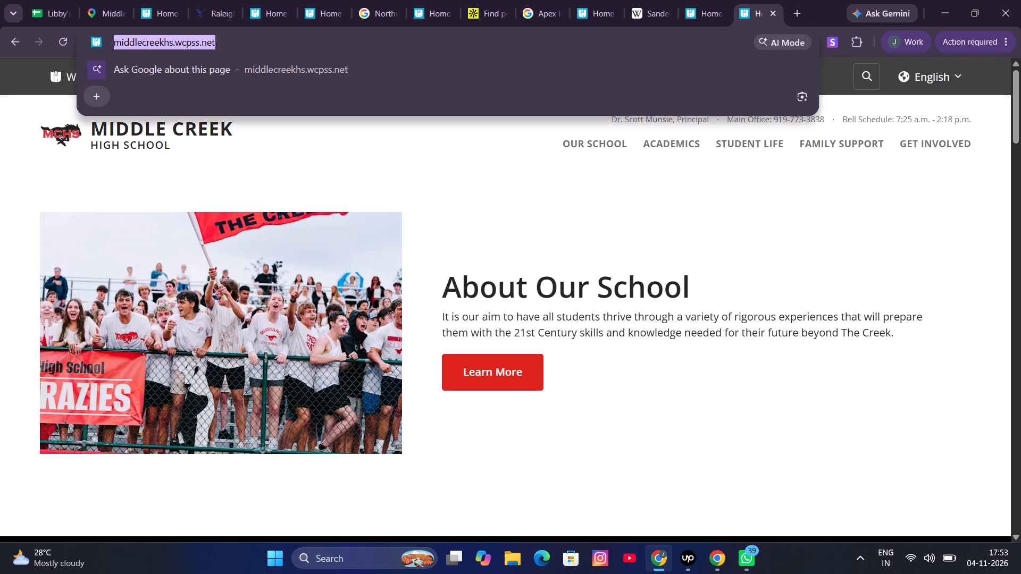
click(317, 44)
key(ctrl+a)
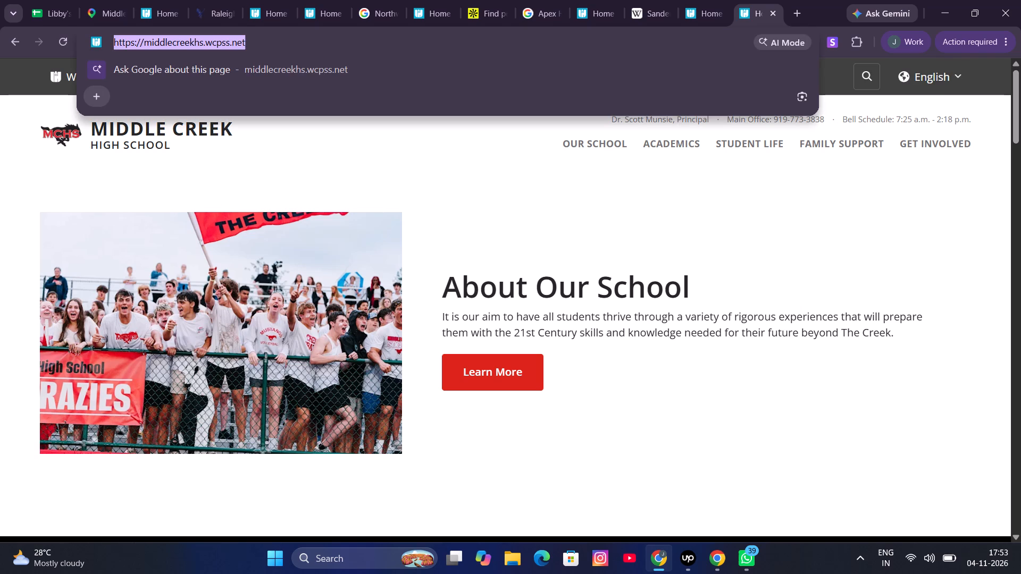
key(ctrl+c)
key(ctrl+c)
key(ctrl+c)
key(ctrl+c)
click(63, 0)
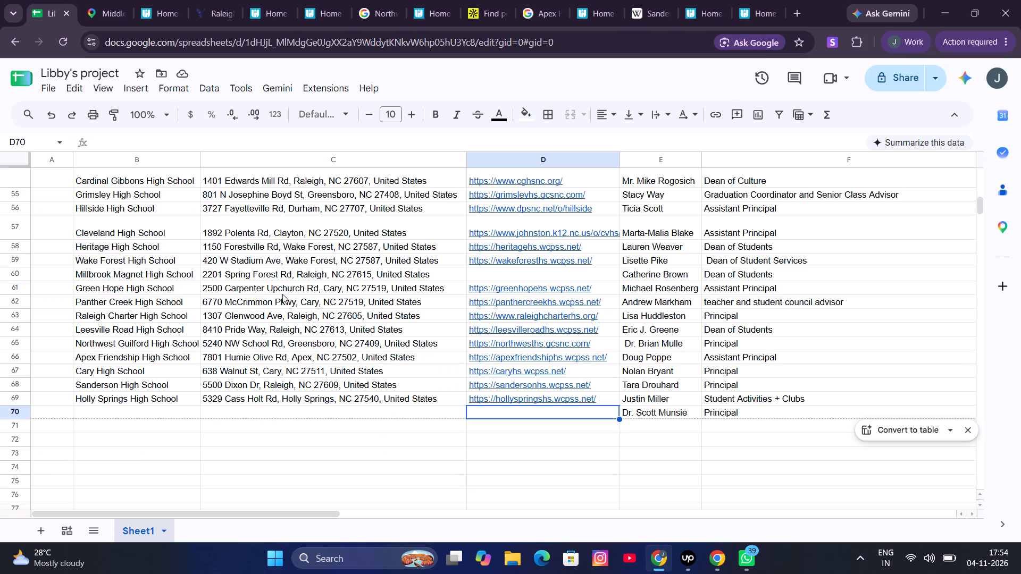
double_click(483, 413)
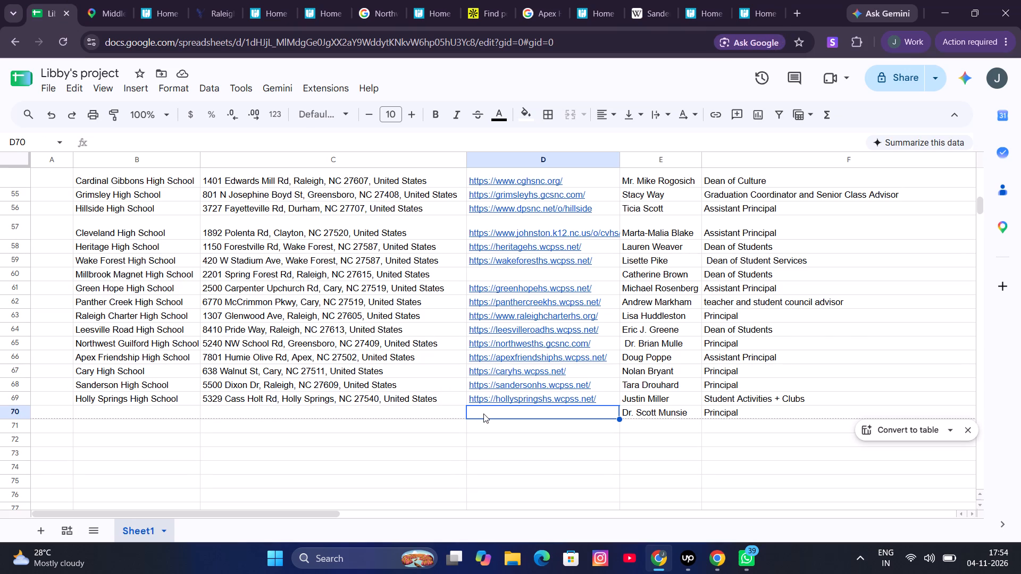
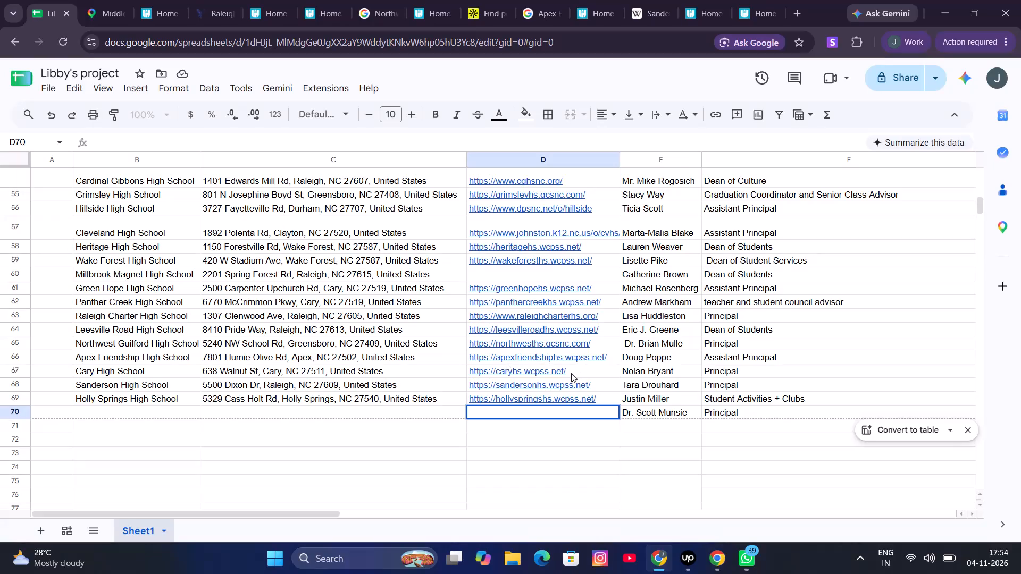
click(115, 0)
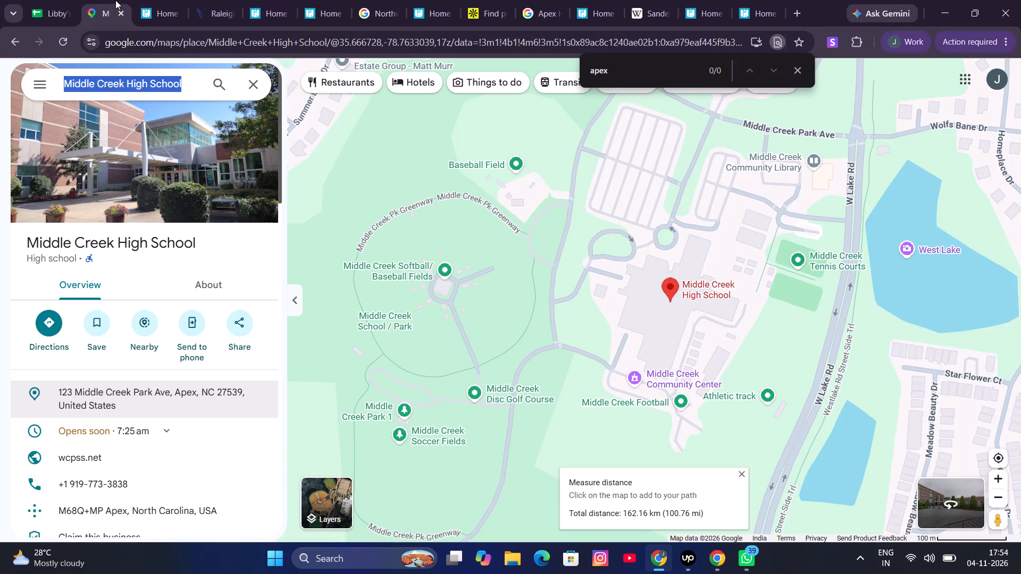
click(51, 13)
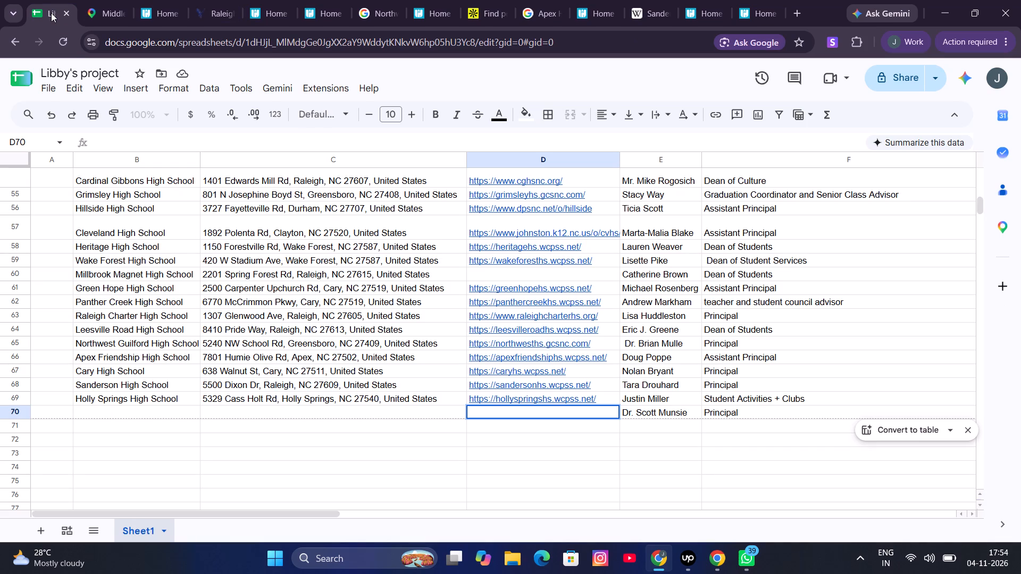
key(ctrl+v)
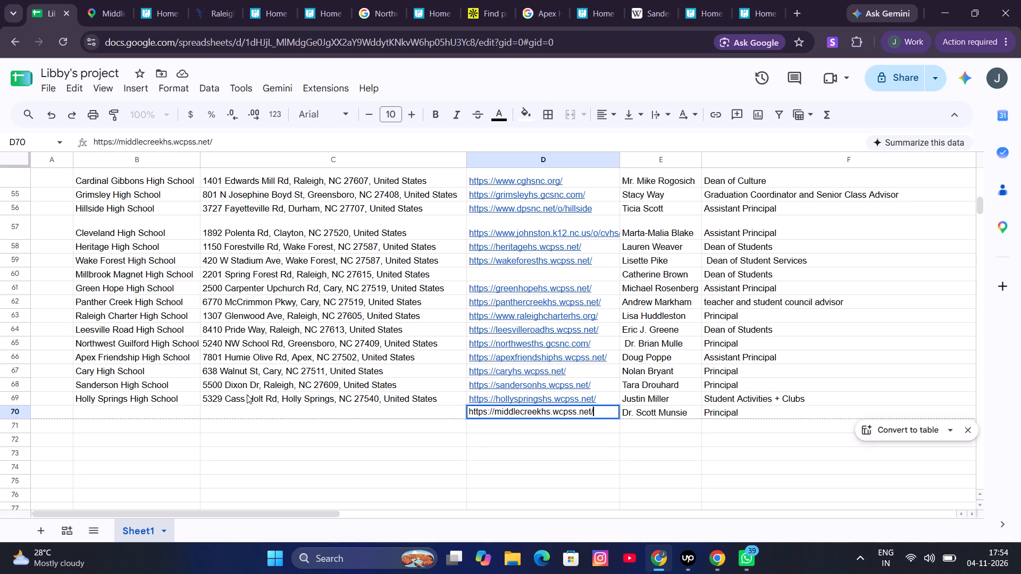
Copy Middle Creek High School's address from its Google Maps listing into C70: 123 Middle Creek Park Ave, Apex, NC 27539, United States.
double_click(247, 411)
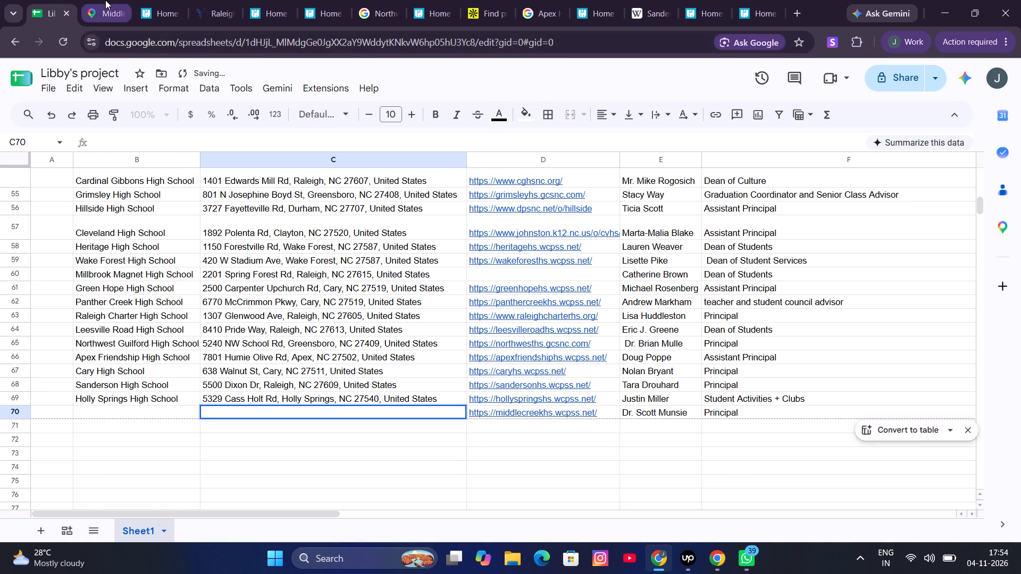
click(105, 0)
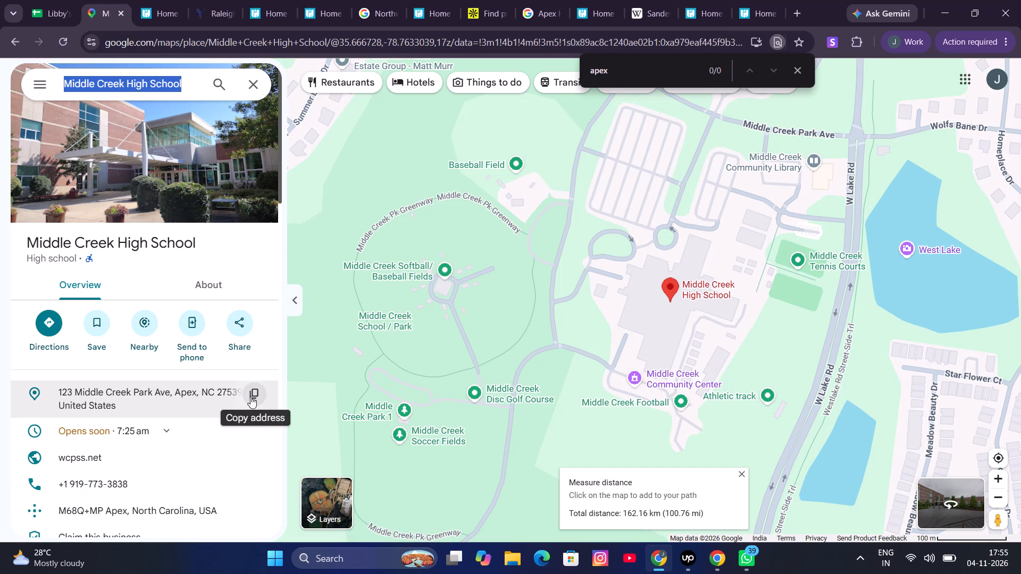
click(250, 396)
click(37, 14)
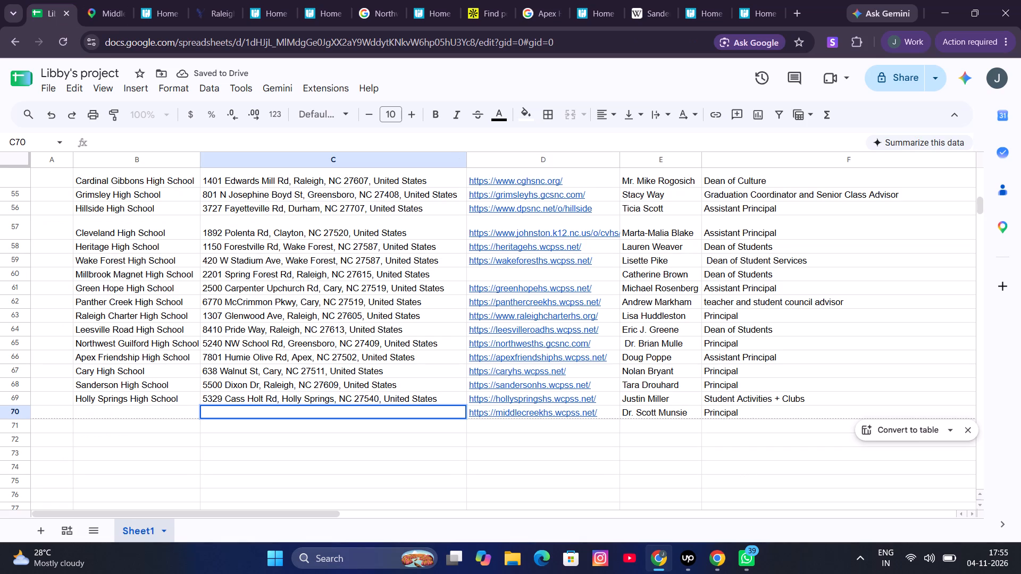
key(ctrl+v)
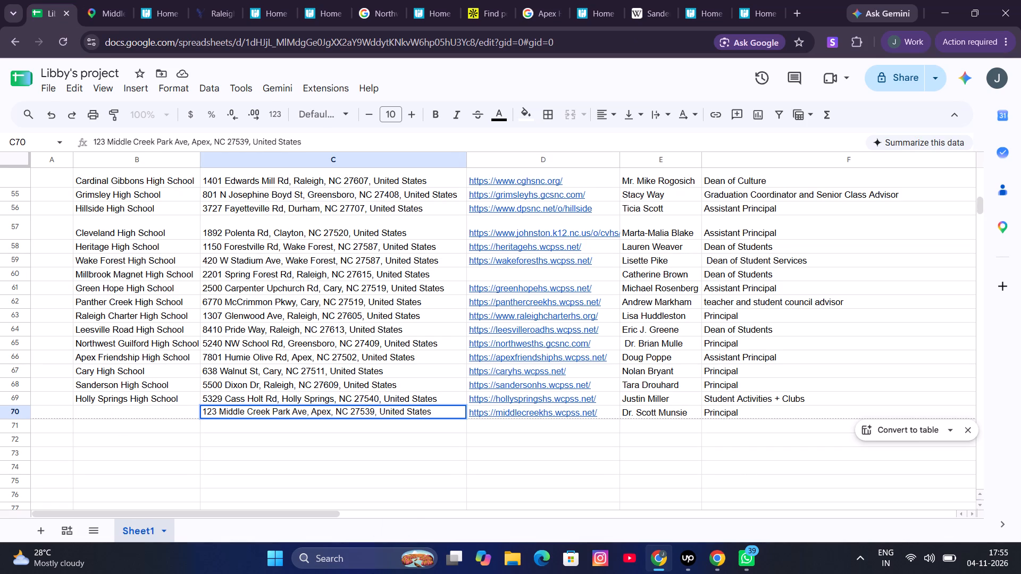
Copy the school name "Middle Creek High School" from the Google Maps listing into cell B70 of the spreadsheet.
click(102, 0)
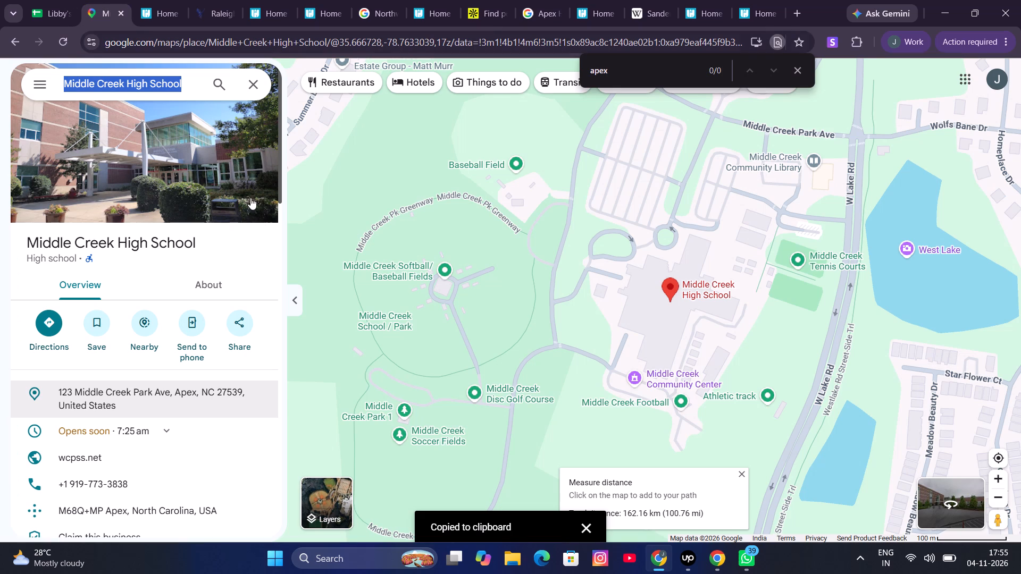
drag(203, 247, 35, 233)
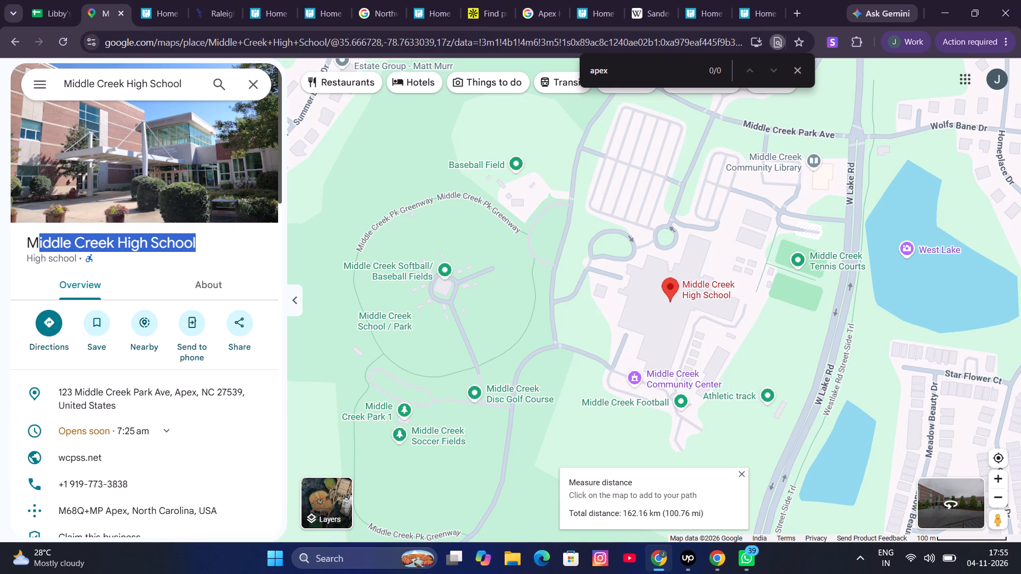
drag(35, 233, 20, 237)
key(ctrl+c)
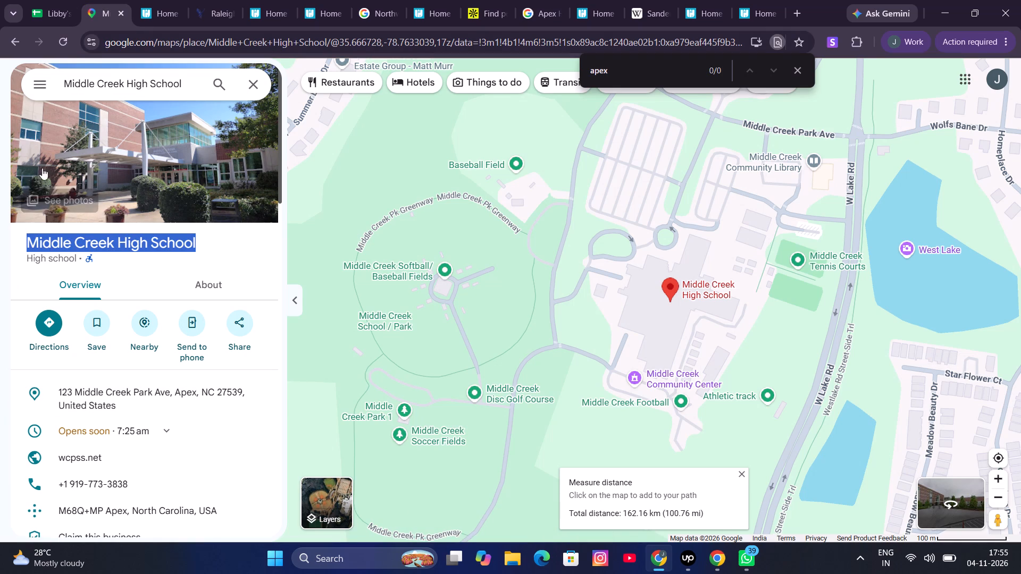
click(30, 0)
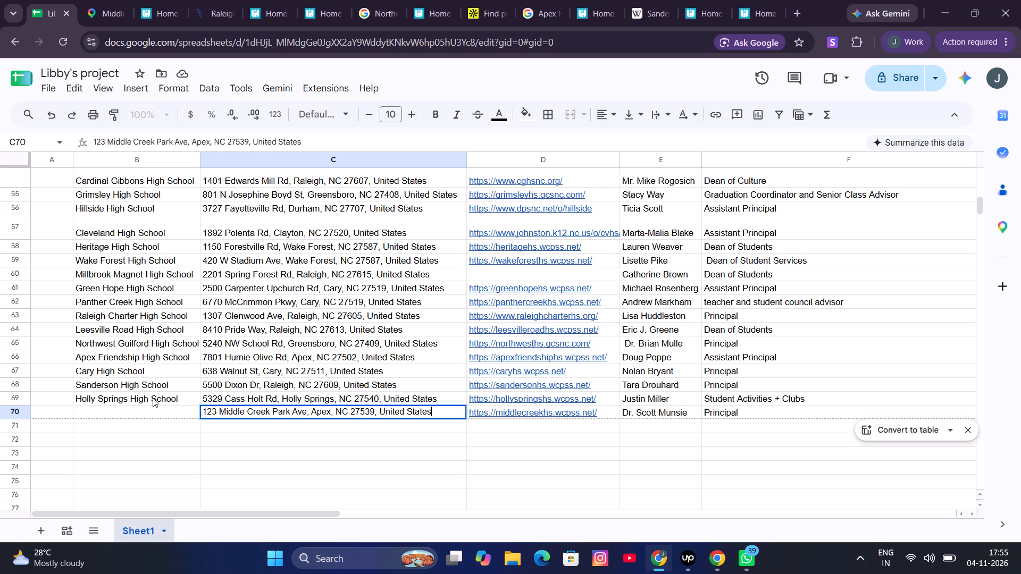
double_click(132, 410)
key(ctrl+v)
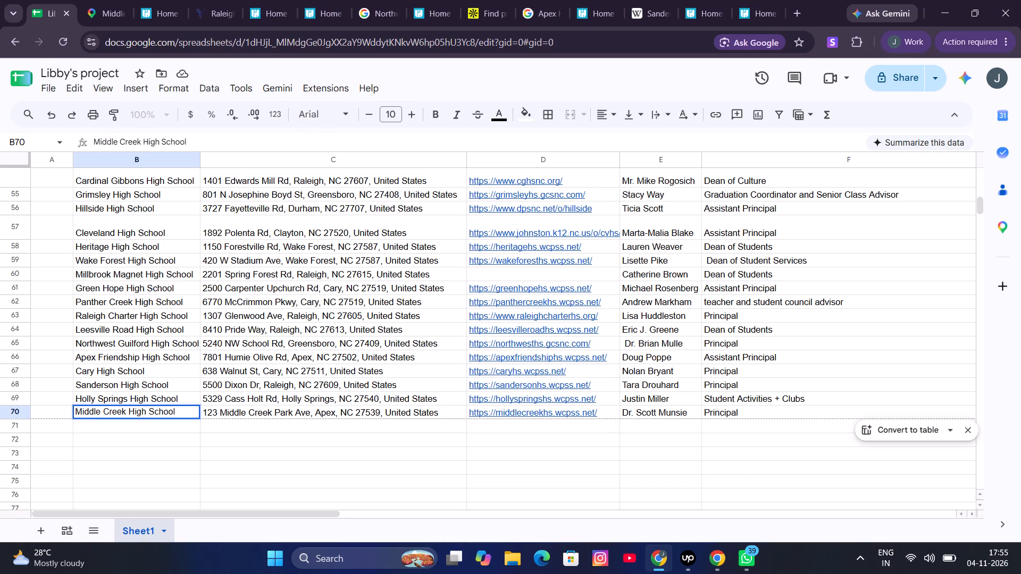
click(133, 427)
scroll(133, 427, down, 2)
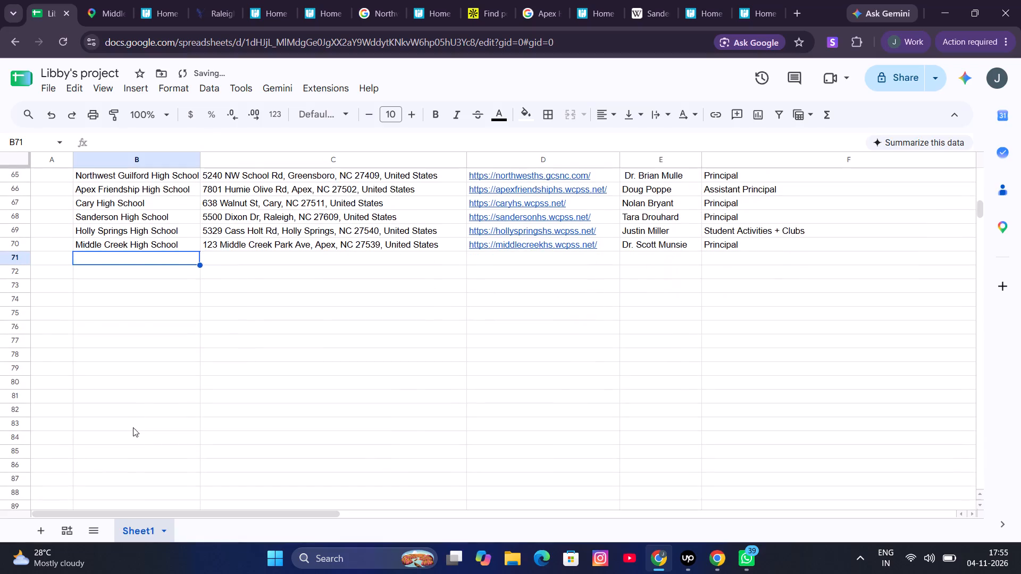